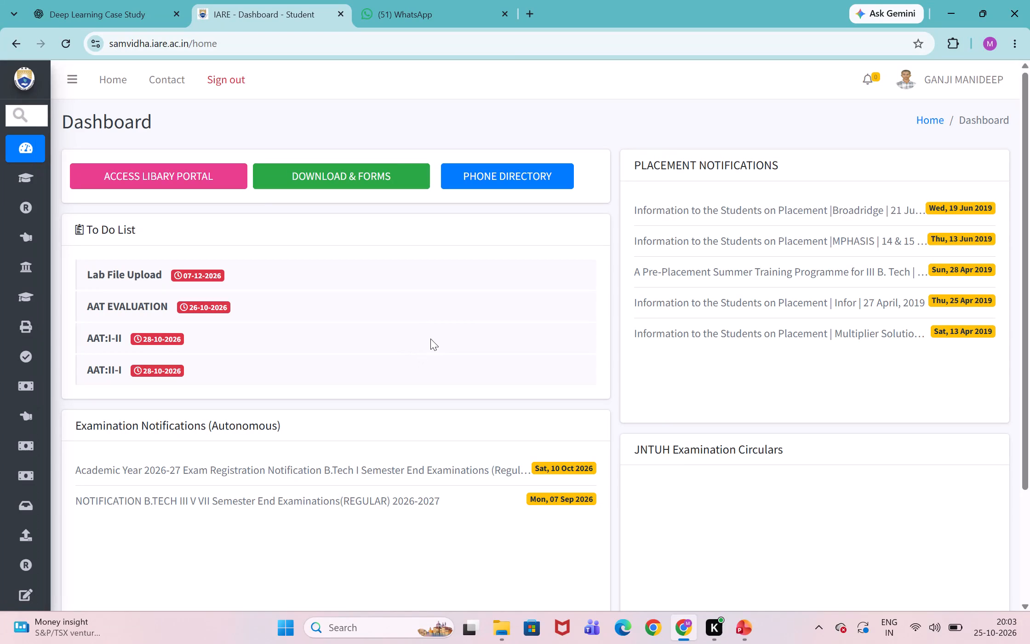
Open the AAT-II uploads page on the student portal and get the assigned question for Deep Learning.
scroll(378, 426, down, 4)
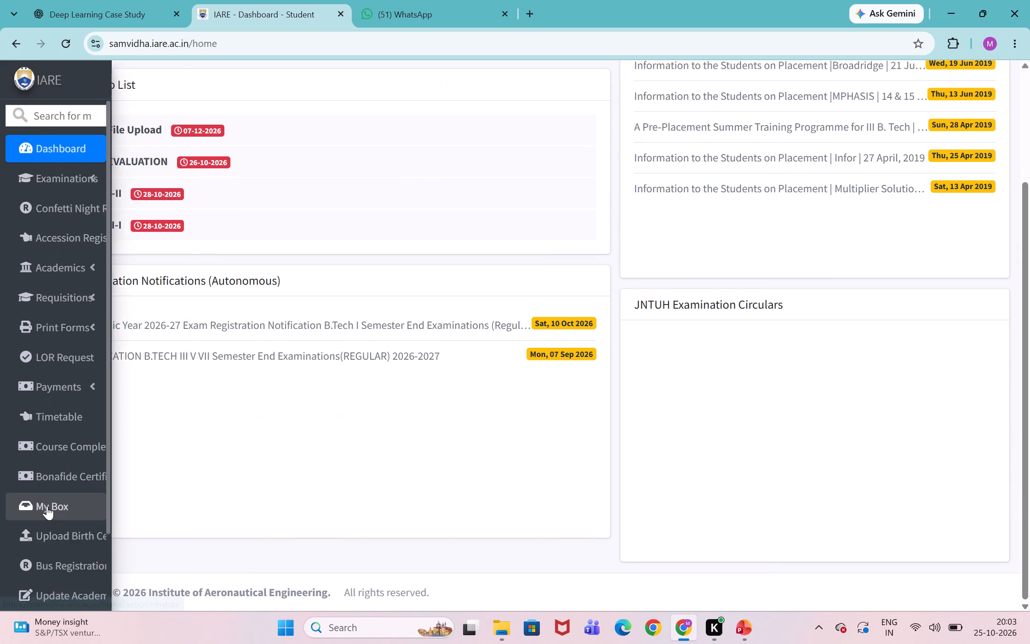
scroll(40, 499, down, 5)
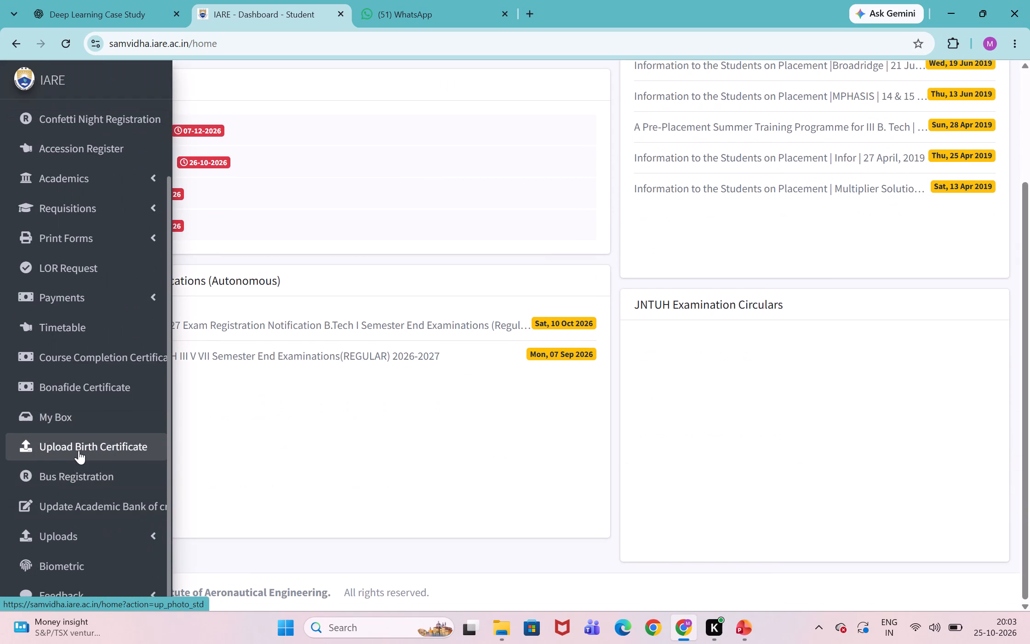
scroll(79, 450, down, 7)
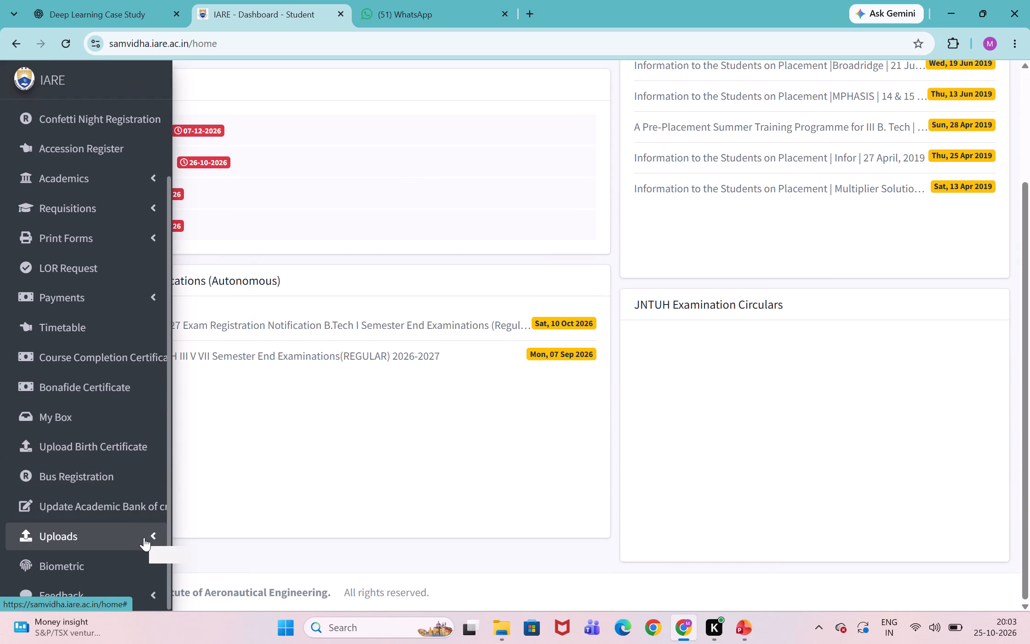
click(141, 535)
scroll(162, 500, down, 6)
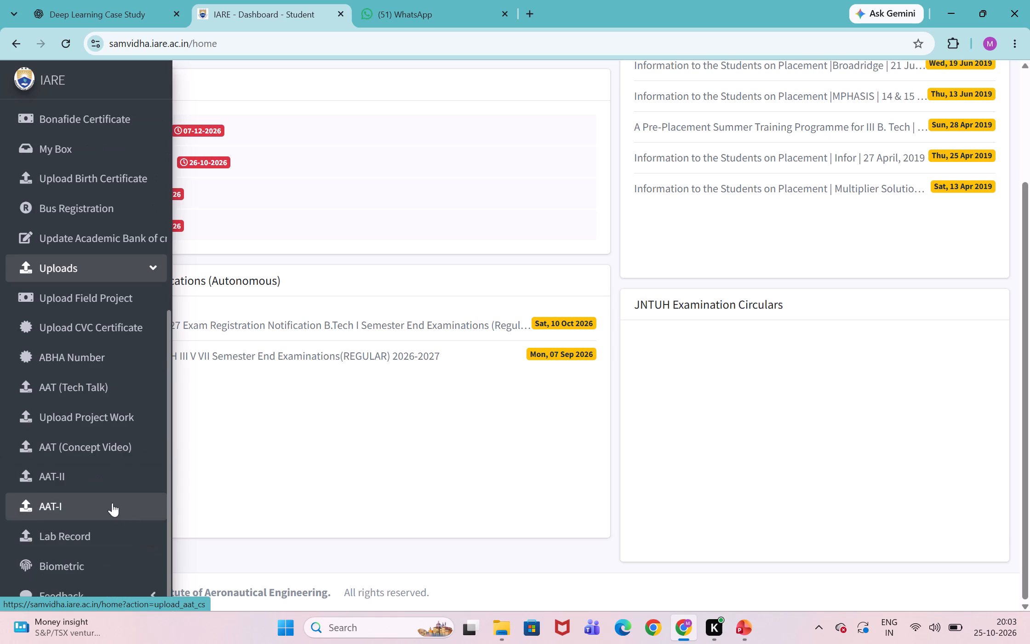
click(138, 484)
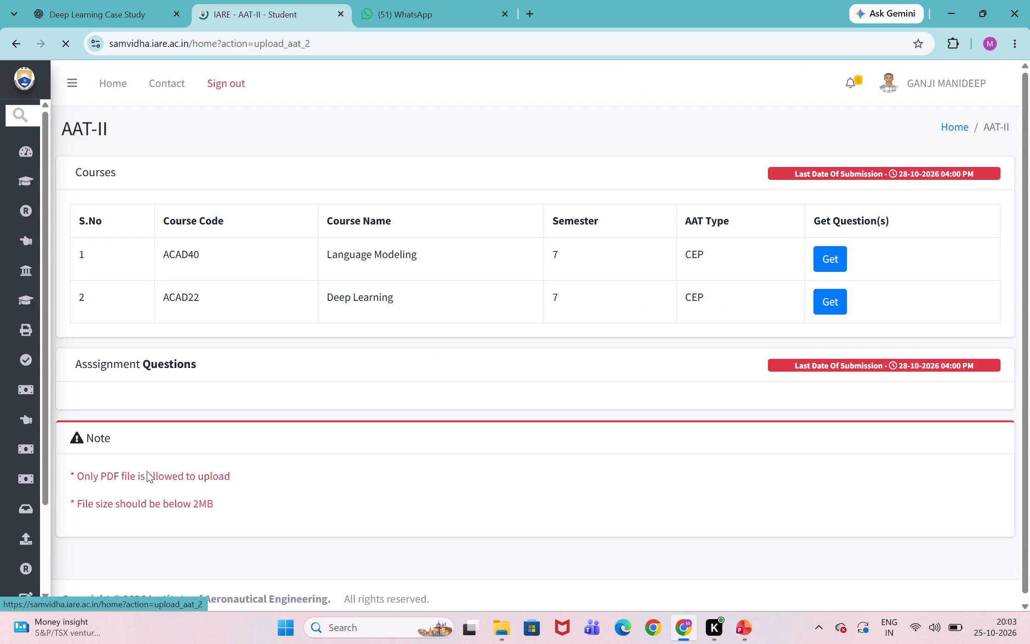
click(835, 300)
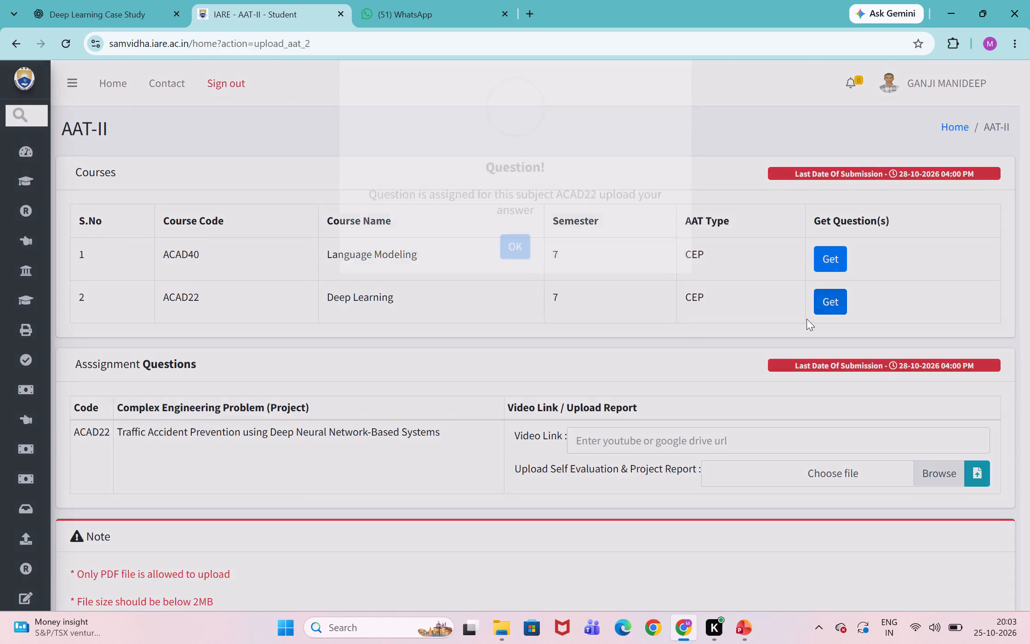
click(526, 417)
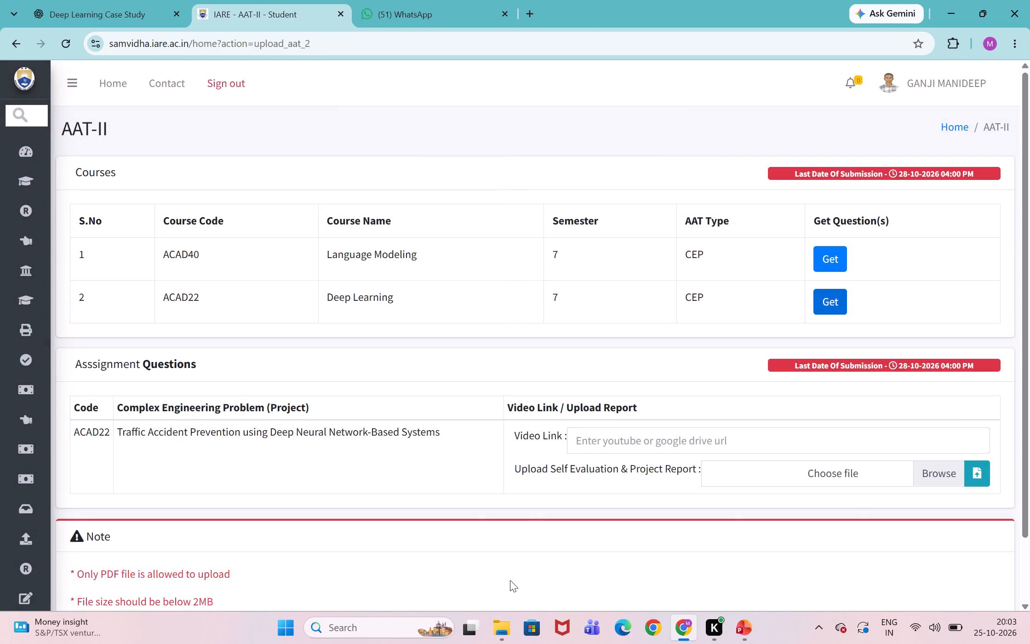
In File Explorer, rename the Traffic Accident Prevention presentation in the AAT2 folder as DL.
click(502, 627)
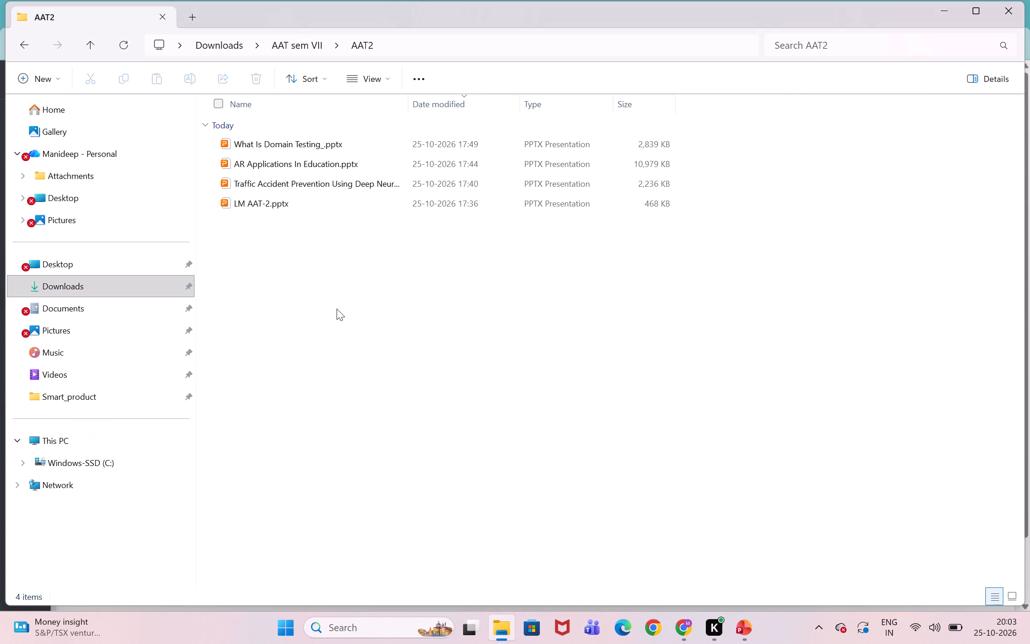
click(496, 638)
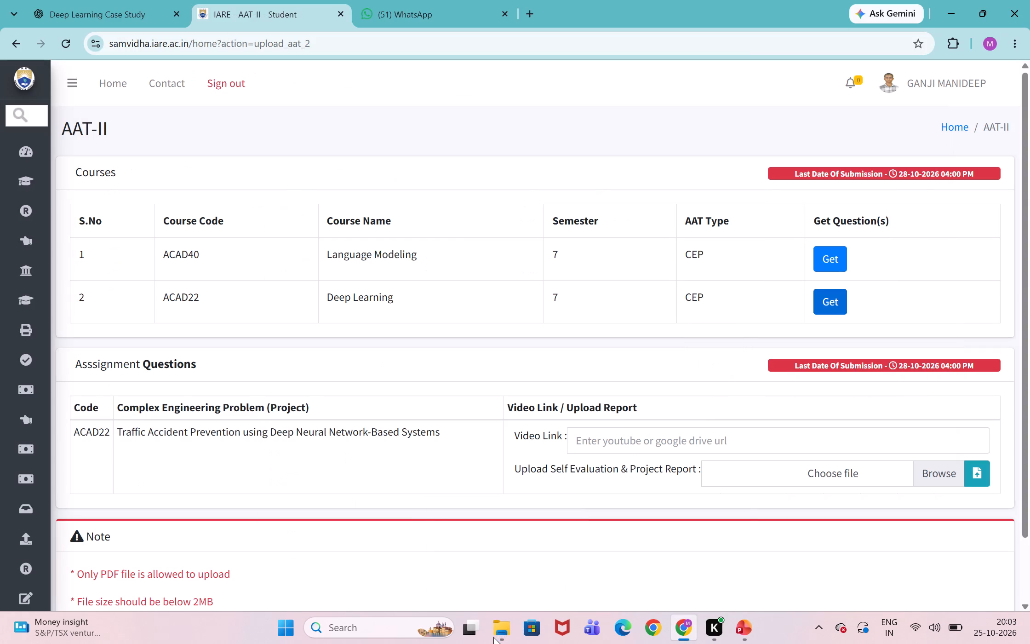
click(493, 637)
click(318, 188)
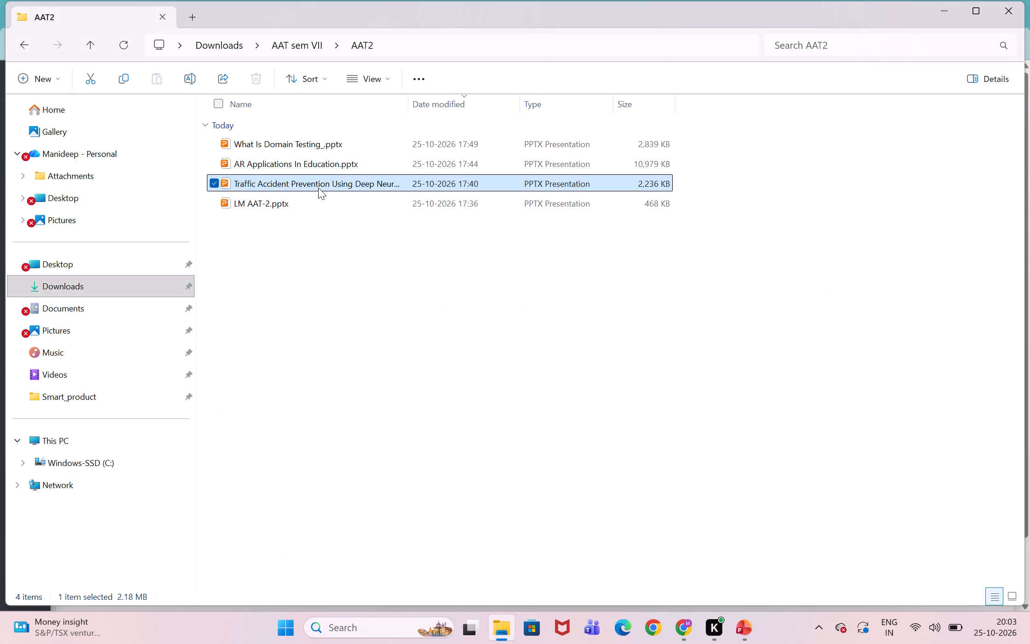
click(195, 84)
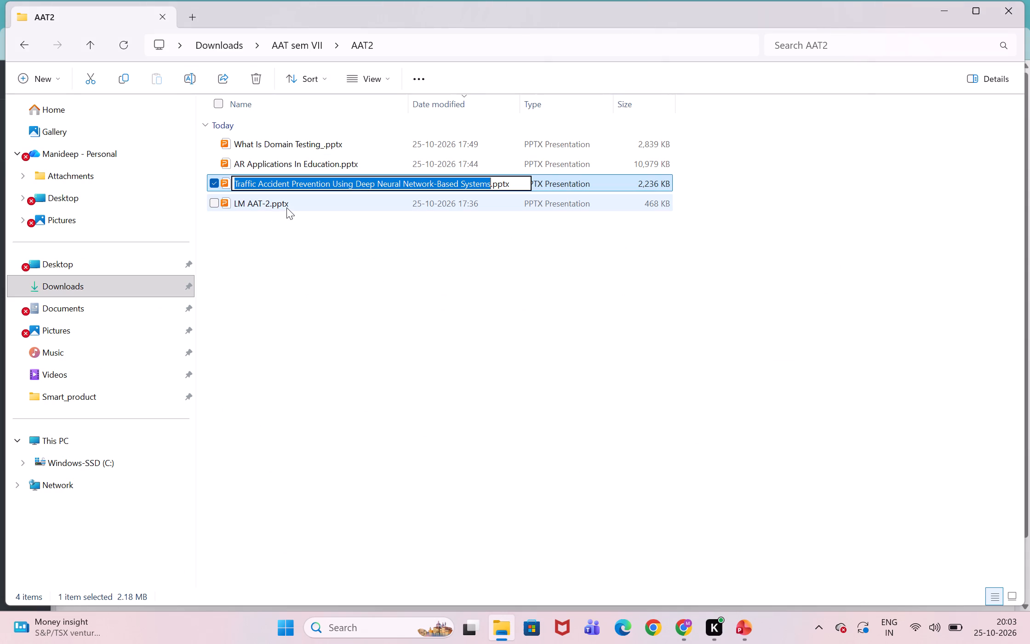
key(BackSpace)
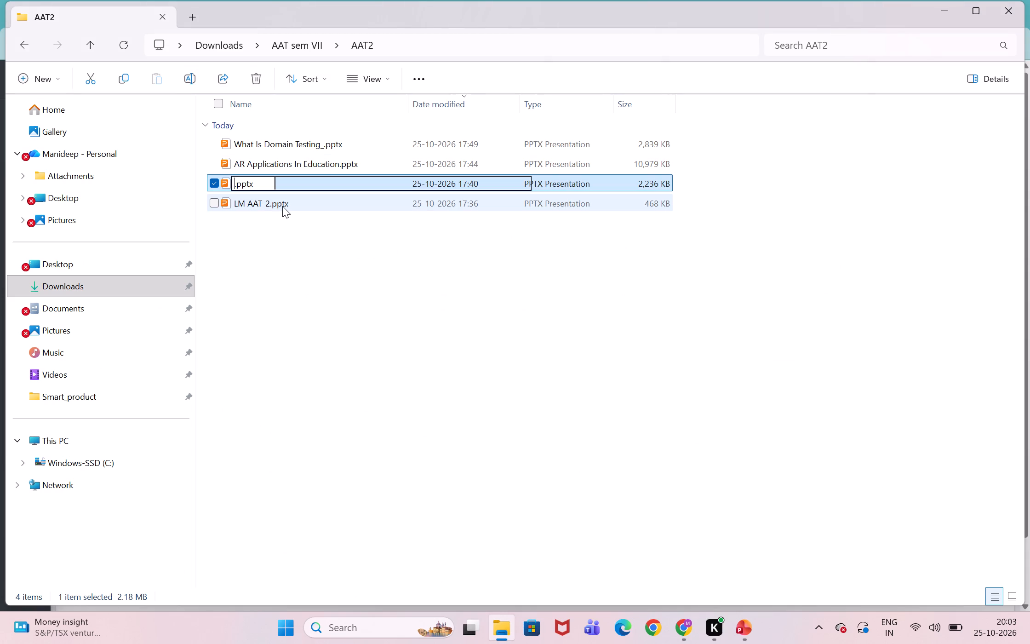
text(DL)
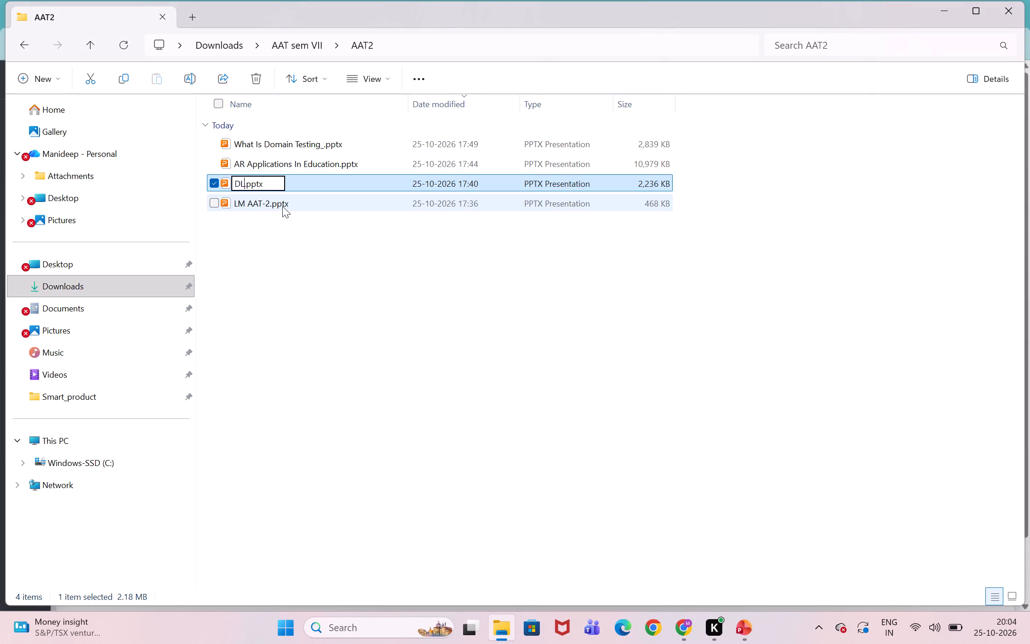
key(Return)
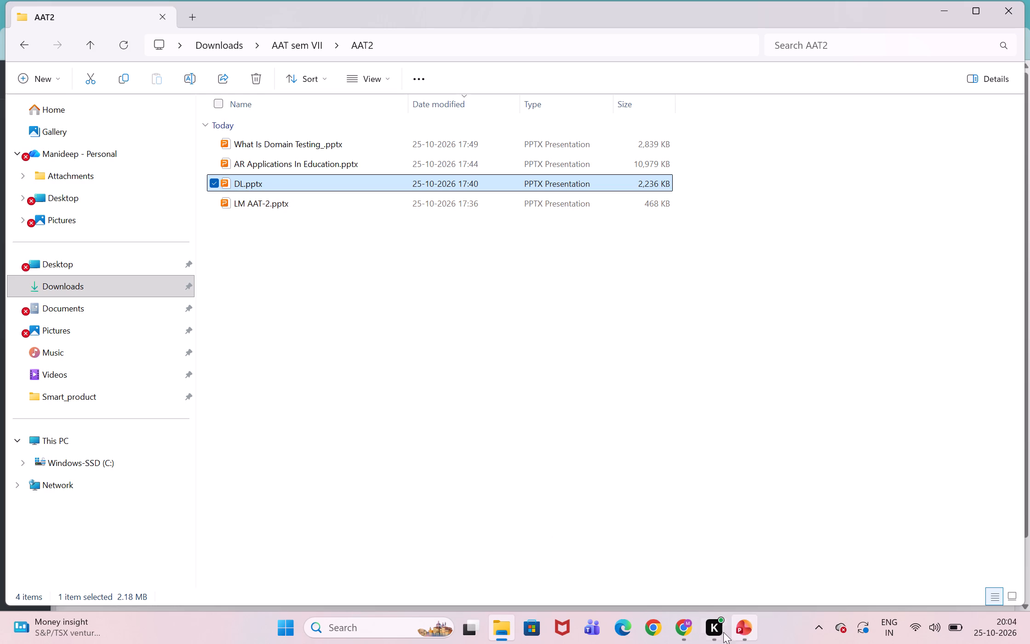
Switch to Chrome and open the AAT (Concept Video) uploads page to check its subjects and questions.
click(689, 637)
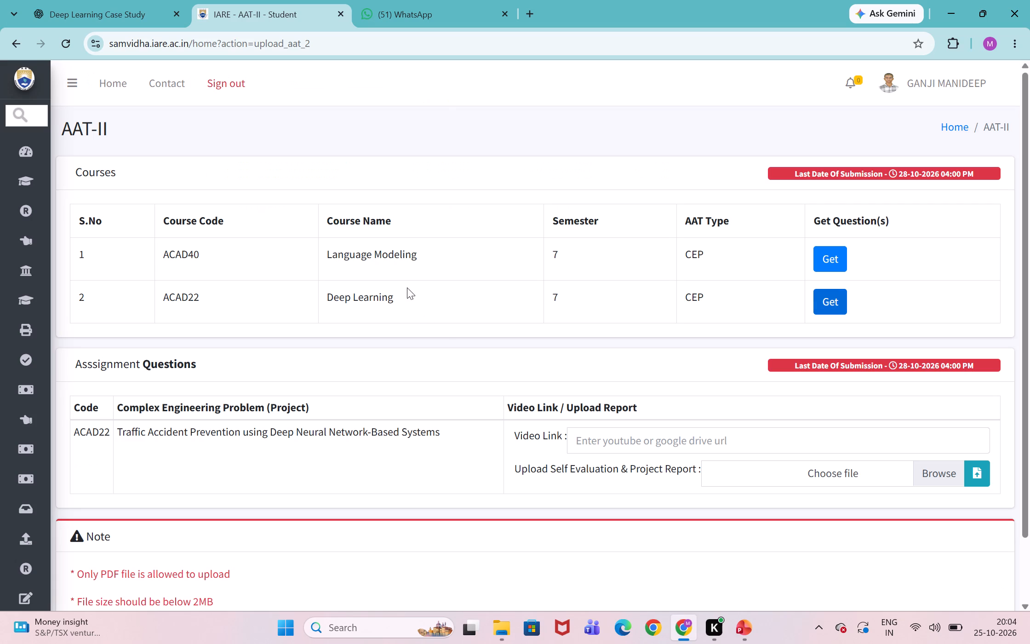
scroll(89, 540, down, 3)
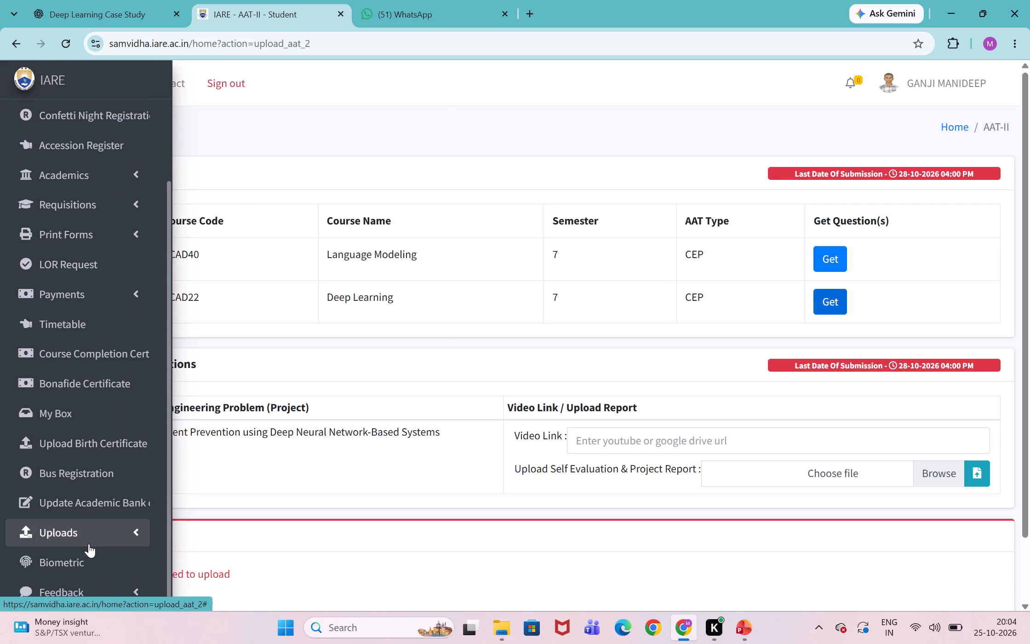
click(89, 544)
scroll(95, 546, down, 6)
click(118, 438)
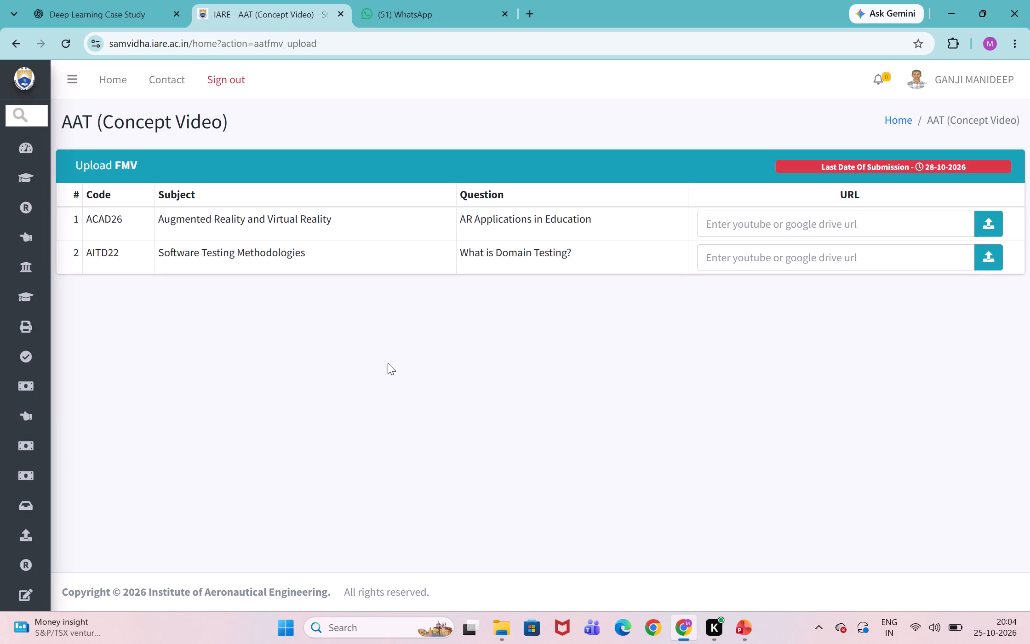
In File Explorer, rename the AR Applications In Education presentation as ARVR.
click(508, 613)
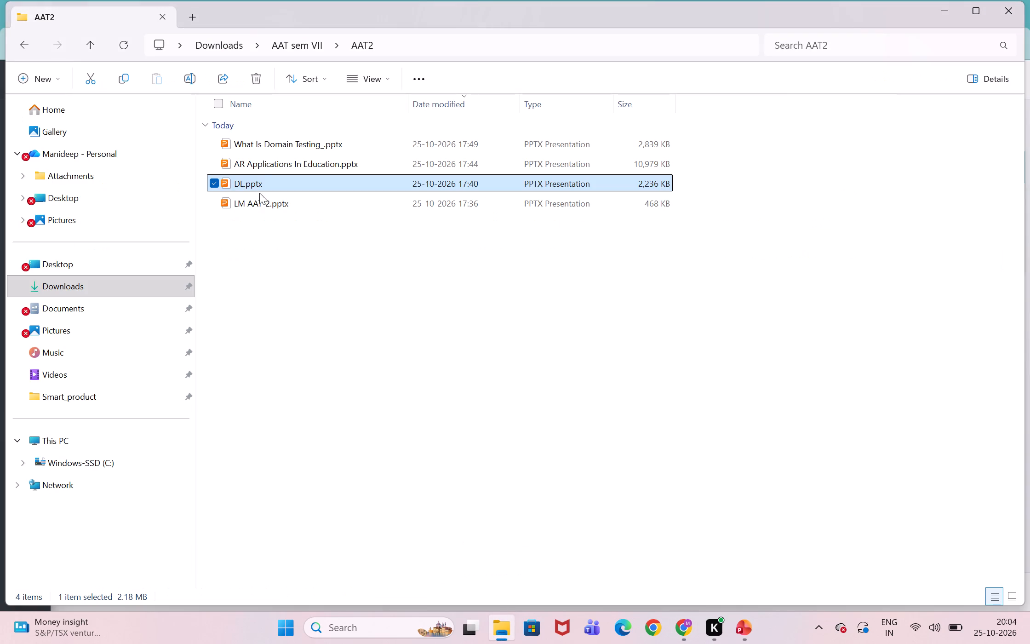
click(277, 157)
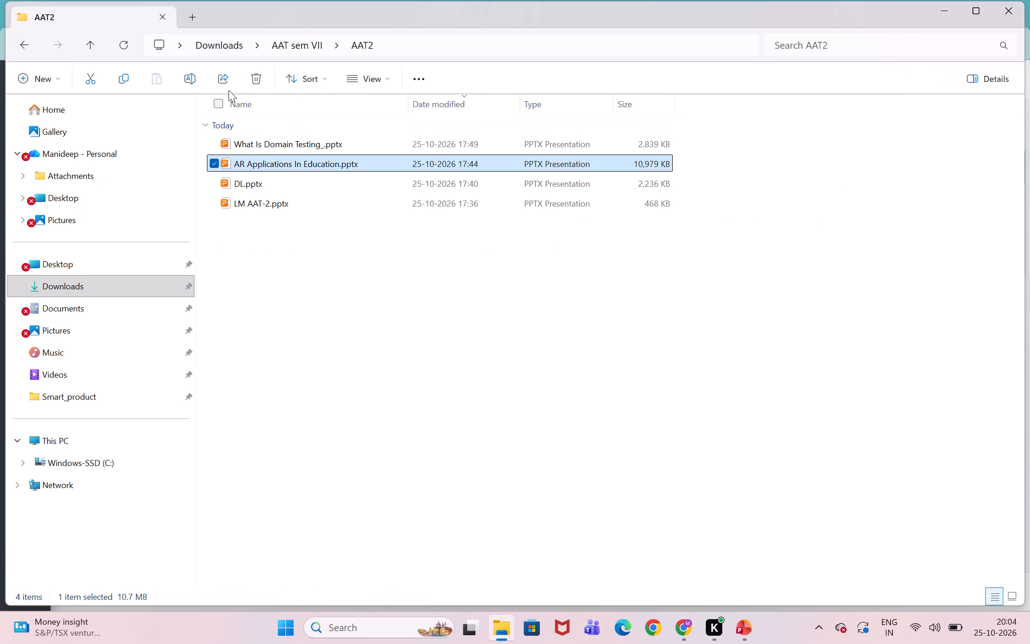
click(182, 79)
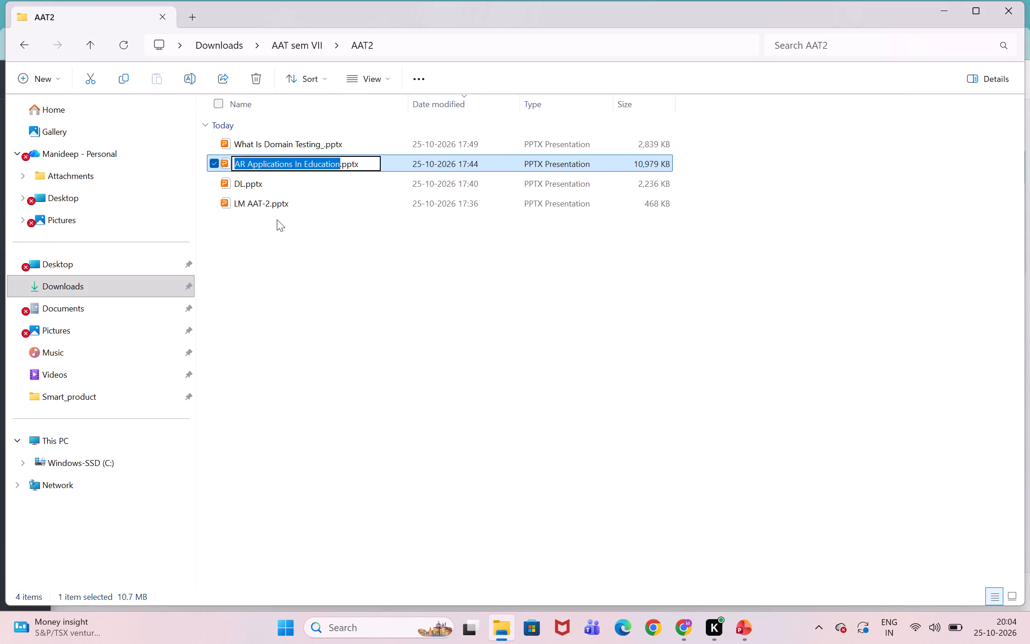
key(BackSpace)
text(ARVR)
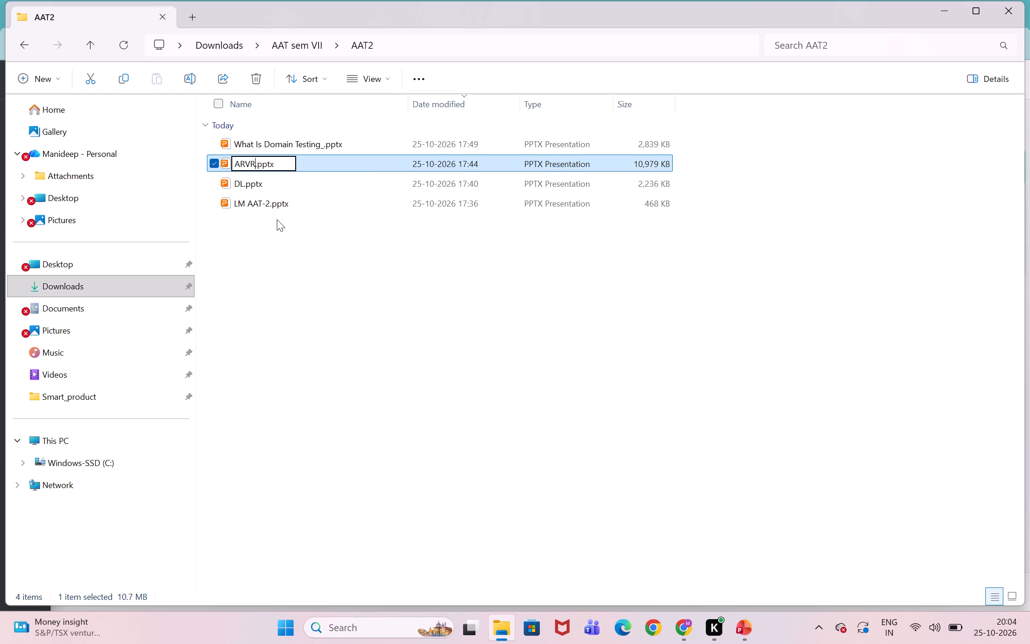
key(Return)
Rename the What Is Domain Testing presentation as STM.
click(286, 143)
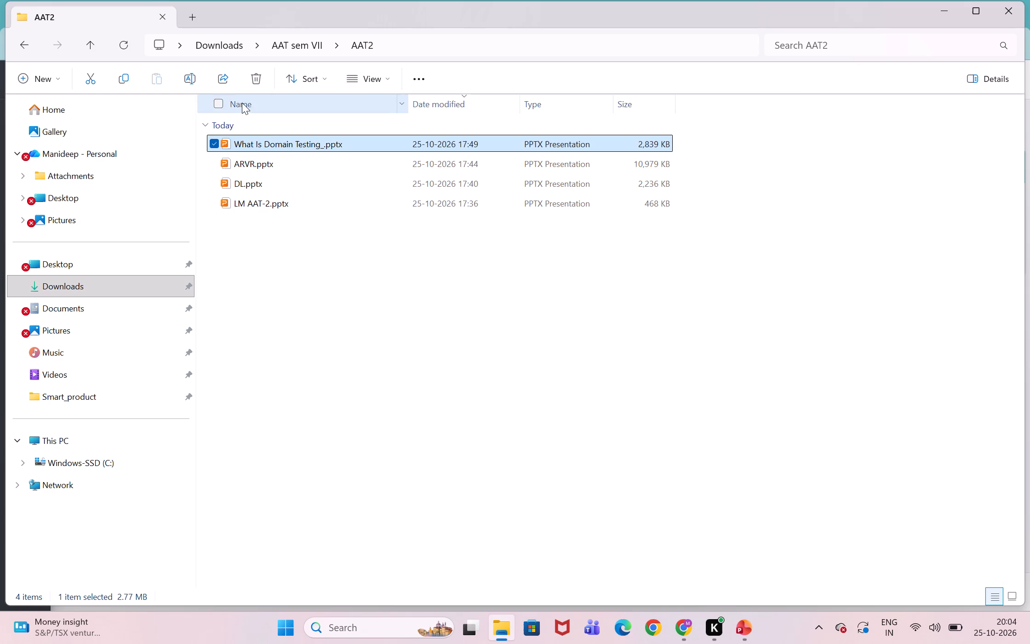
click(178, 76)
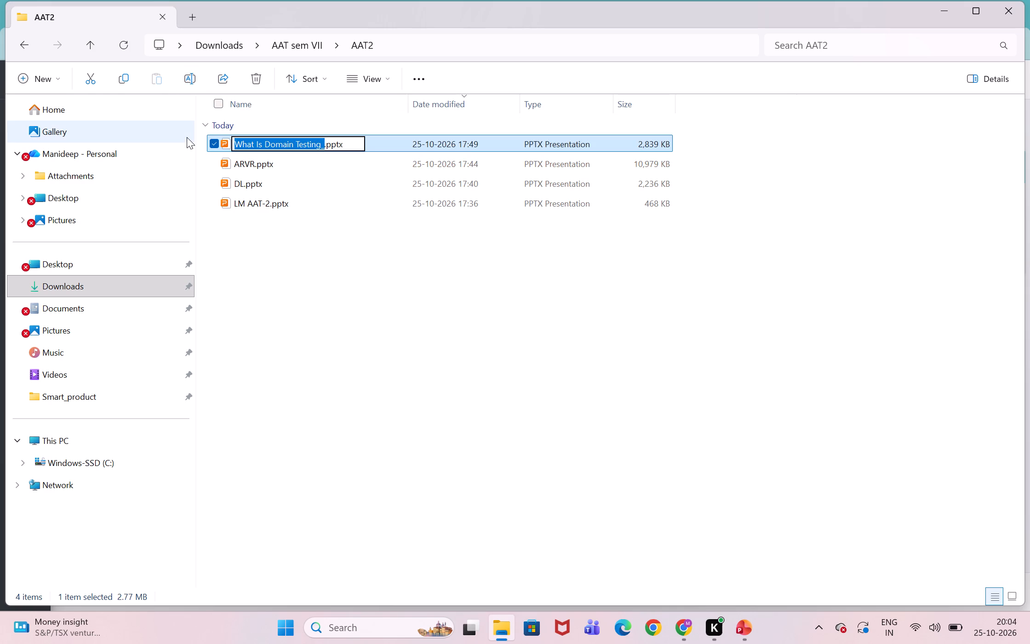
text(STM)
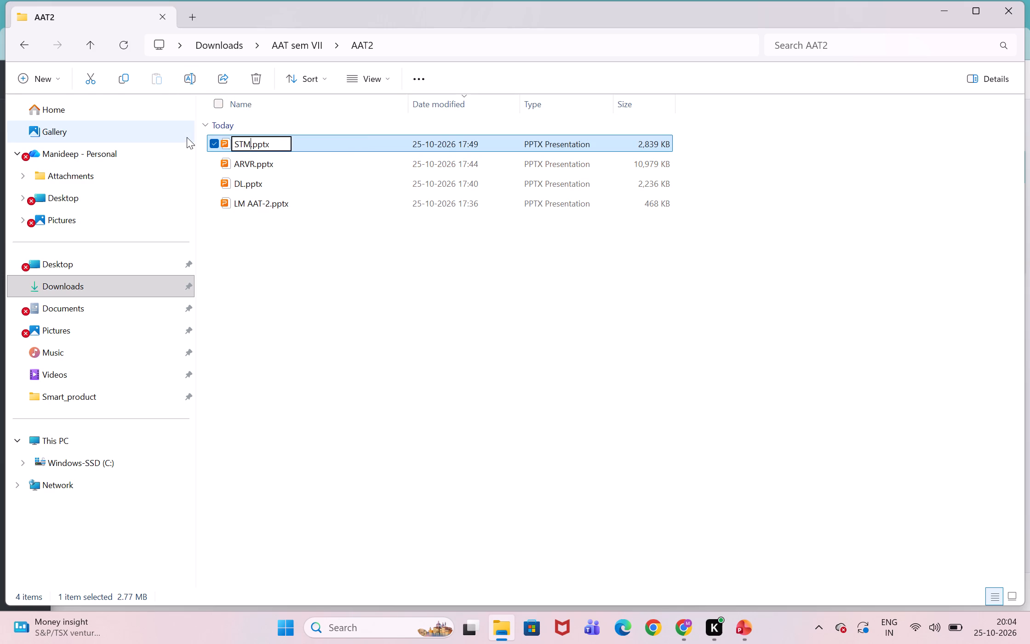
key(Return)
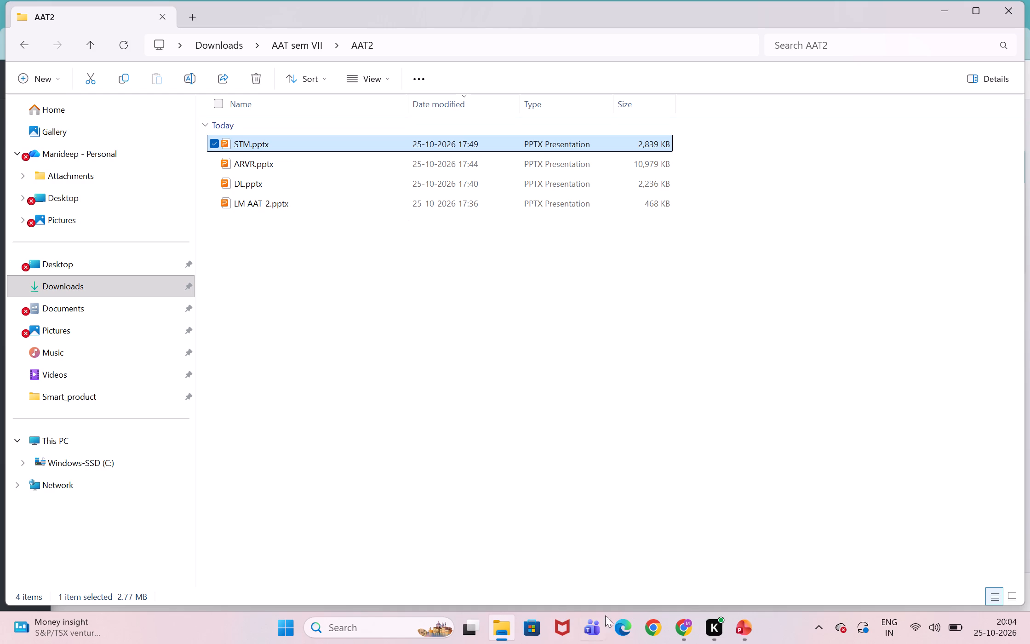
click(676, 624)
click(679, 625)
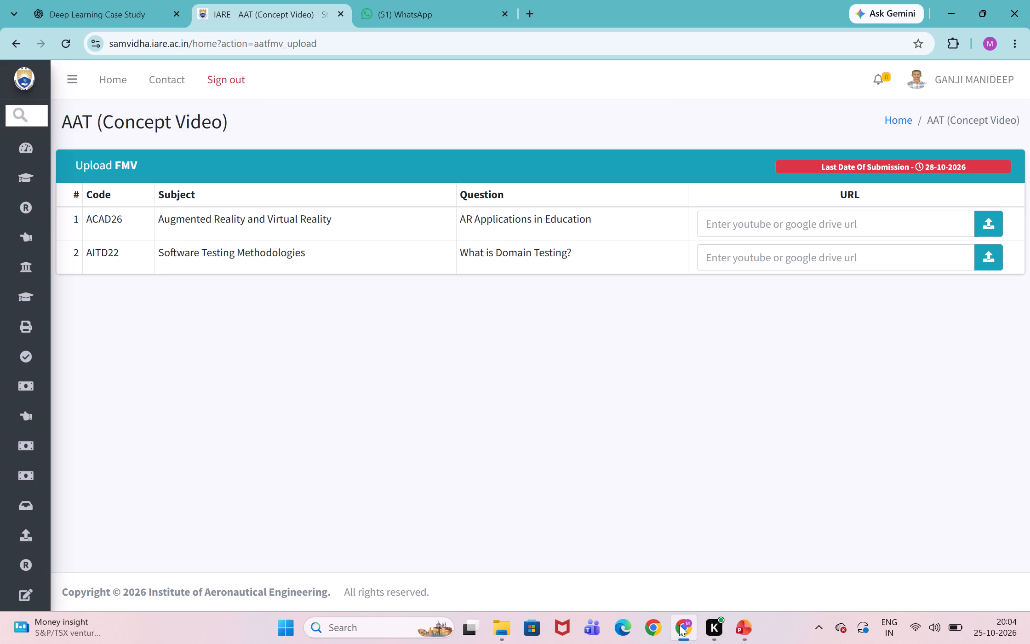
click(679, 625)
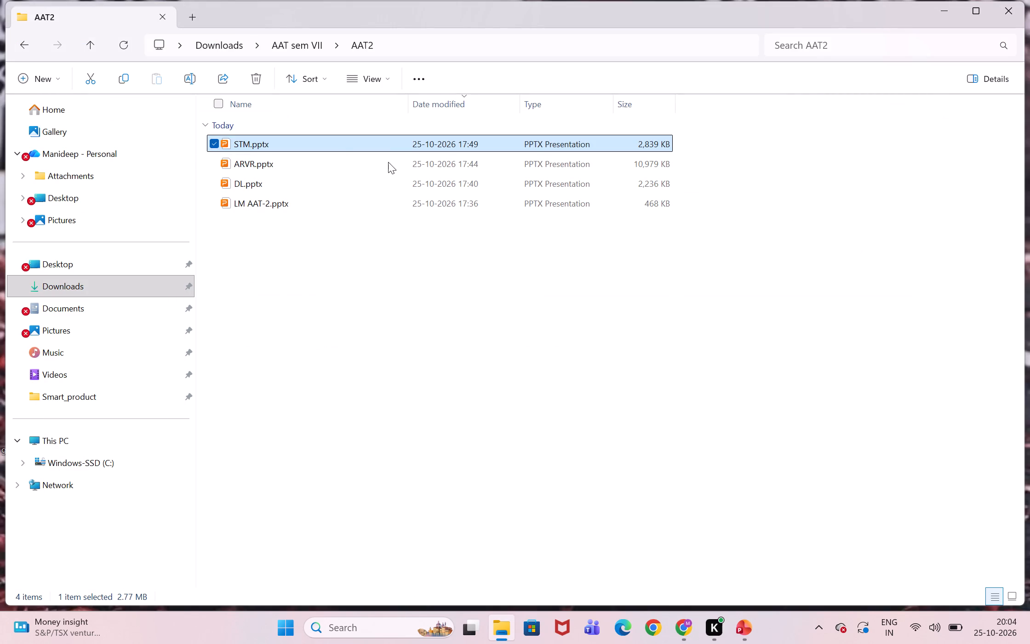
Open STM.pptx from the AAT2 folder in PowerPoint and enable editing.
double_click(386, 142)
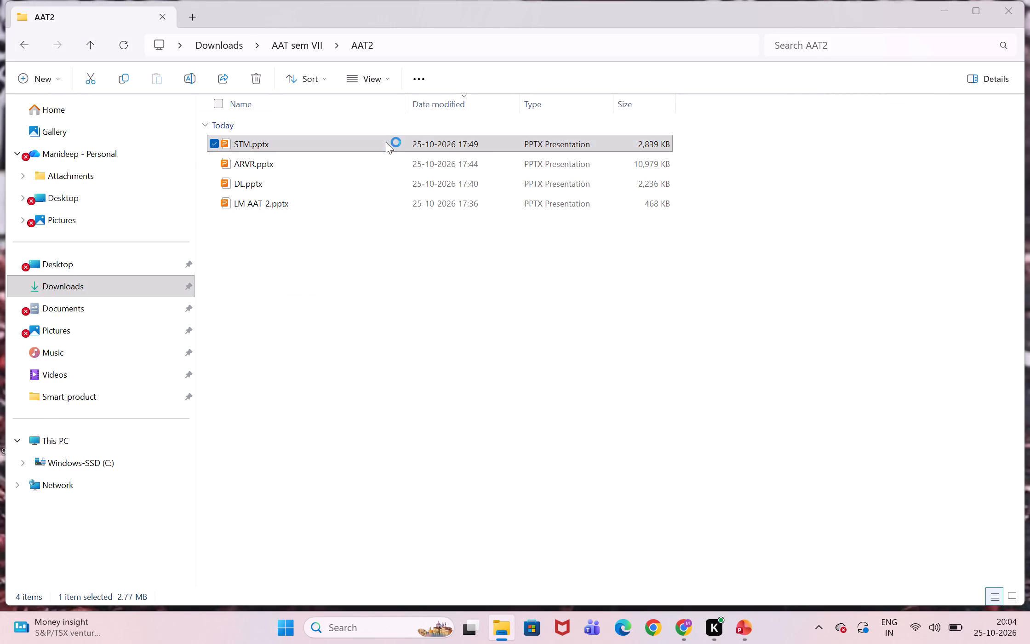
double_click(451, 209)
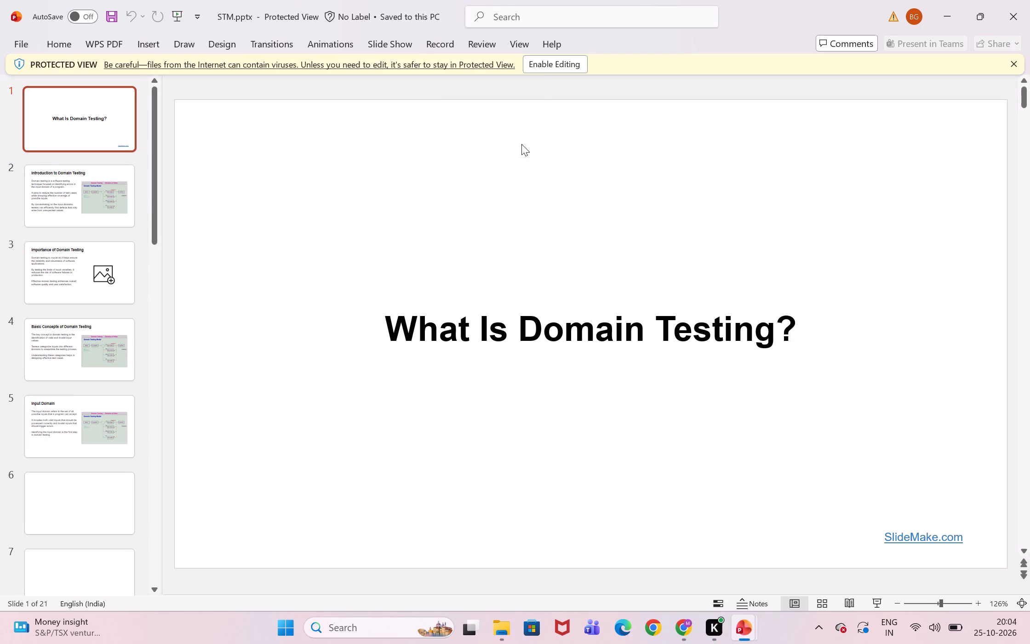
click(545, 69)
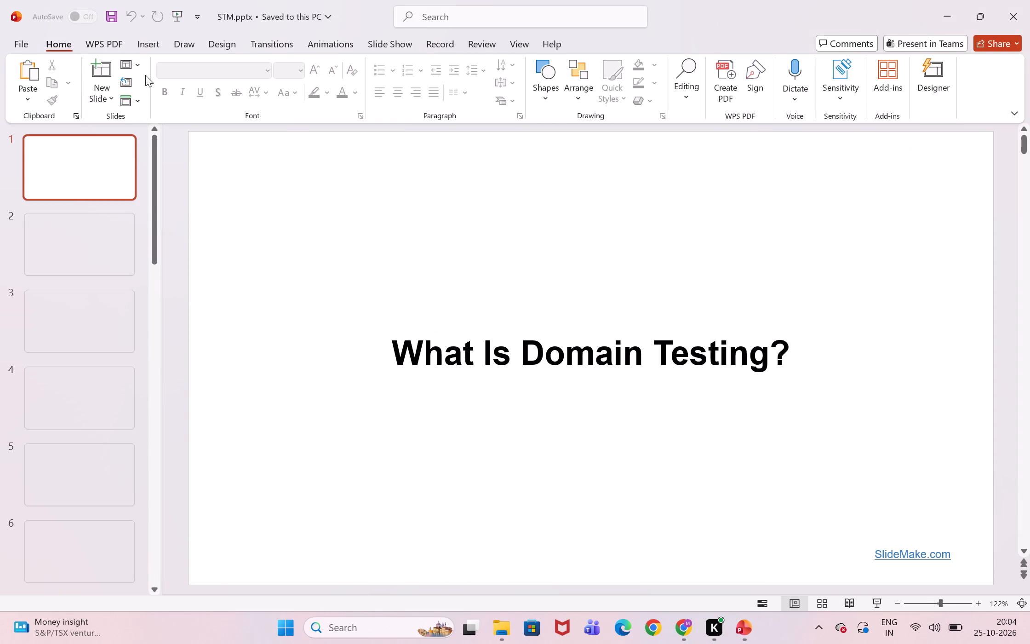
Apply the theme from LM AAT-2.pptx in the AAT2 folder to the presentation and dismiss the design suggestions.
click(223, 51)
click(660, 69)
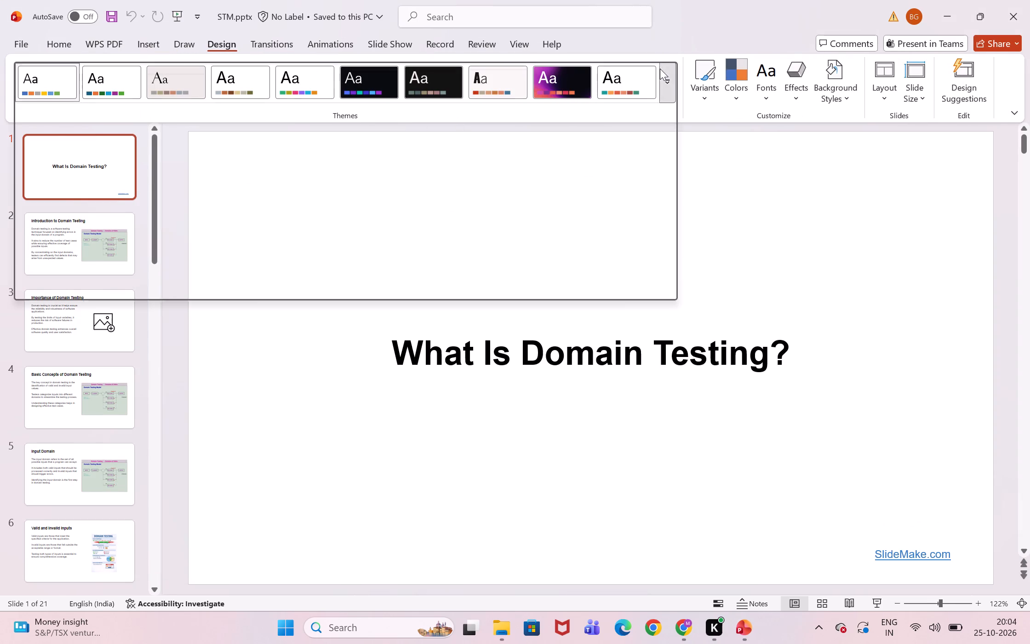
click(142, 267)
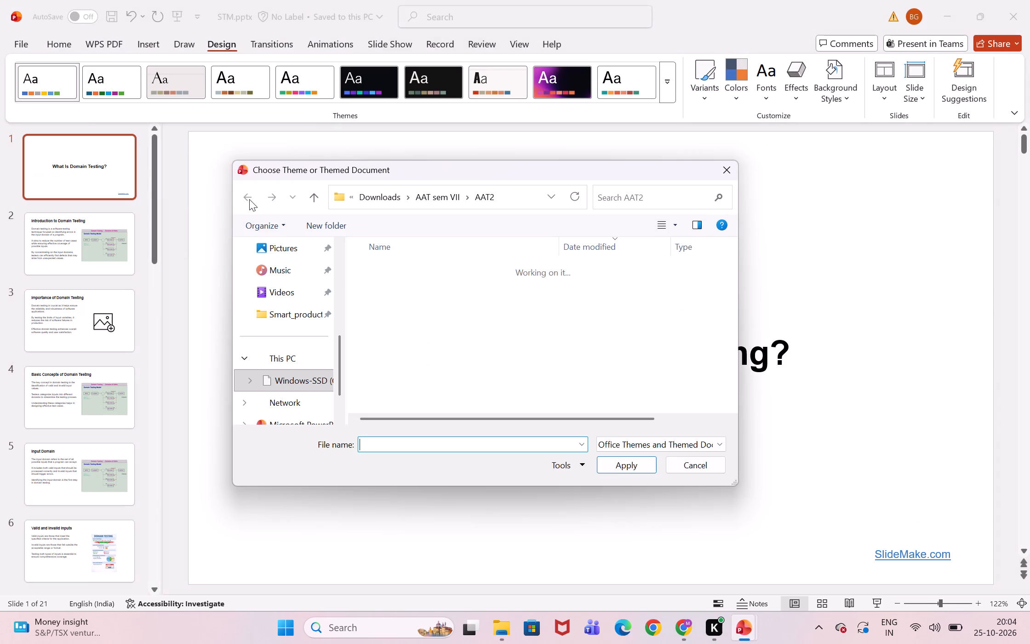
click(419, 346)
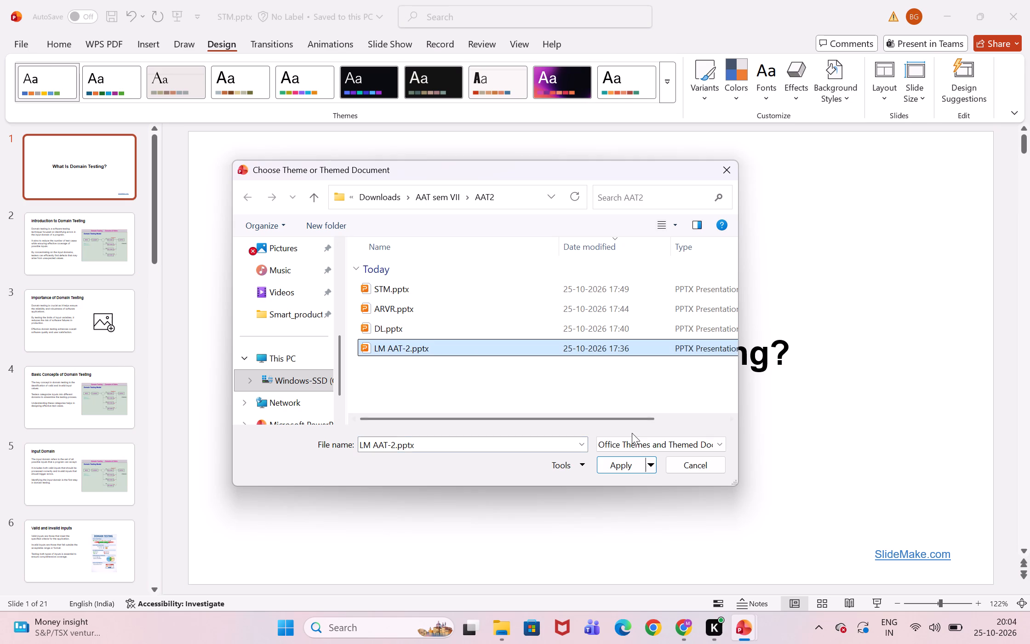
click(622, 463)
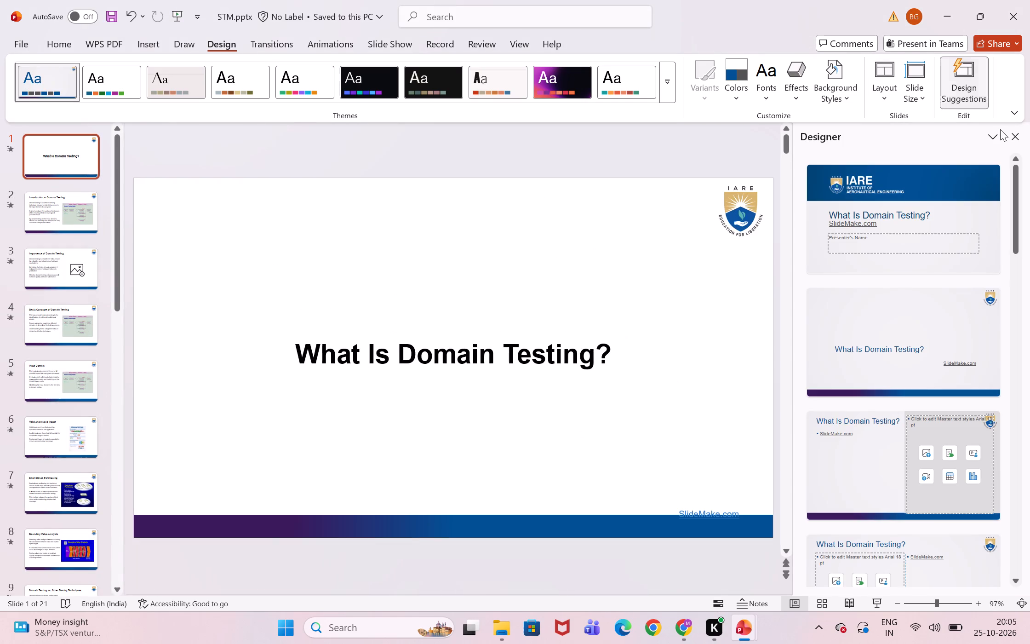
click(1016, 142)
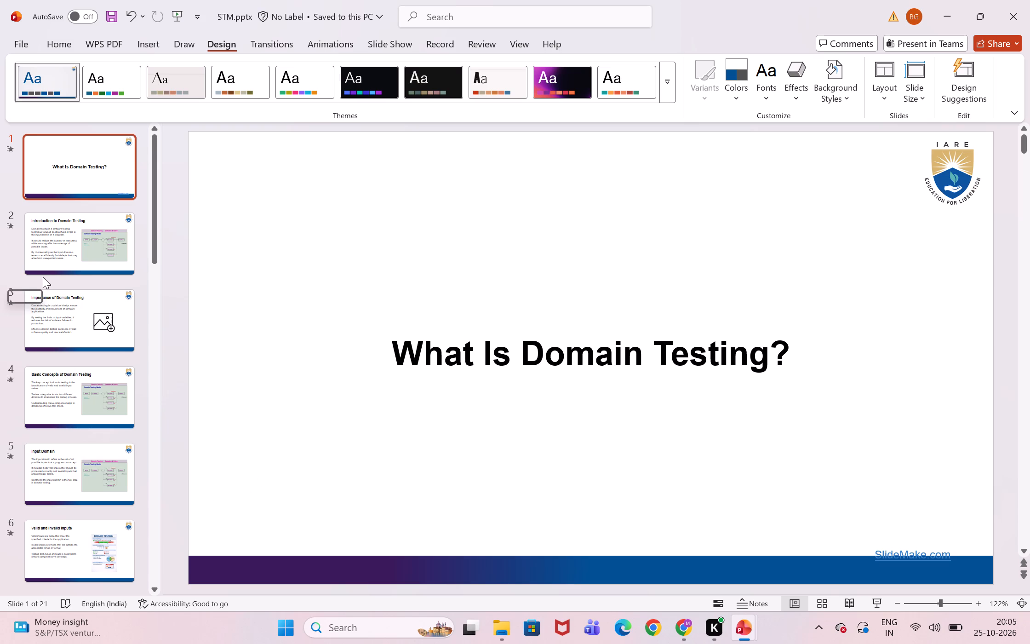
Delete the pictures from the Importance of Domain Testing, Basic Concepts of Domain Testing and Input Domain slides.
click(79, 333)
click(728, 359)
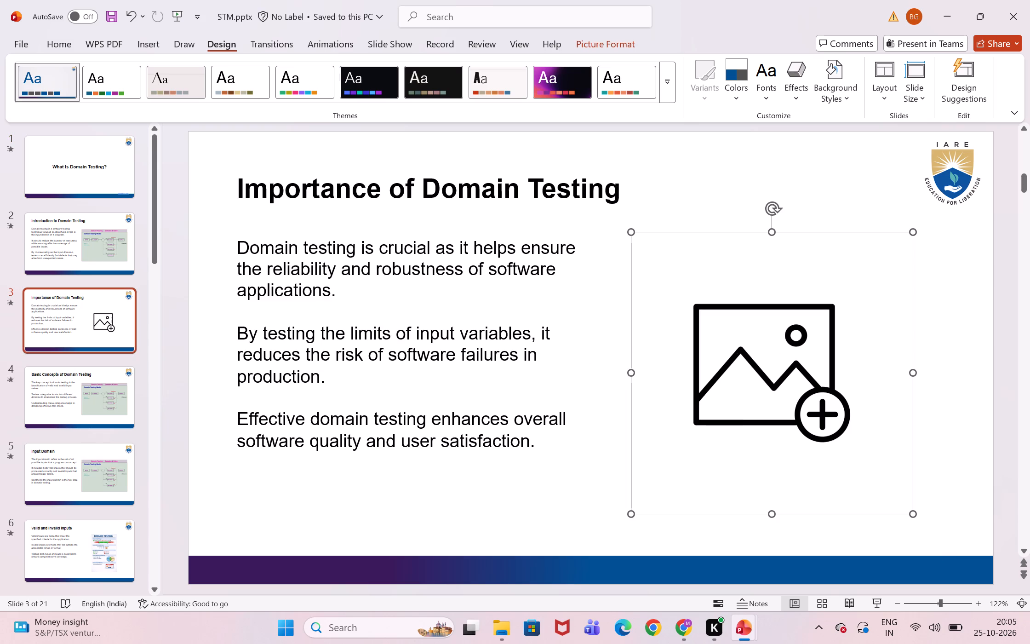
key(Delete)
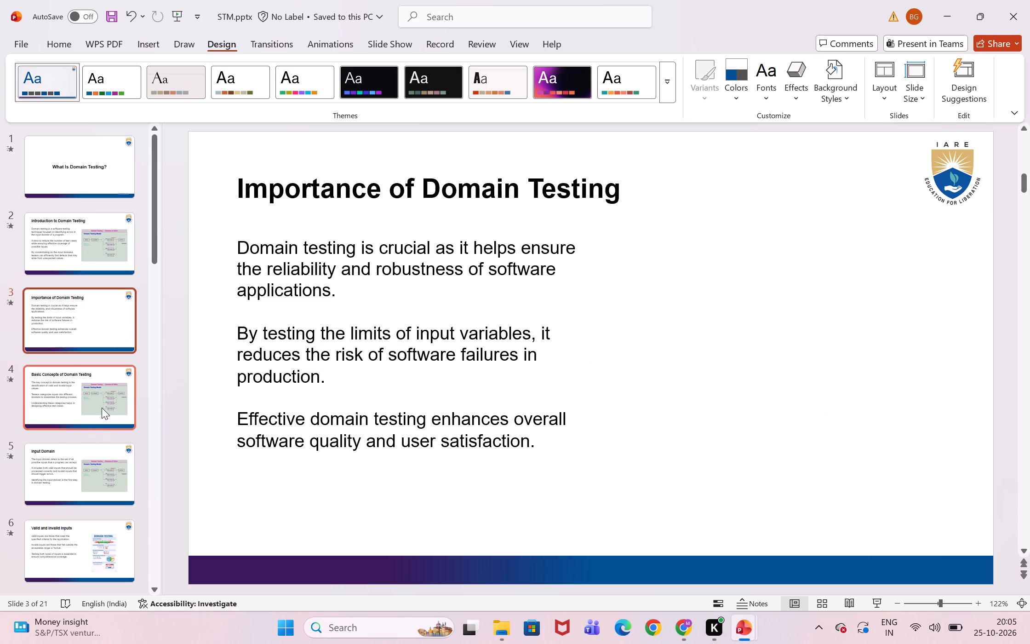
click(102, 408)
click(738, 414)
key(Delete)
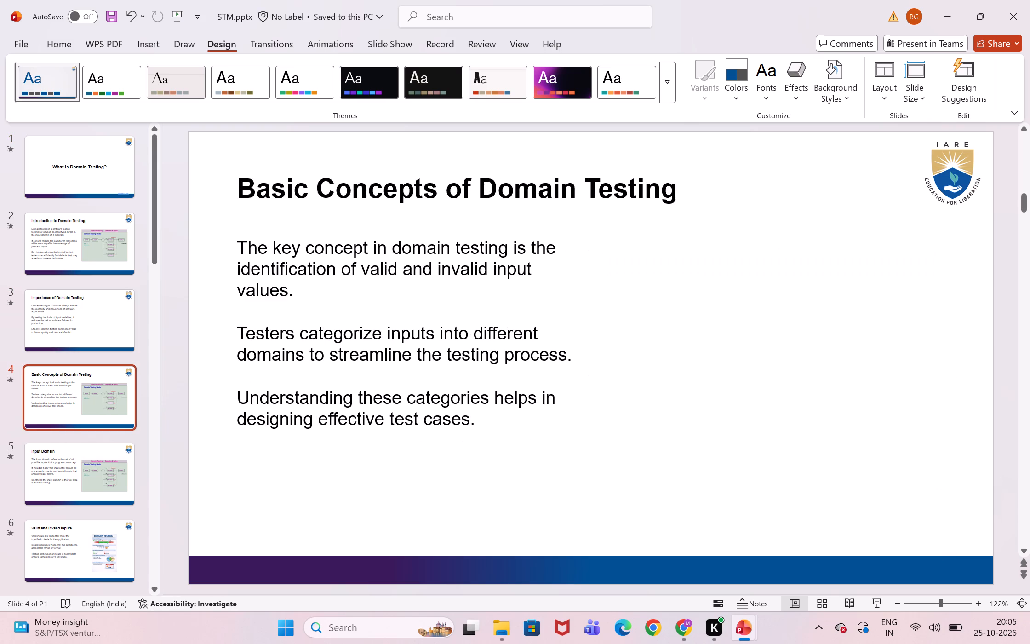
click(118, 477)
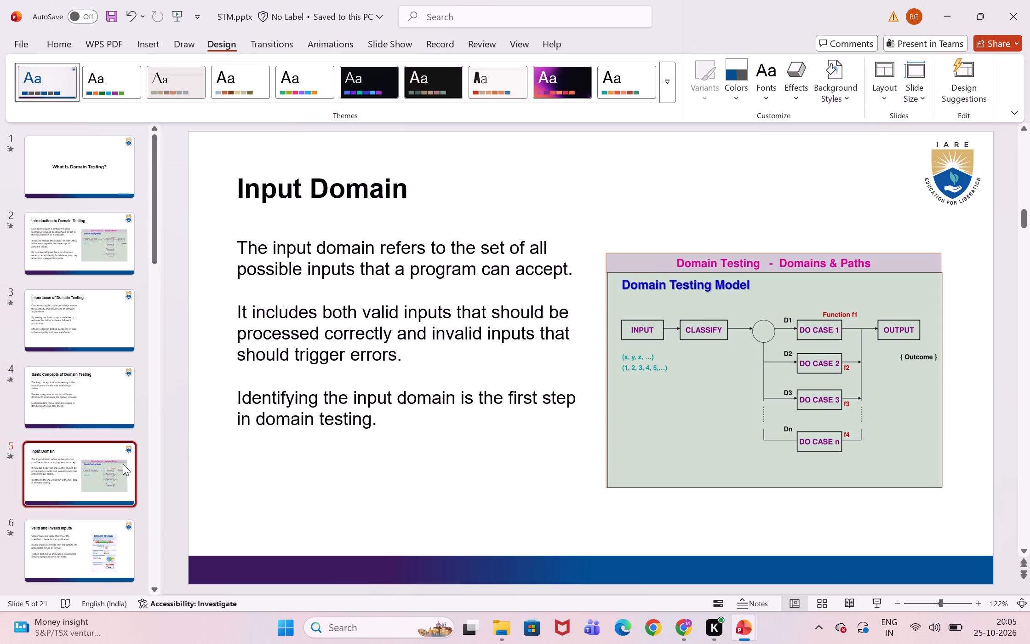
click(669, 357)
key(Delete)
Delete the Domain Testing Model diagrams from the Tools for Domain Testing and Challenges in Domain Testing slides.
scroll(1, 418, down, 2)
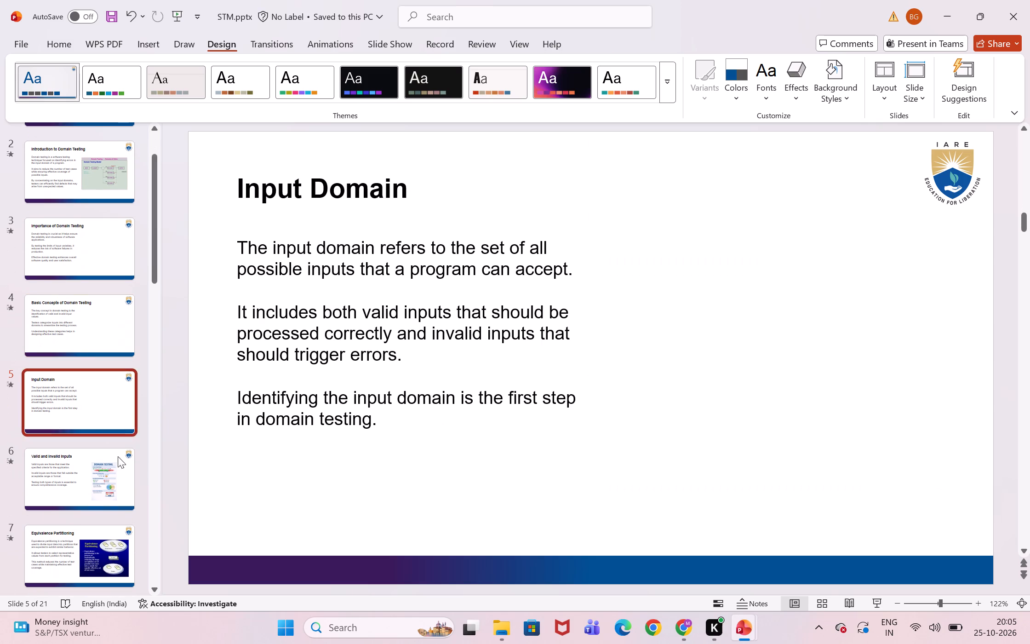
click(119, 474)
scroll(109, 492, down, 7)
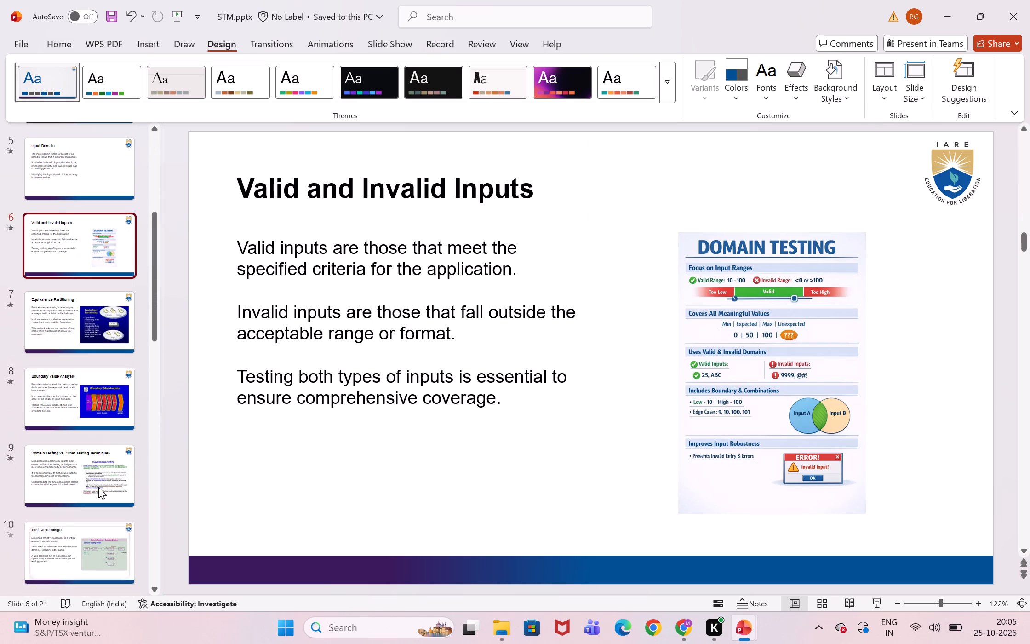
click(98, 465)
scroll(99, 466, down, 4)
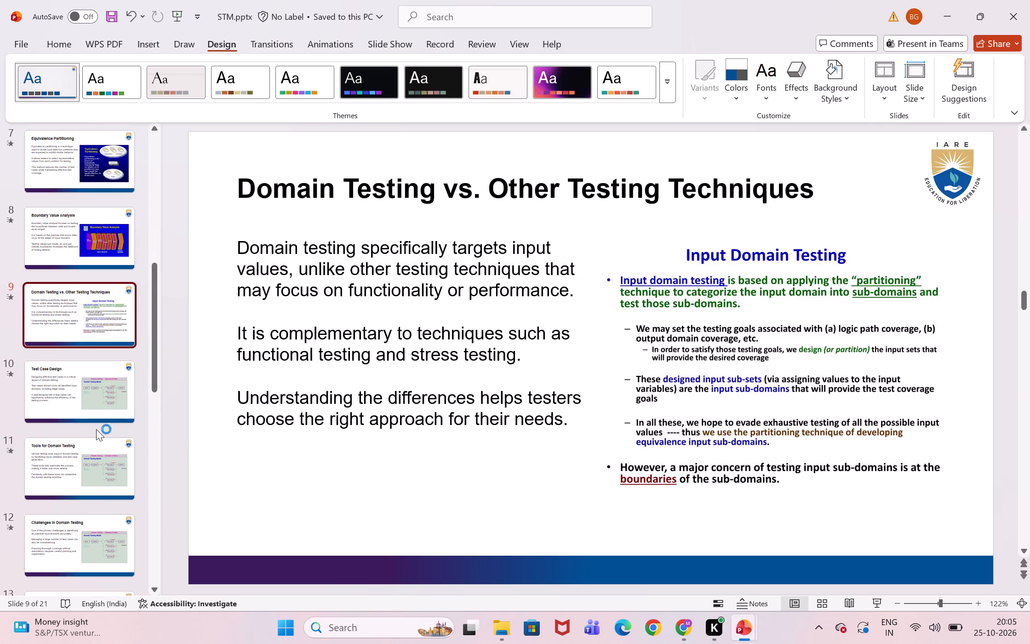
scroll(96, 429, down, 3)
click(92, 367)
click(656, 348)
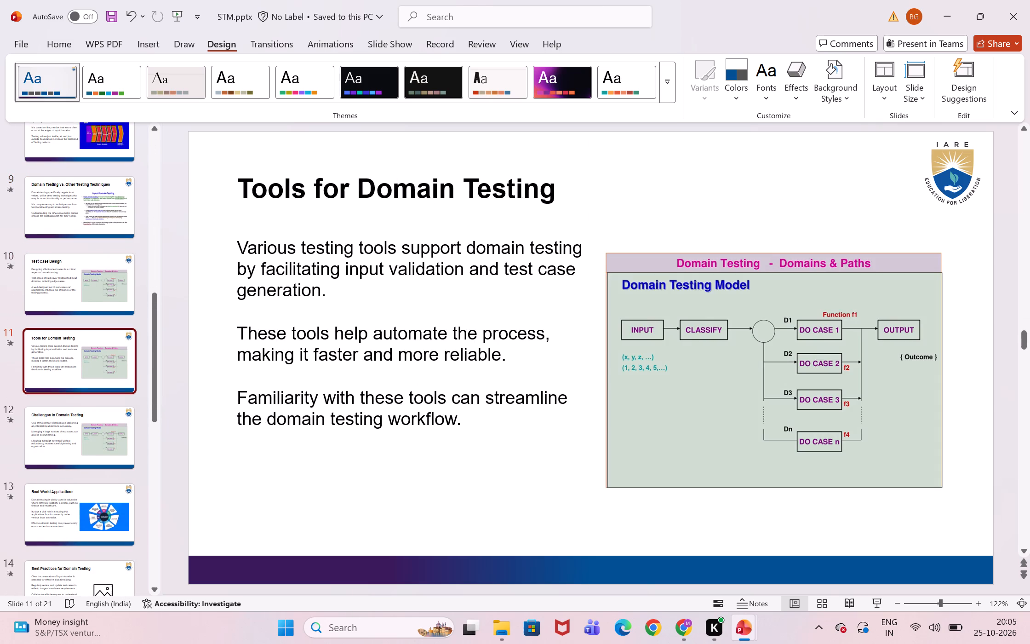
key(Delete)
click(77, 427)
click(694, 402)
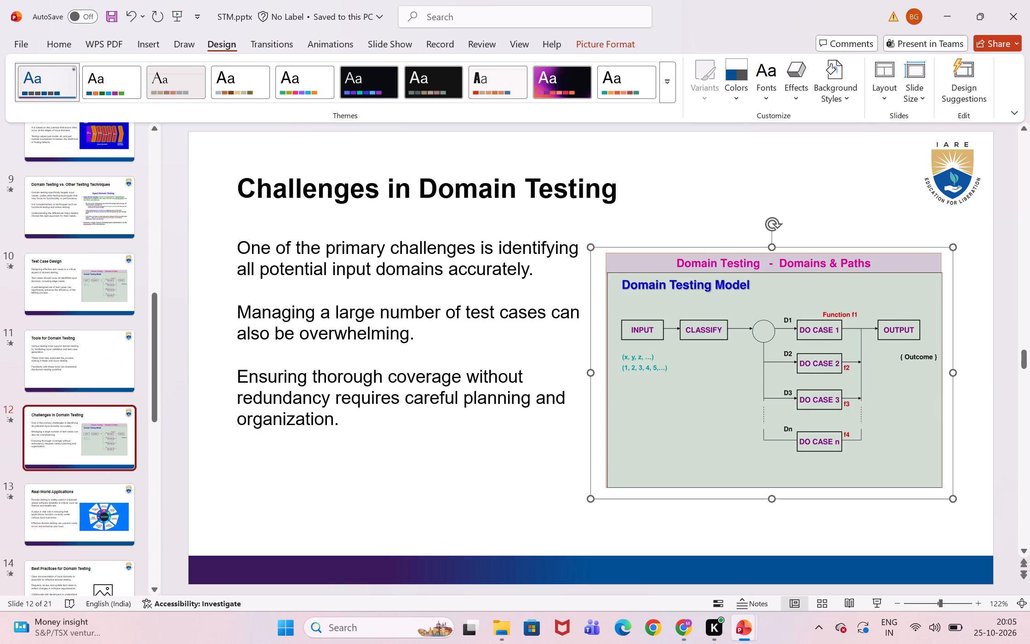
key(Delete)
Delete the placeholder pictures from the Best Practices for Domain Testing and Integration with Agile Methodologies slides.
scroll(48, 453, down, 4)
click(114, 368)
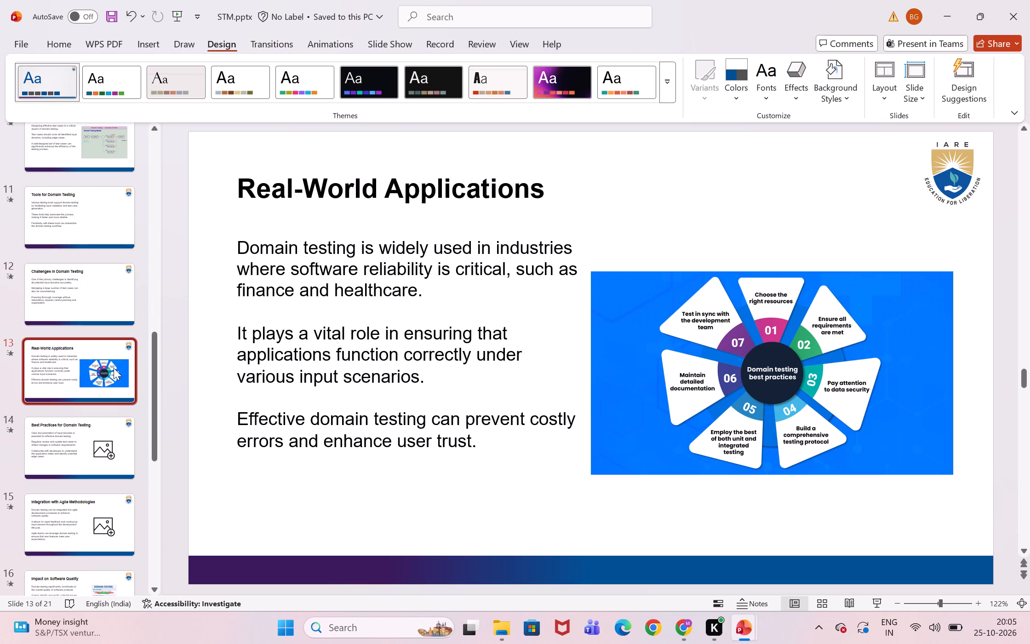
click(104, 441)
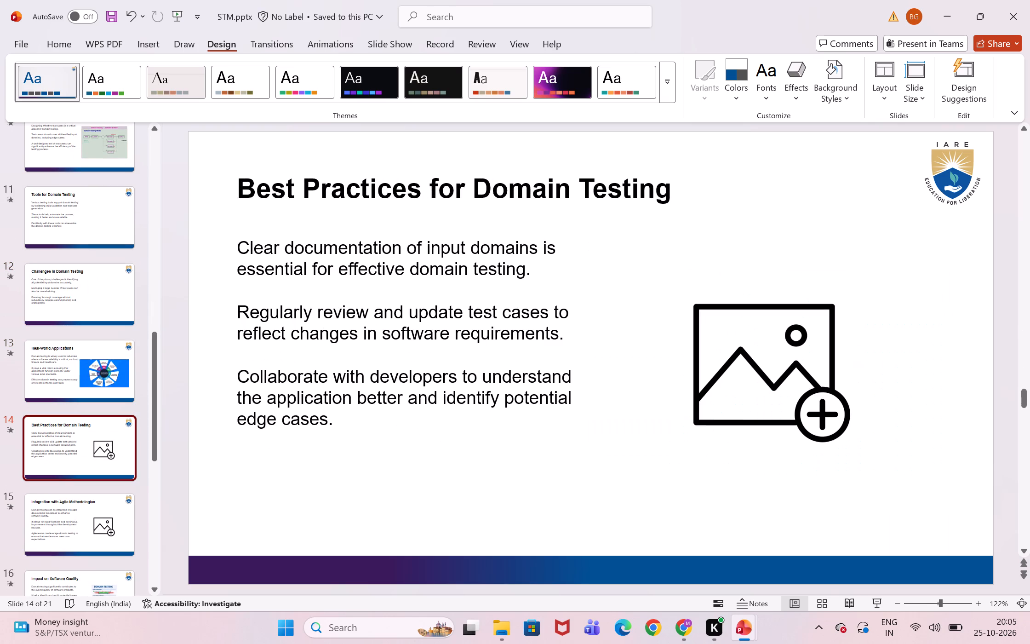
click(825, 408)
key(Delete)
scroll(68, 480, down, 2)
click(88, 429)
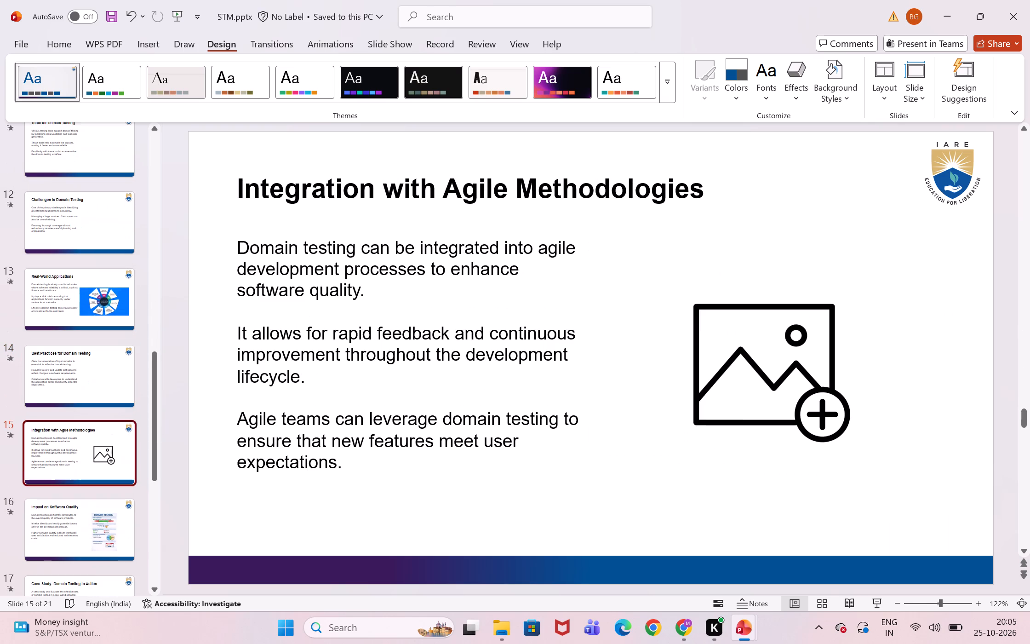
click(772, 429)
key(Delete)
Delete the Case Study: Domain Testing in Action slide.
scroll(74, 477, down, 4)
click(96, 393)
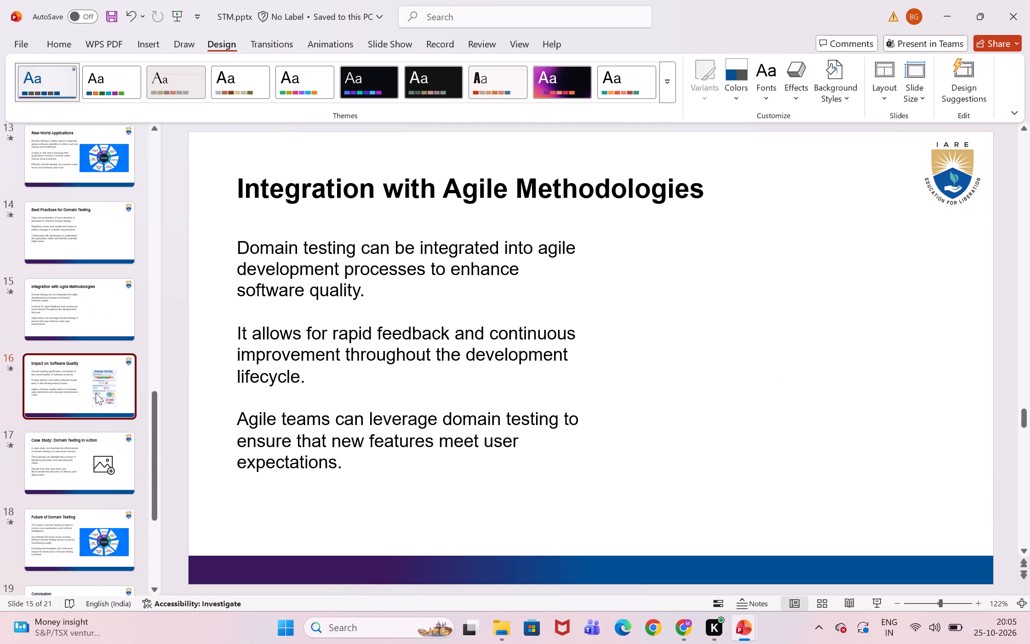
scroll(117, 459, down, 2)
click(109, 407)
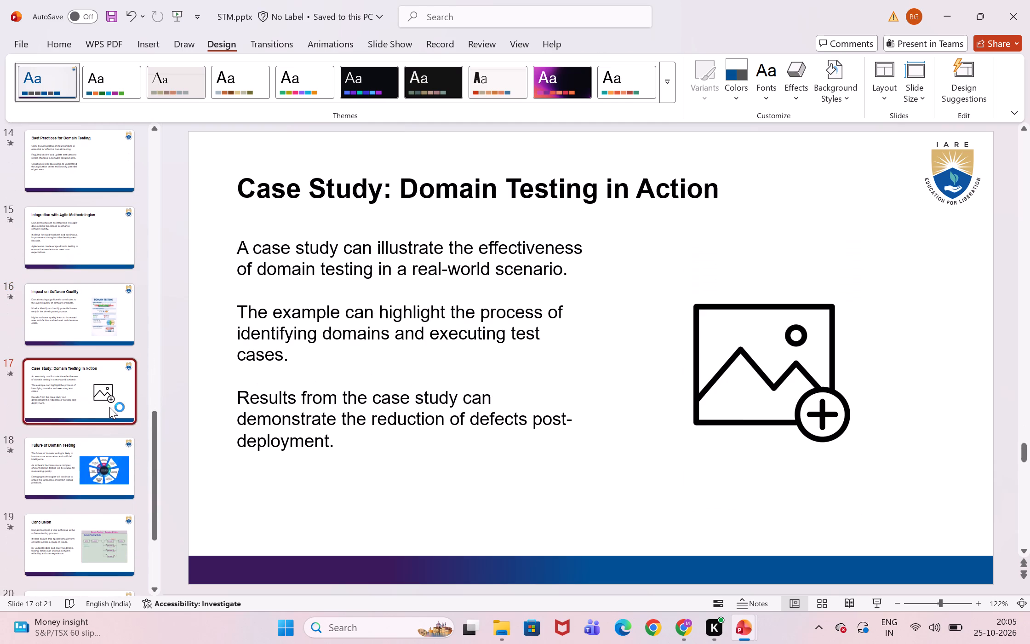
click(742, 402)
click(116, 405)
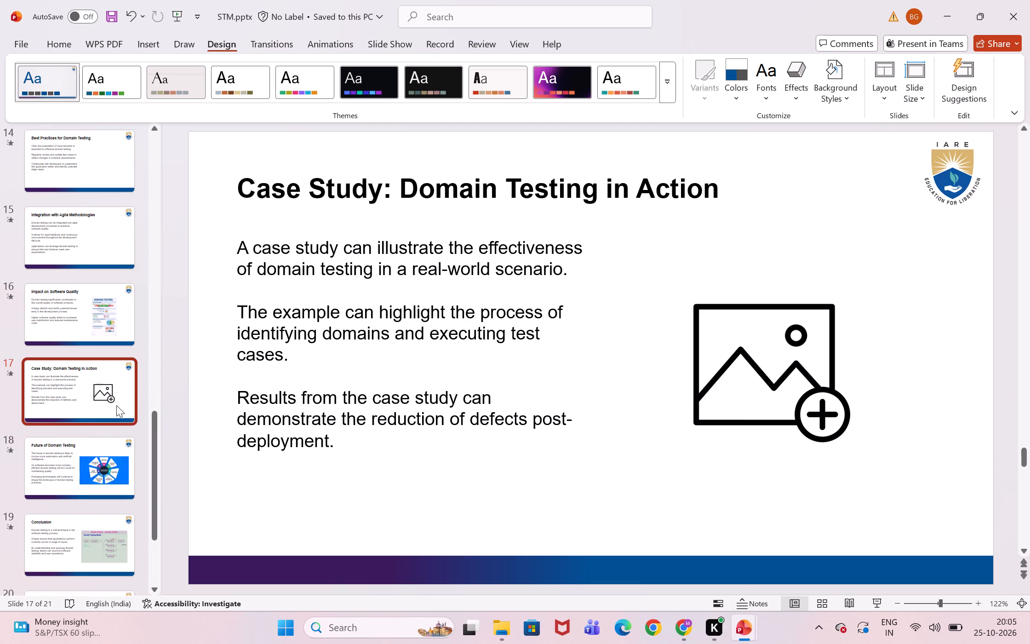
key(Delete)
Delete the pictures from the Future of Domain Testing and Conclusion slides.
click(72, 471)
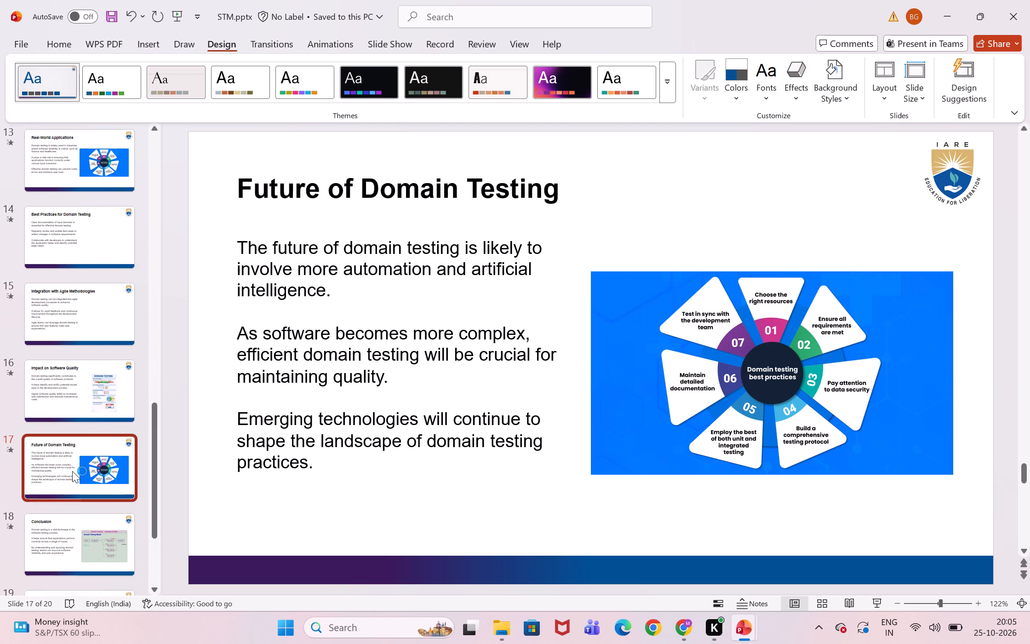
click(734, 407)
key(Delete)
scroll(132, 515, down, 3)
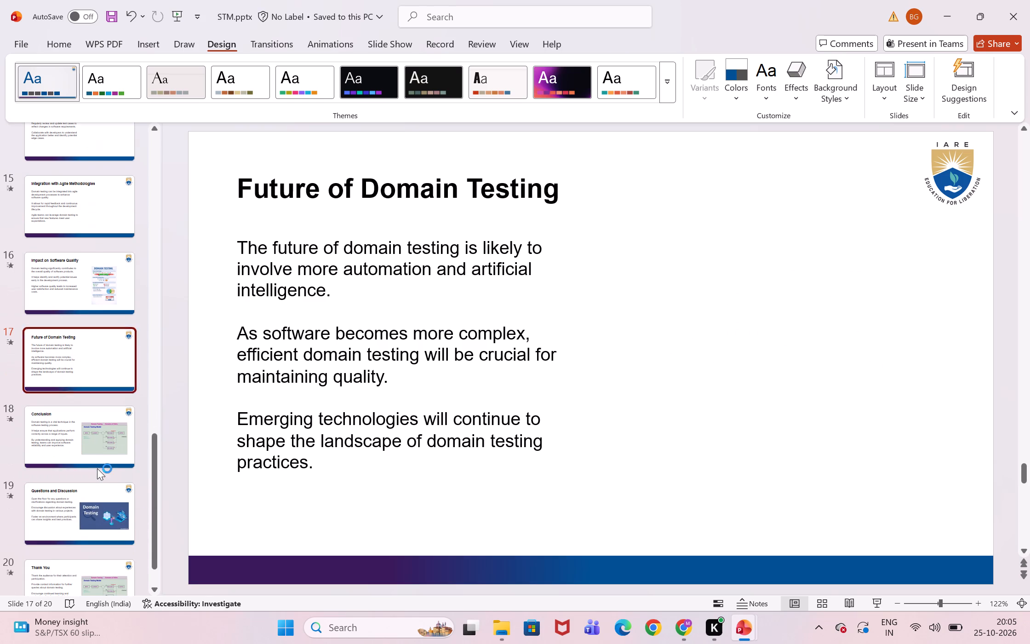
click(97, 466)
click(727, 417)
key(Delete)
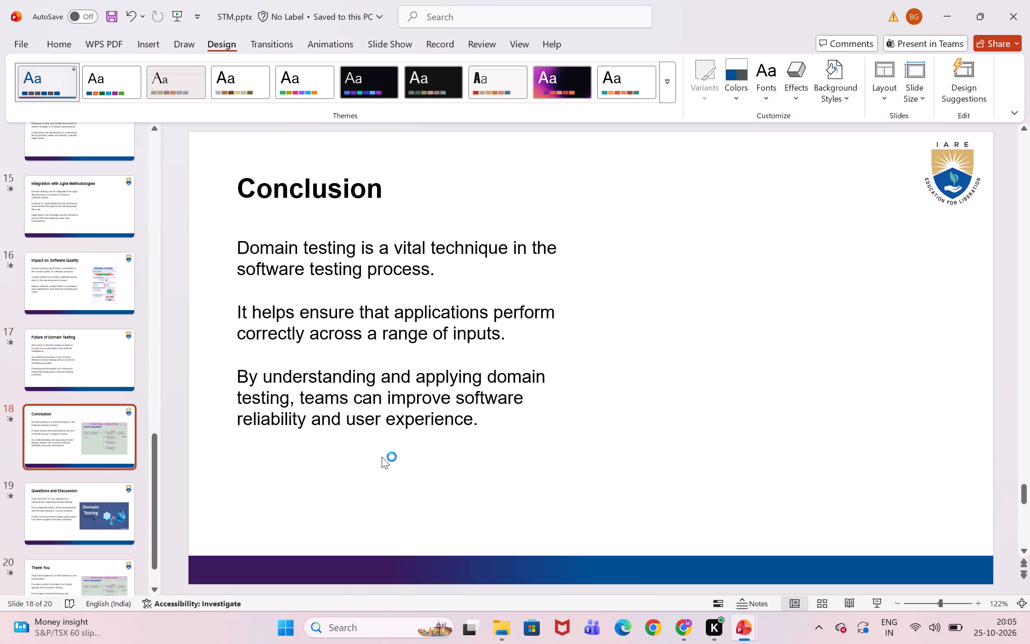
Move the Conclusion slide's body text slightly inward and down, and widen its text box across the space beside it.
click(420, 400)
drag(589, 378, 714, 369)
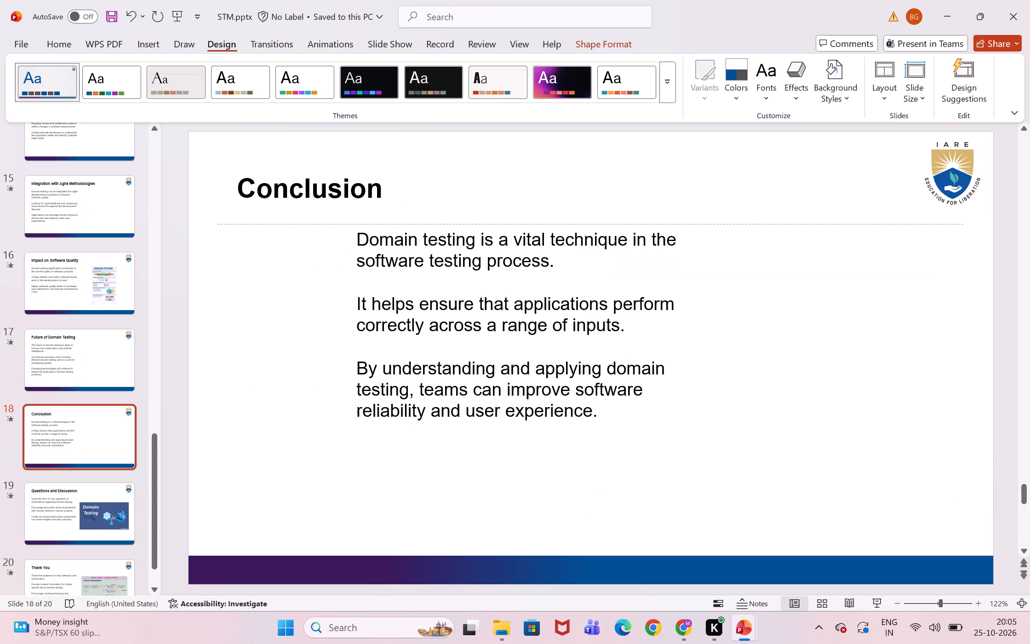
drag(714, 369, 632, 390)
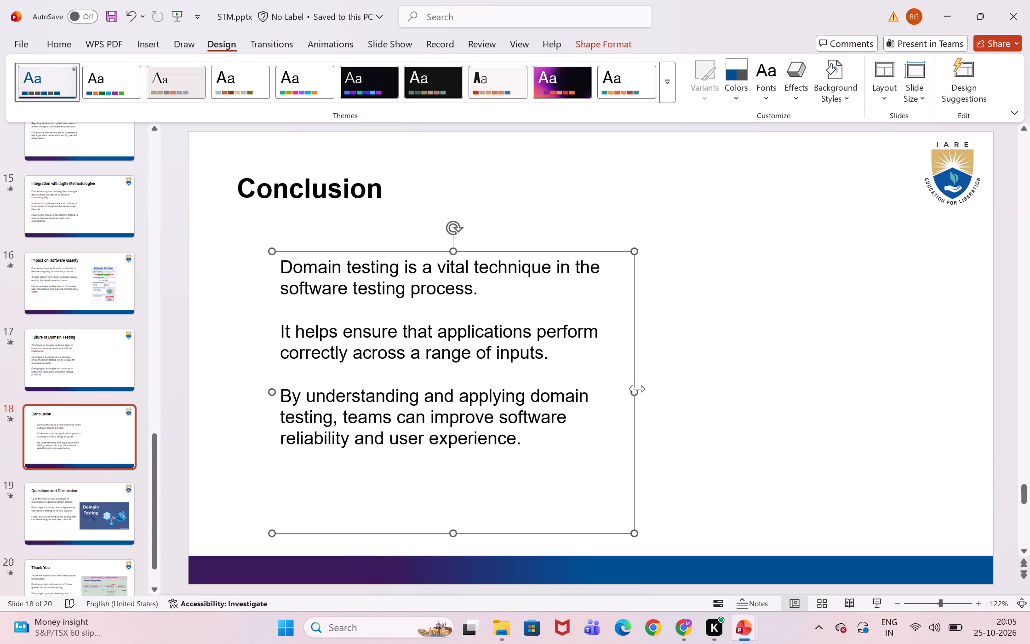
drag(635, 392, 767, 373)
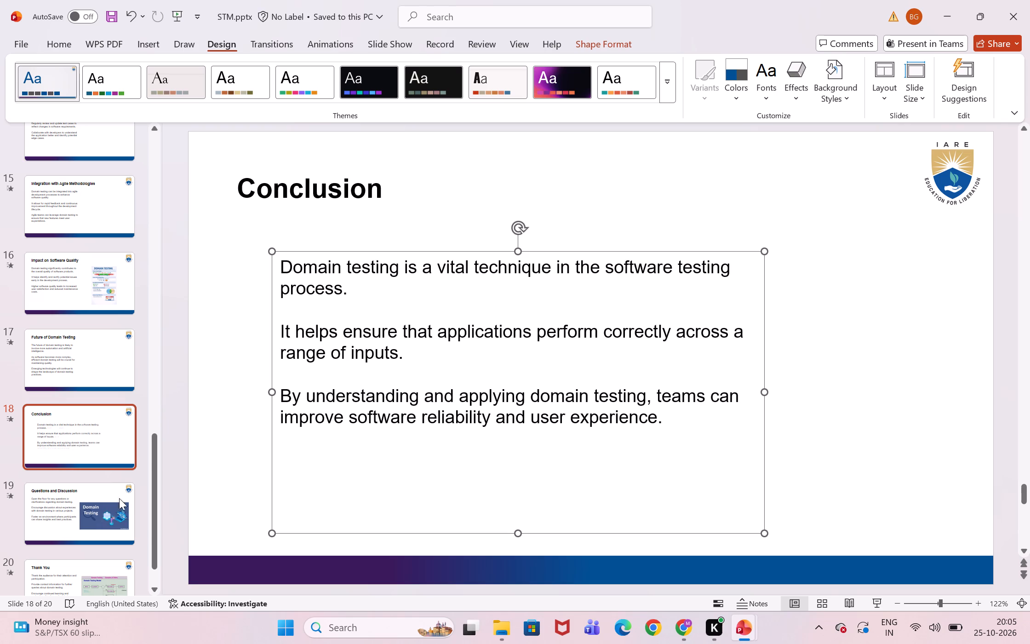
Delete the Questions and Discussion slide and the Thank You slide at the end of the presentation.
scroll(93, 487, down, 1)
click(93, 471)
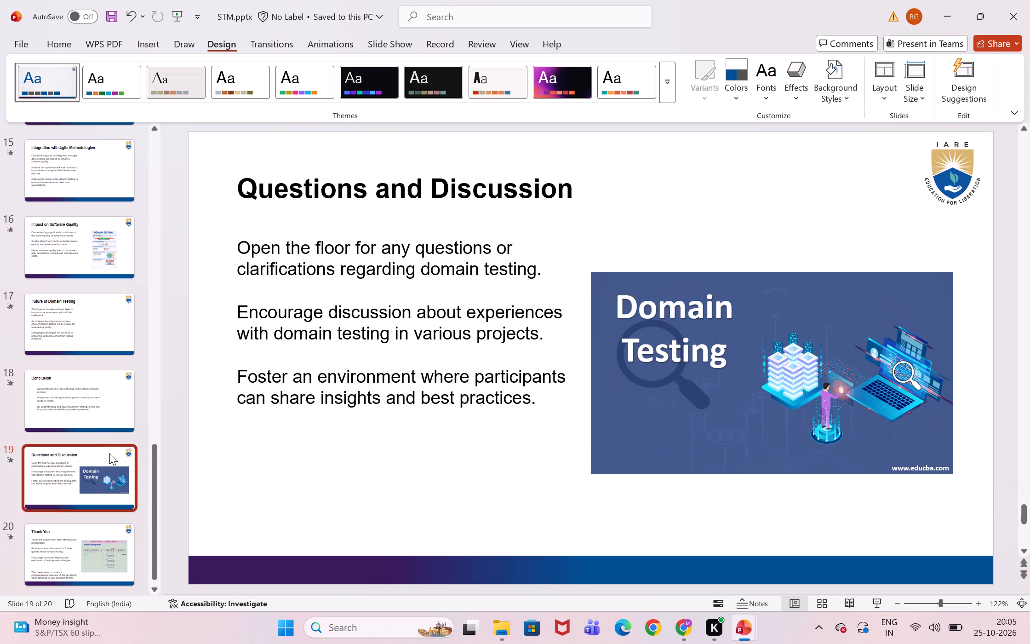
click(84, 456)
key(Delete)
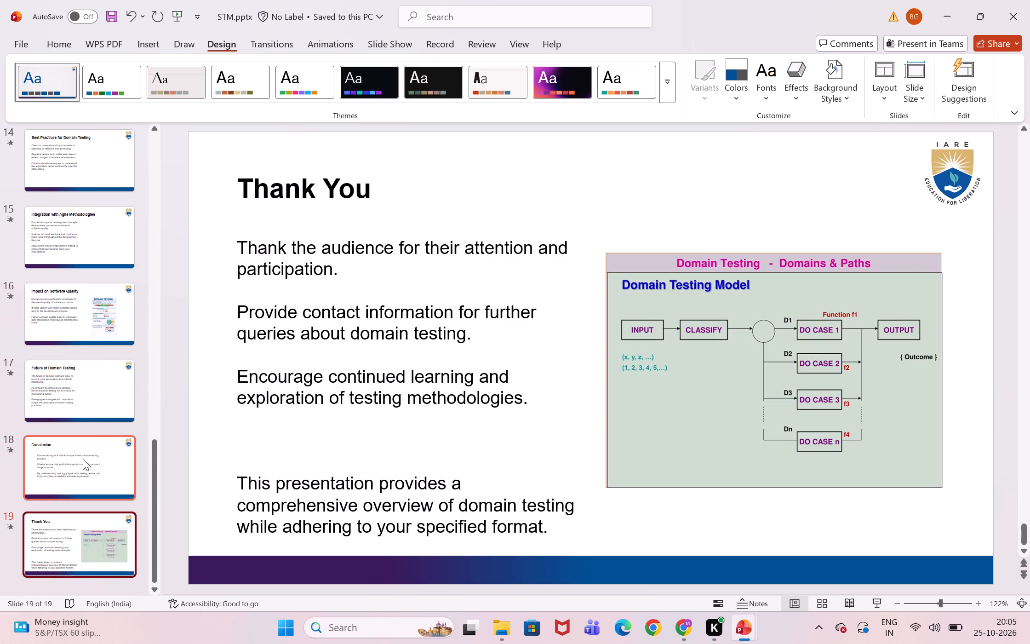
scroll(100, 470, down, 2)
click(44, 518)
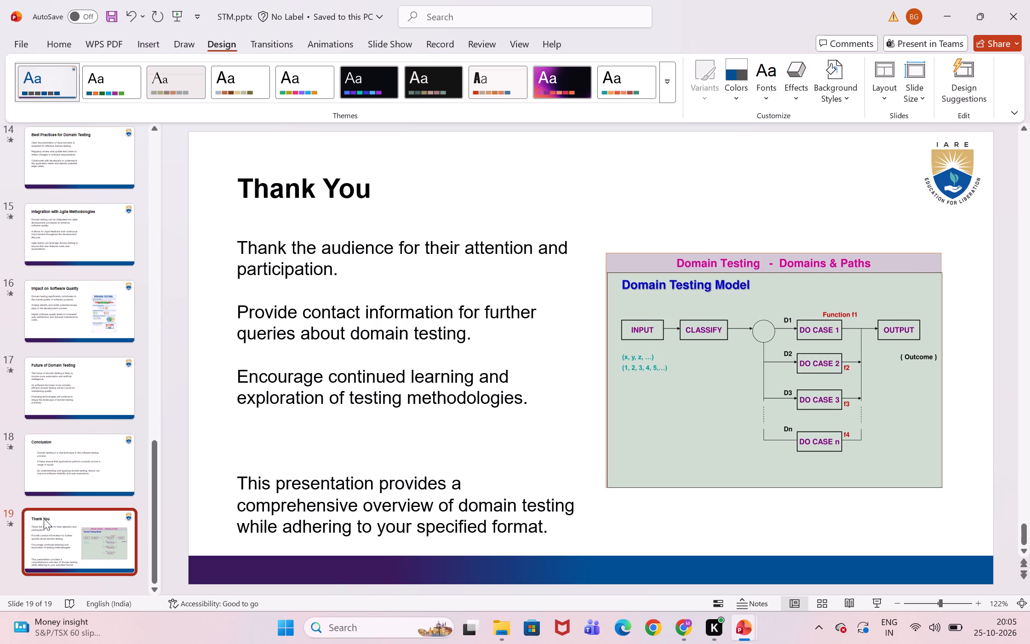
key(Delete)
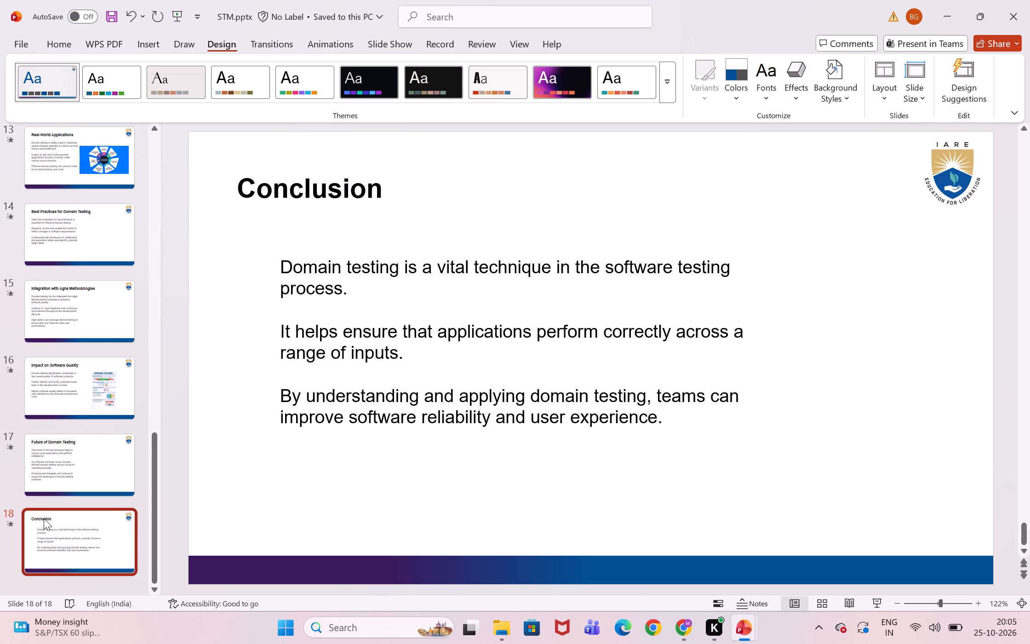
Switch to LM AAT-2.pptx and copy its first slide, the IARE title slide for Language Modeling.
scroll(56, 459, up, 12)
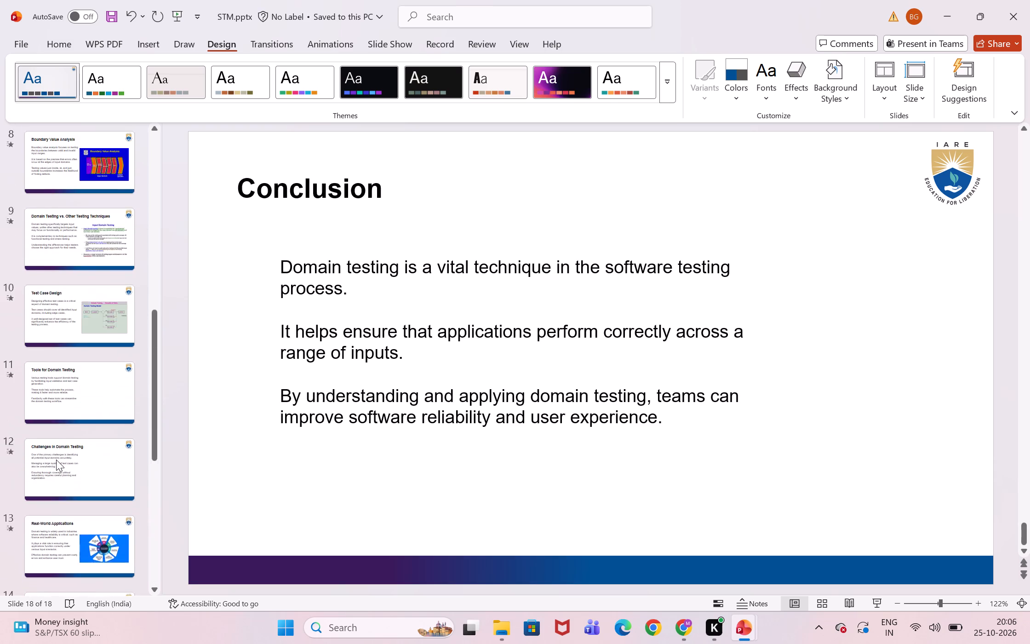
scroll(56, 460, up, 20)
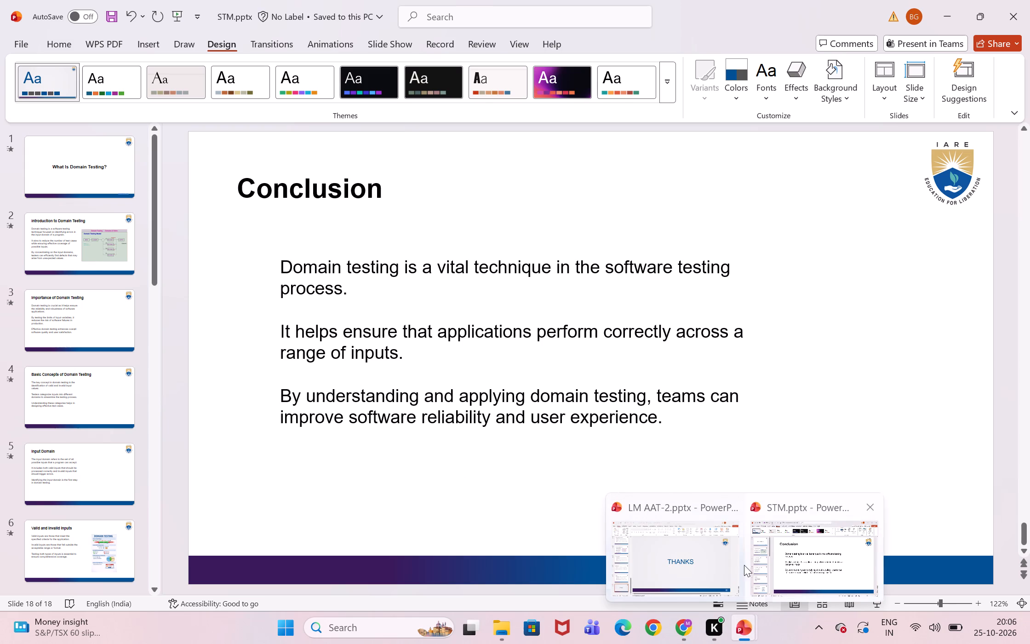
click(713, 565)
scroll(59, 274, up, 14)
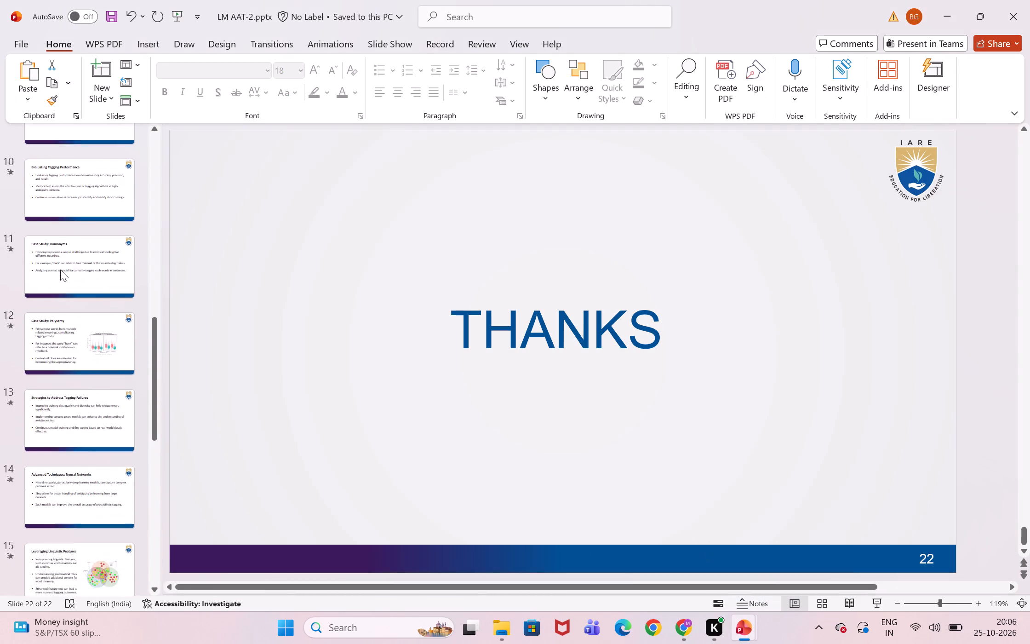
scroll(60, 270, up, 17)
scroll(60, 270, down, 1)
scroll(60, 270, up, 14)
click(59, 264)
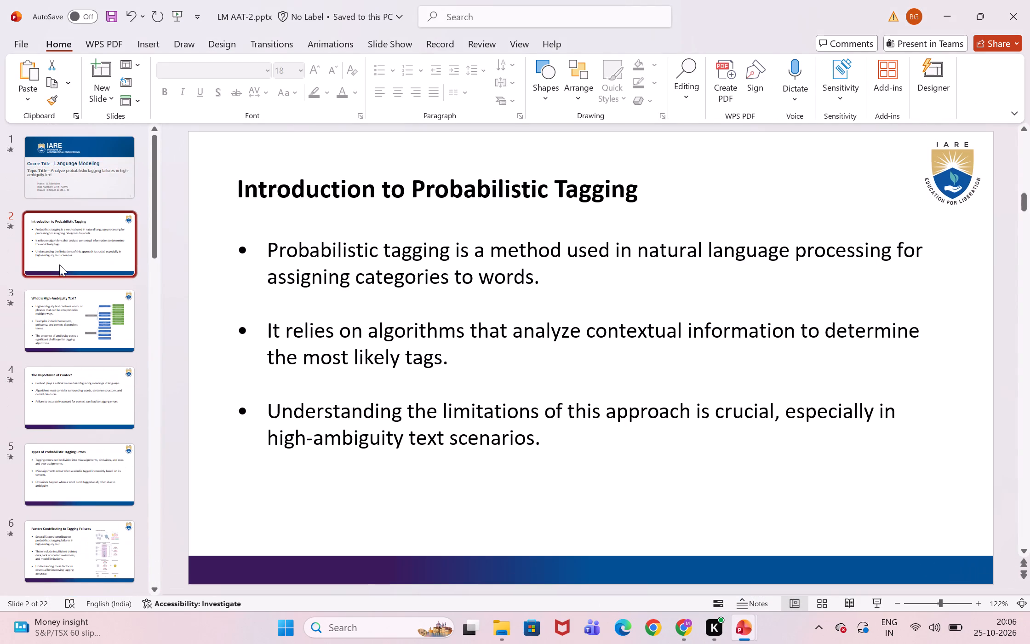
click(68, 189)
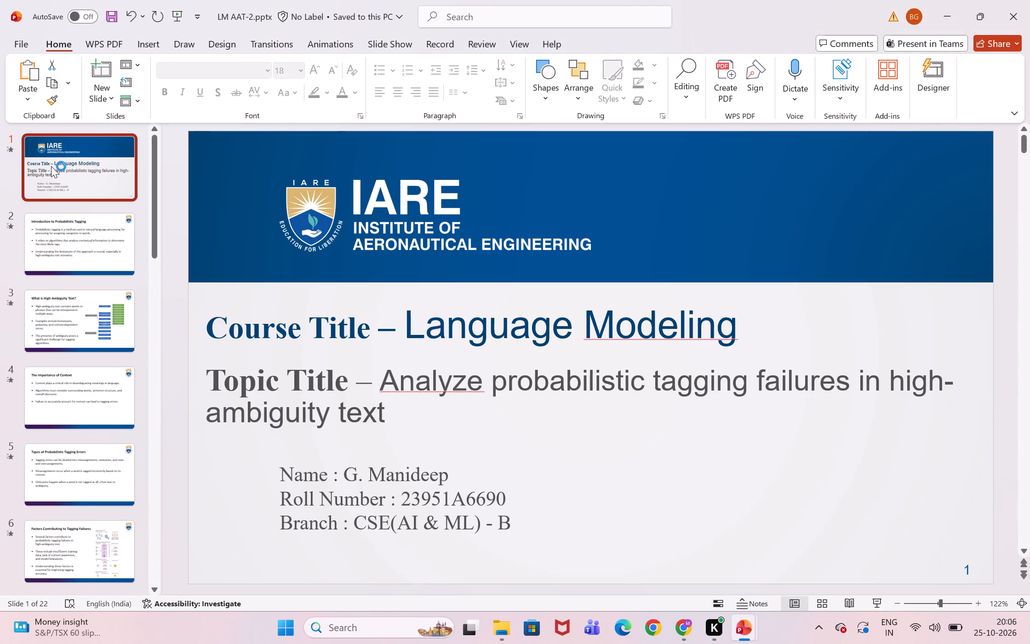
click(51, 166)
key(ctrl+c)
click(81, 260)
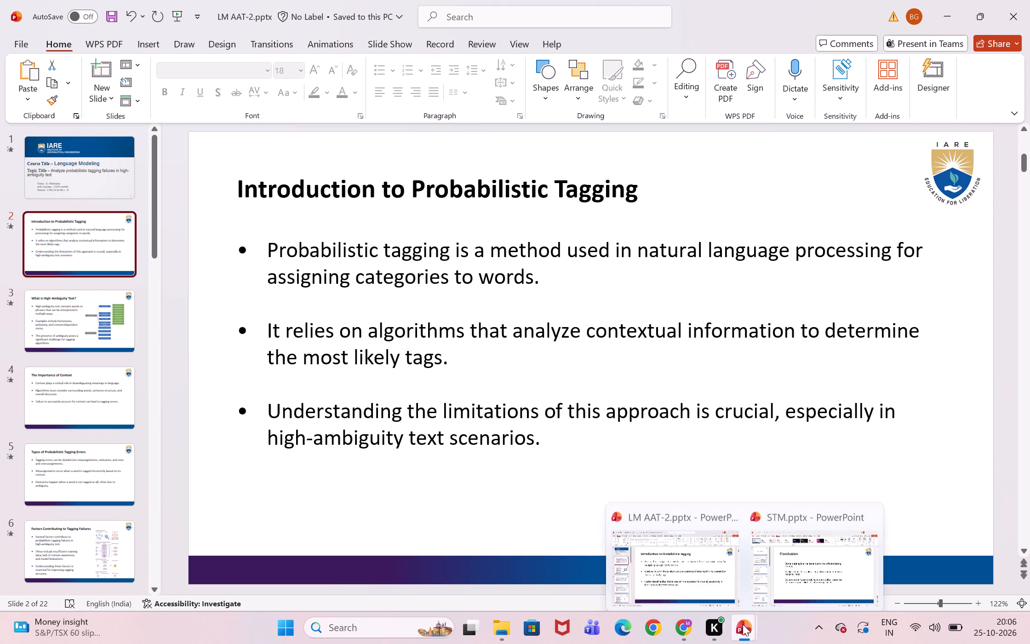
Return to STM.pptx and replace the What Is Domain Testing? title slide with the copied IARE title slide.
click(851, 573)
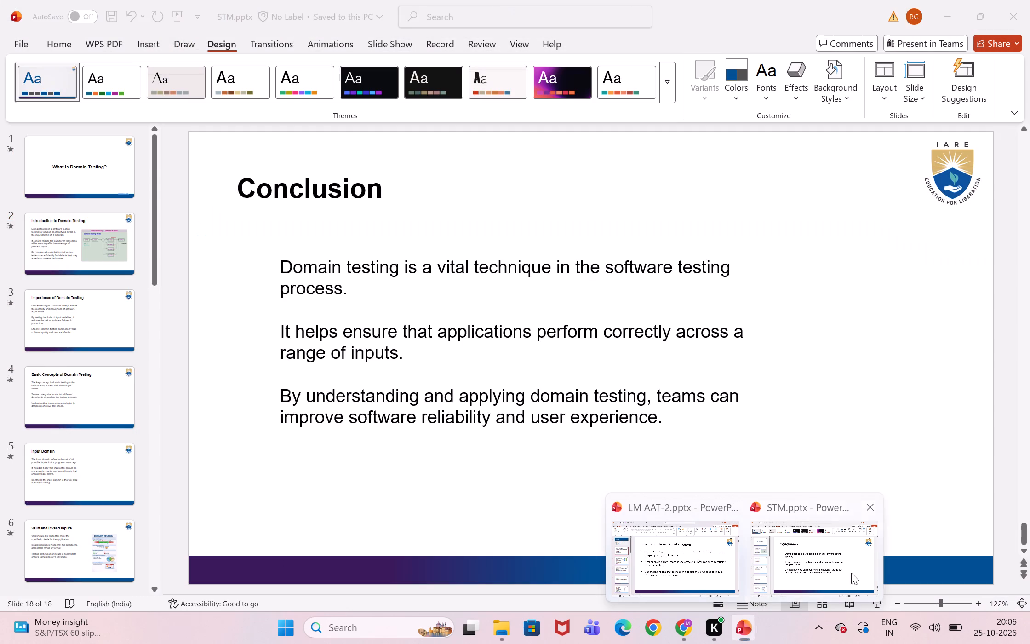
click(92, 183)
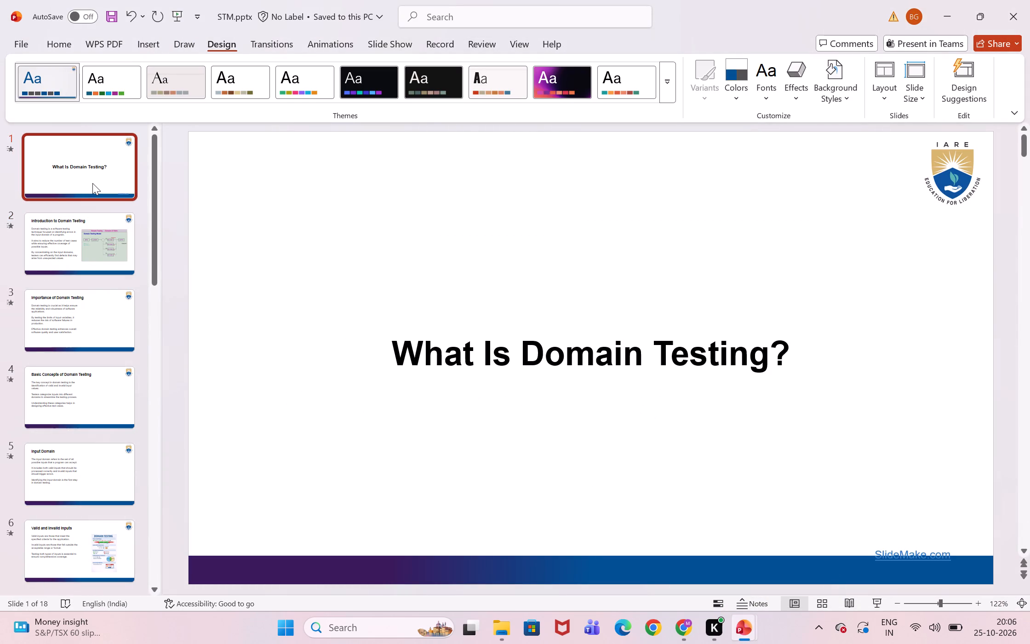
key(Delete)
key(ctrl+v)
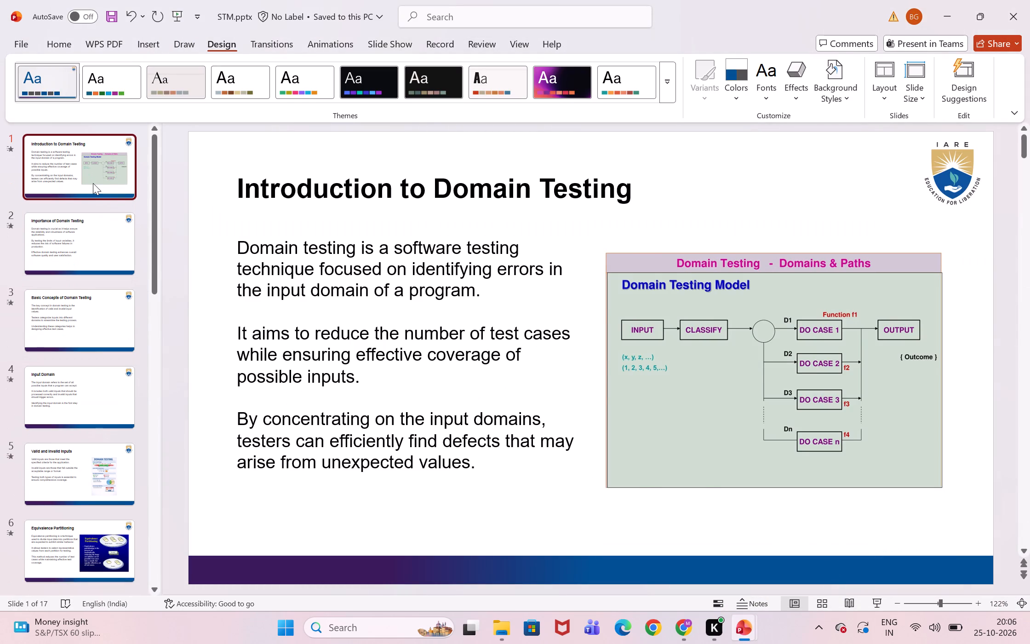
Move the IARE title slide ahead of the Introduction to Domain Testing slide so it opens the presentation.
drag(84, 256, 94, 128)
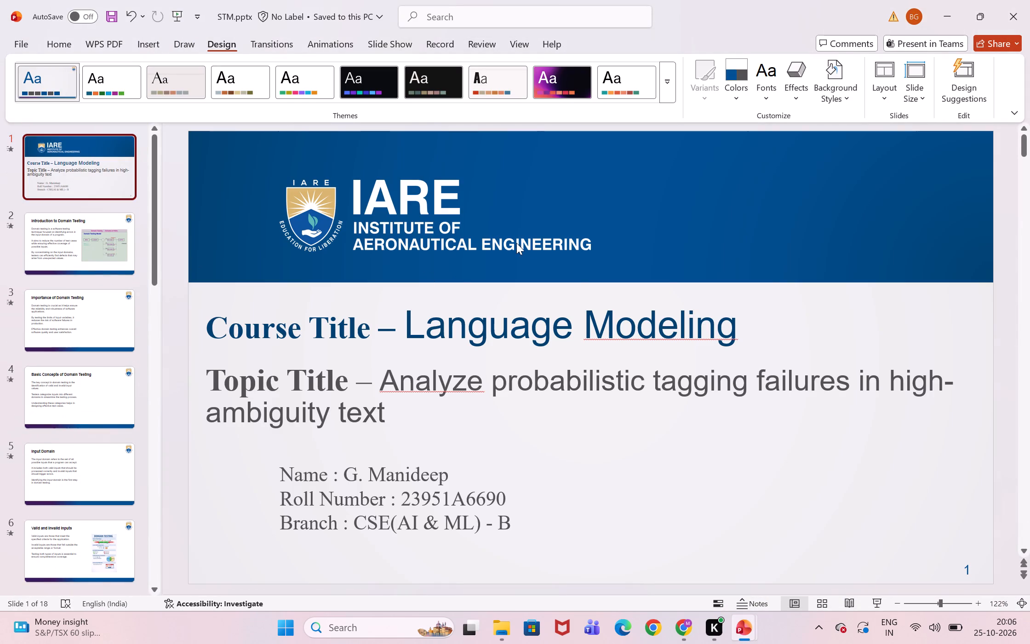
Check the subject name on the AAT (Concept Video) page in Chrome and change the title slide's course title to Software Testing Methodologies.
click(691, 638)
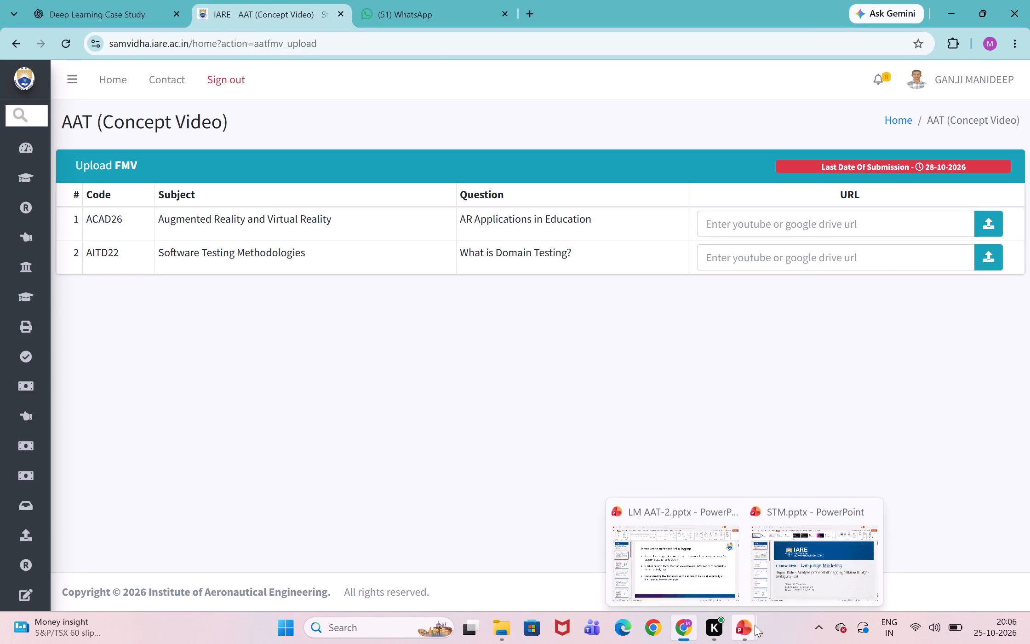
click(839, 546)
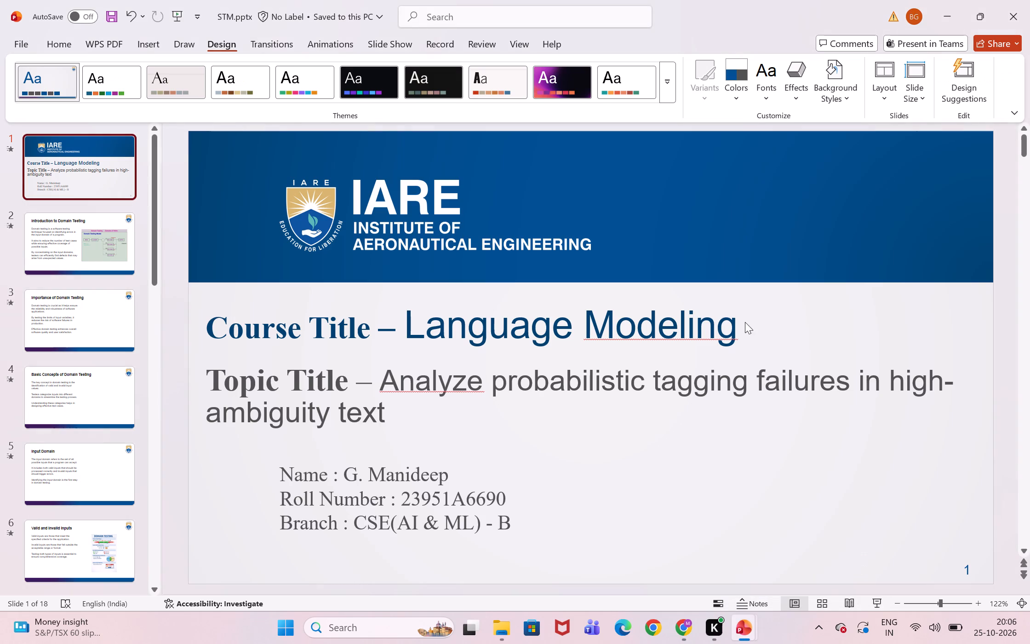
click(770, 318)
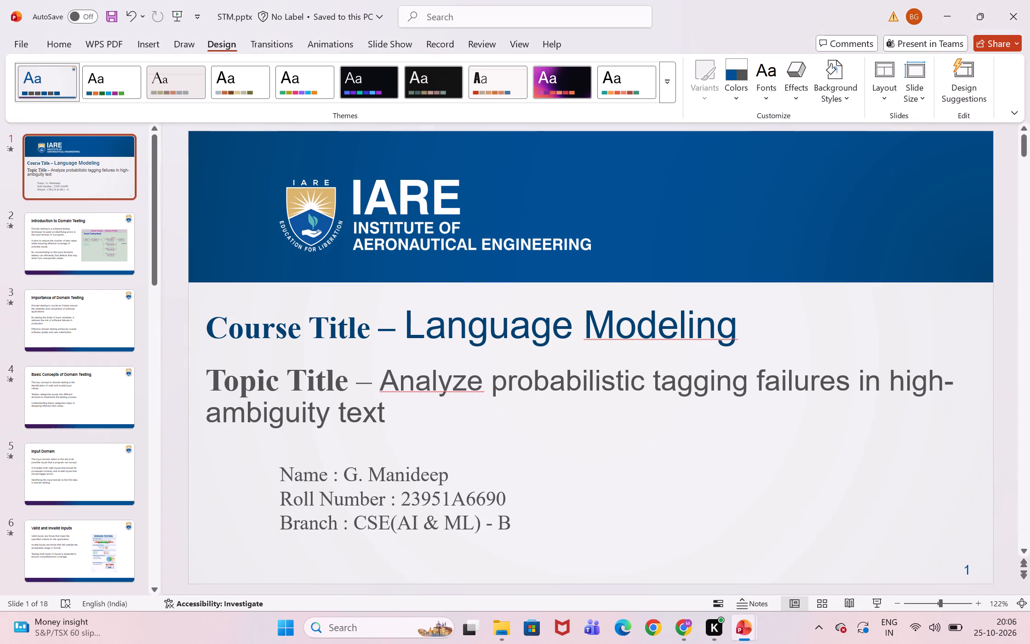
click(732, 337)
key(BackSpace)
key(BackSpace)
key(BackSpace)
key(BackSpace)
key(BackSpace)
key(BackSpace)
key(BackSpace)
key(BackSpace)
key(BackSpace)
key(BackSpace)
key(BackSpace)
key(BackSpace)
key(BackSpace)
key(BackSpace)
key(BackSpace)
key(BackSpace)
key(BackSpace)
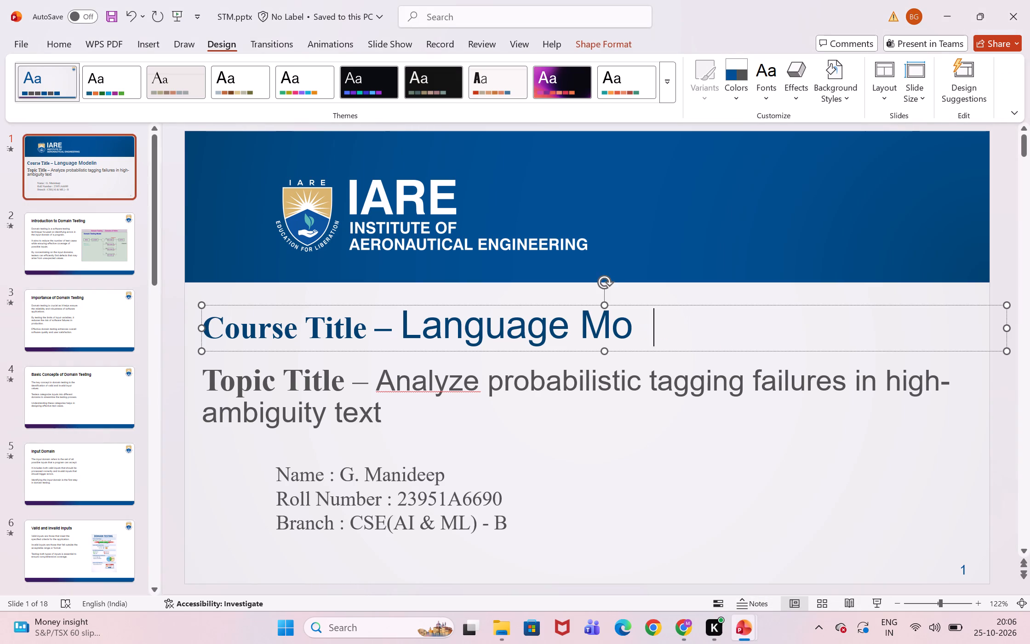
key(shift+s)
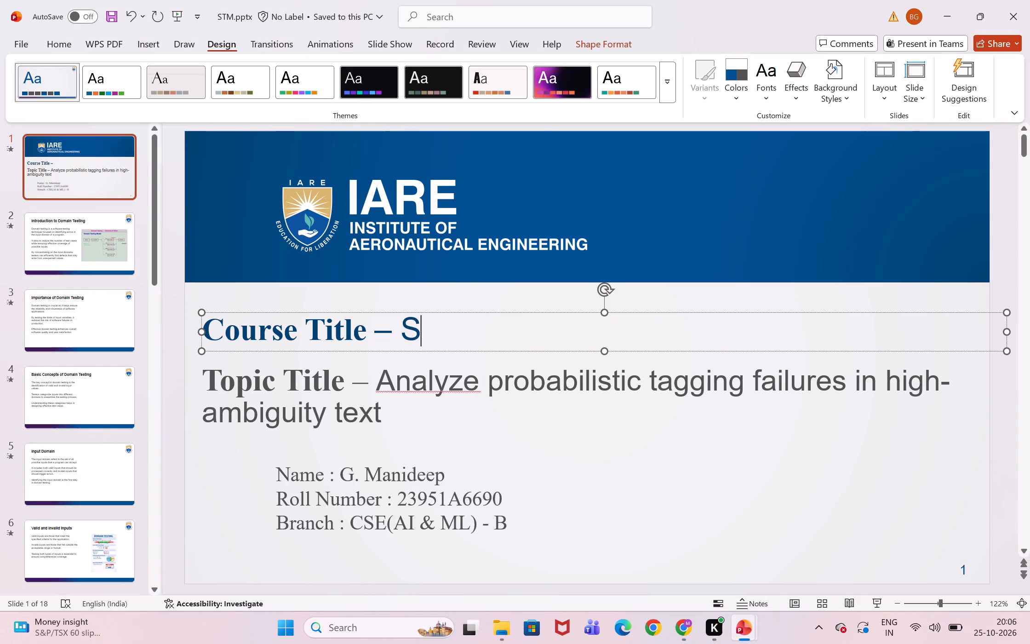
text(oft)
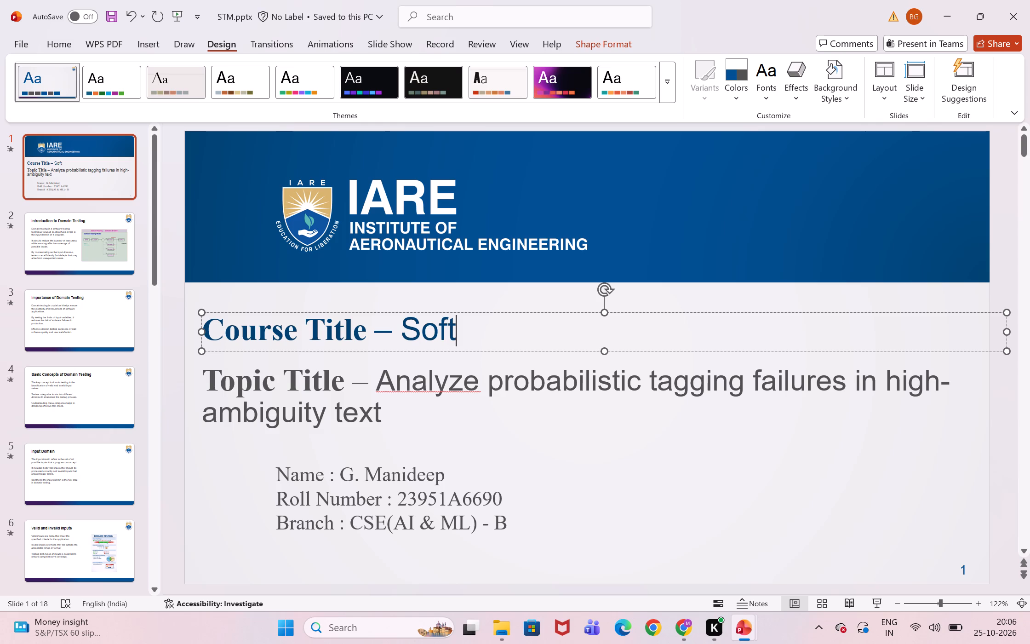
text(ware)
key(space)
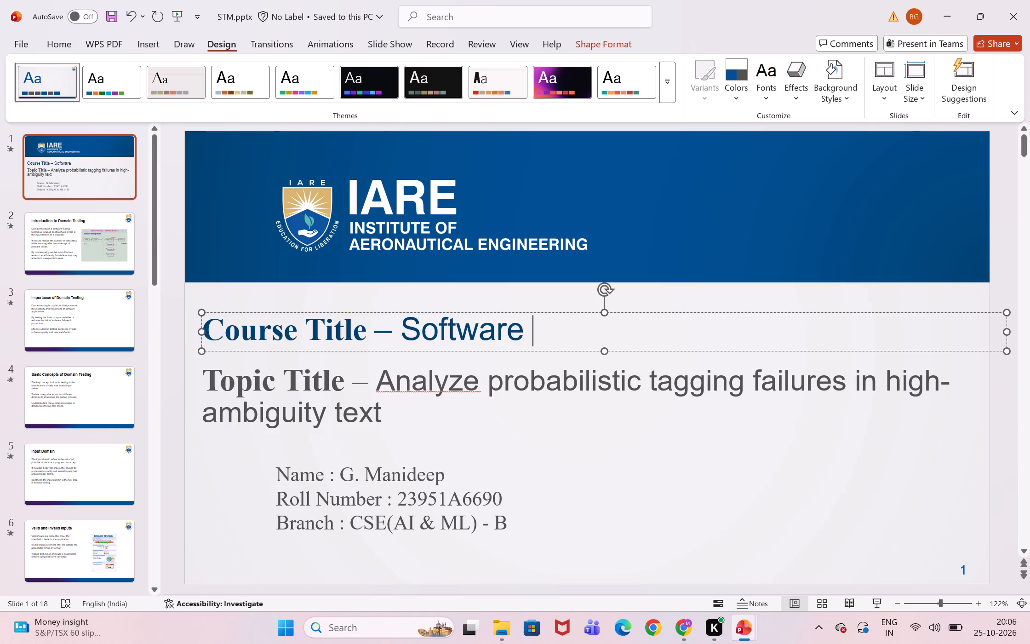
text(Testing Methodol)
text(ogies)
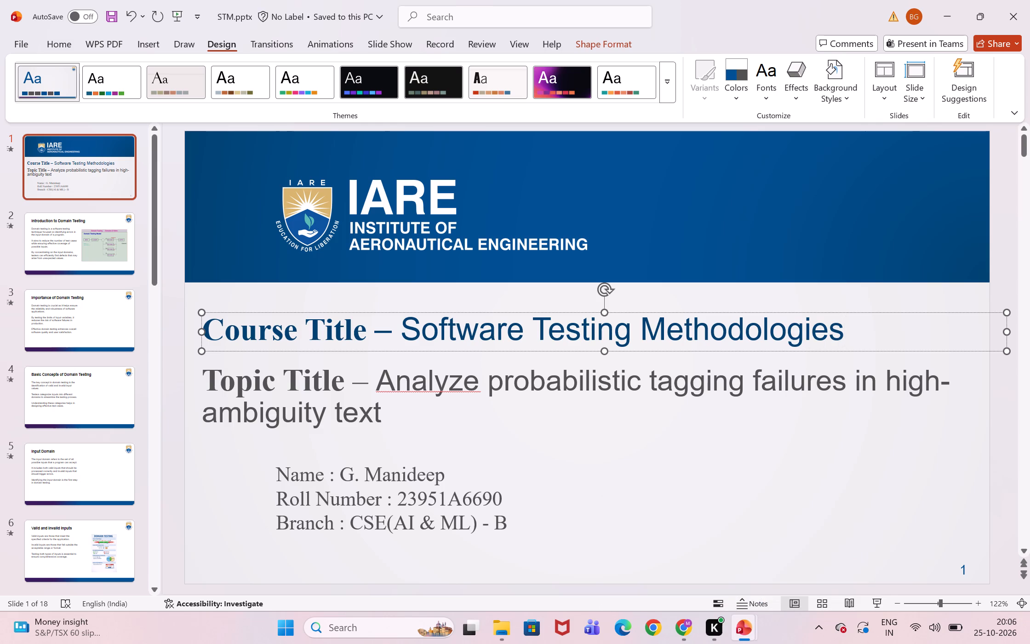
Replace the topic title text on the title slide with What is Domain Testing.
click(400, 421)
drag(414, 411, 408, 404)
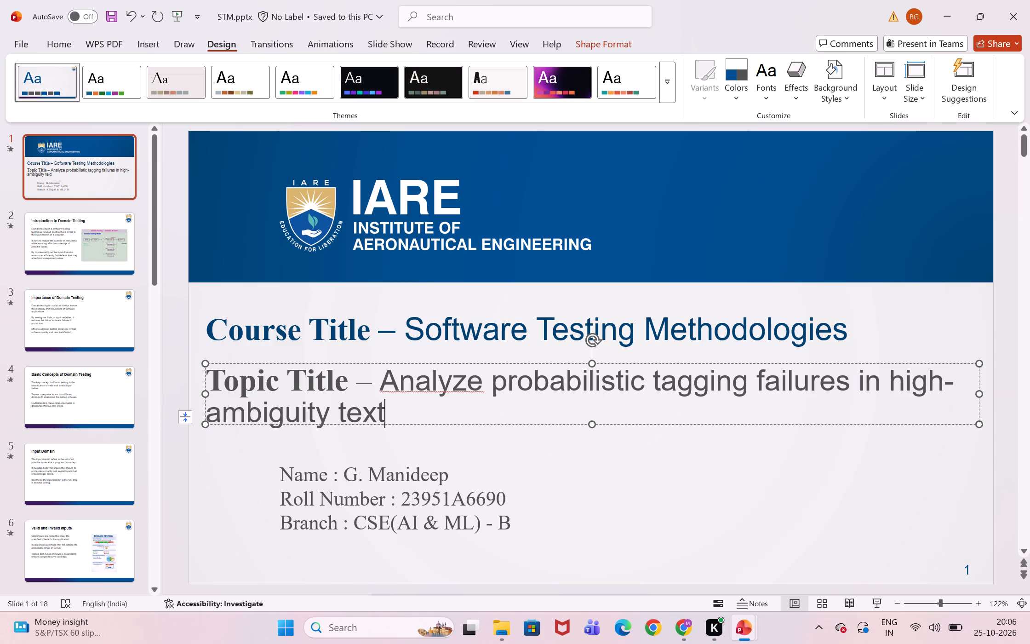
drag(408, 404, 386, 382)
key(BackSpace)
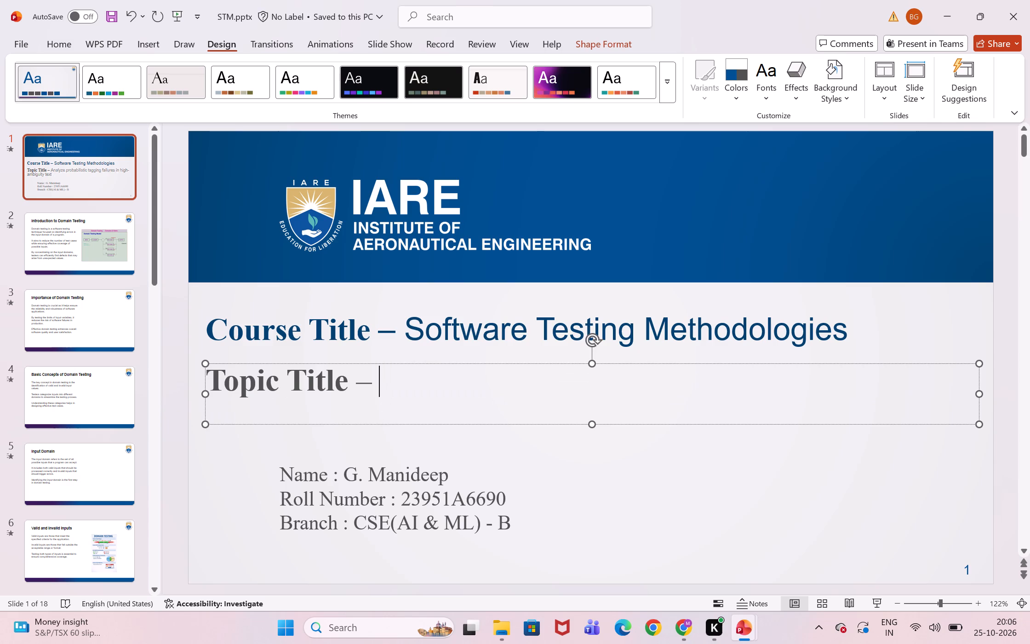
key(w)
key(BackSpace)
text(Wha)
text(t is Domain Testing)
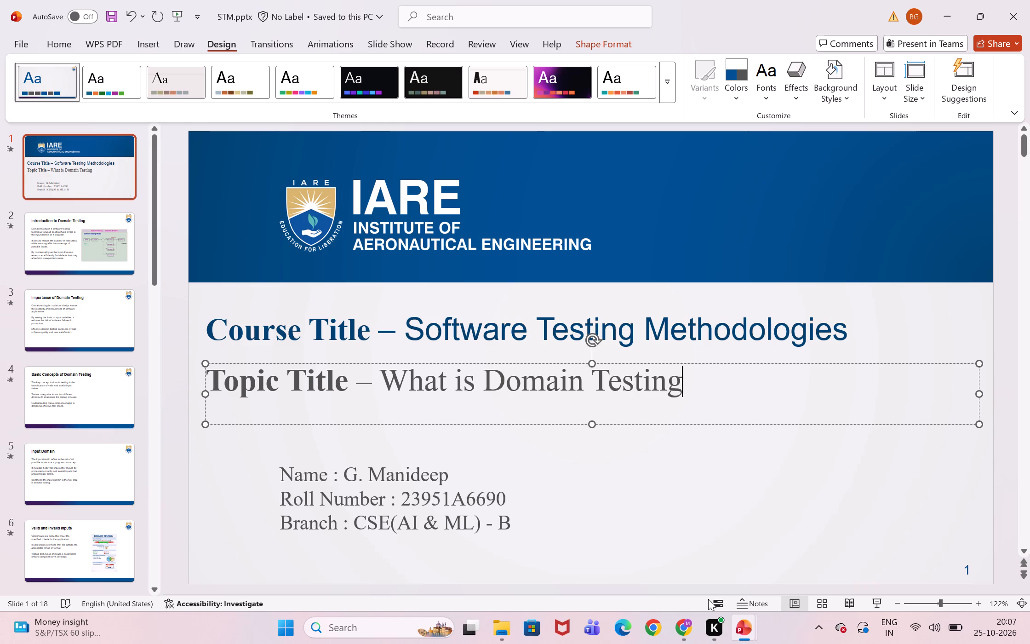
Switch to LM AAT-2.pptx and copy its final THANKS slide.
drag(715, 589, 715, 585)
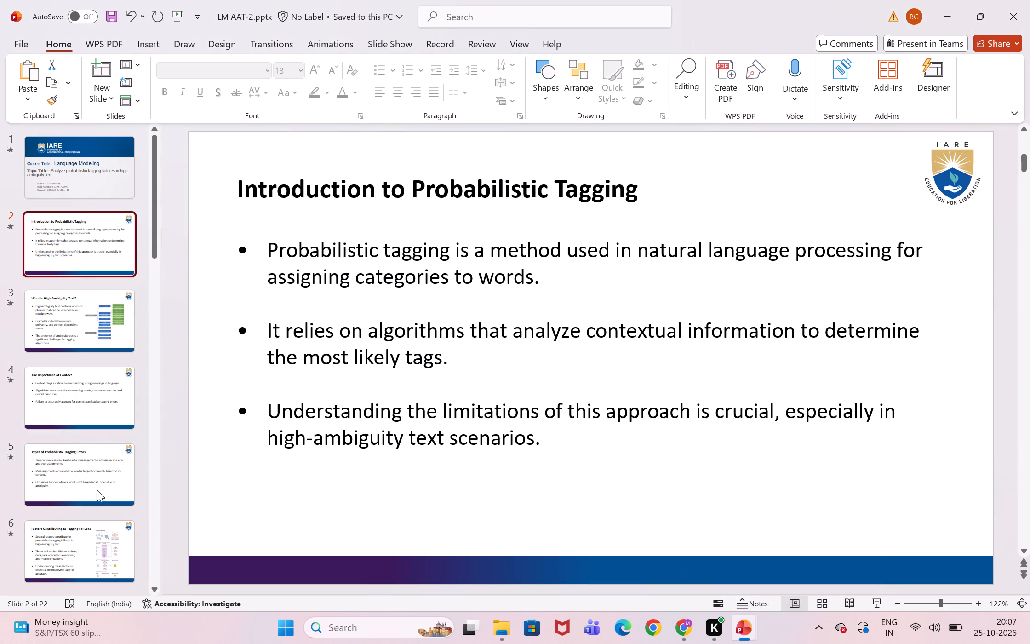
scroll(39, 478, down, 20)
scroll(39, 478, down, 10)
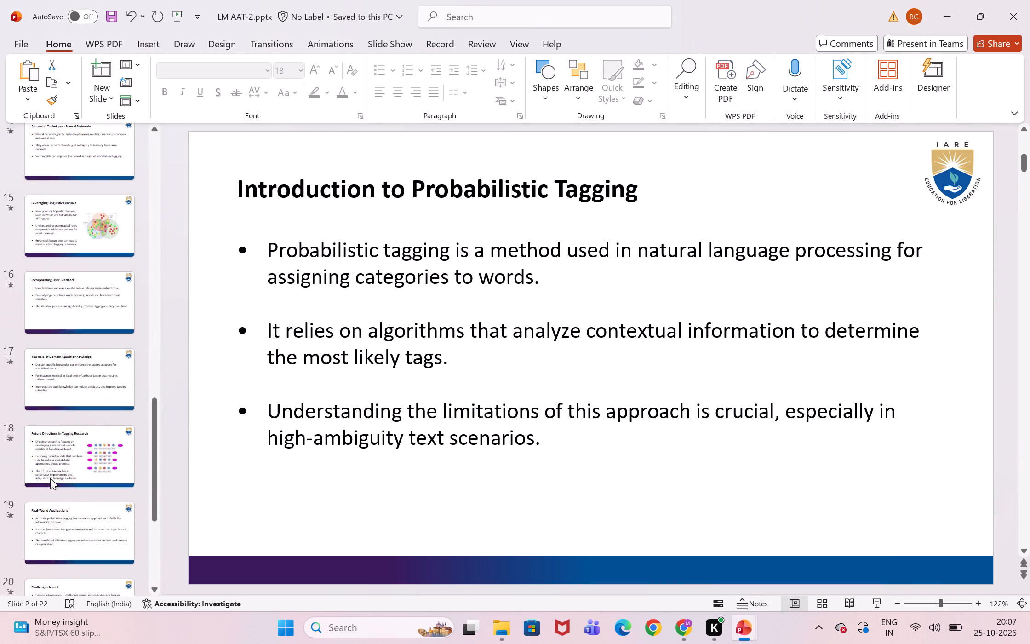
scroll(50, 478, down, 12)
click(98, 557)
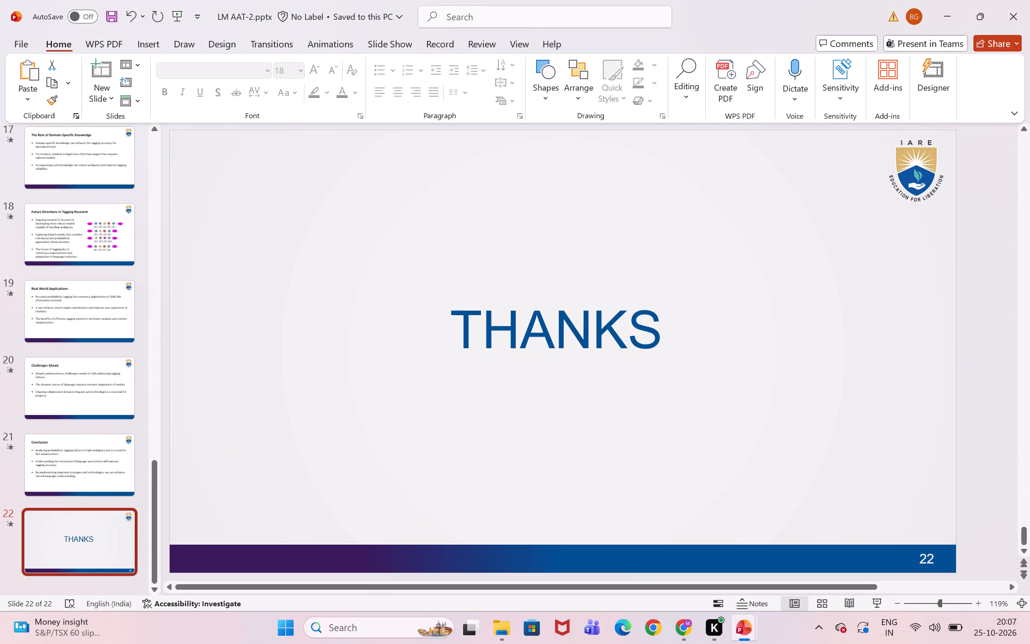
click(663, 319)
click(656, 336)
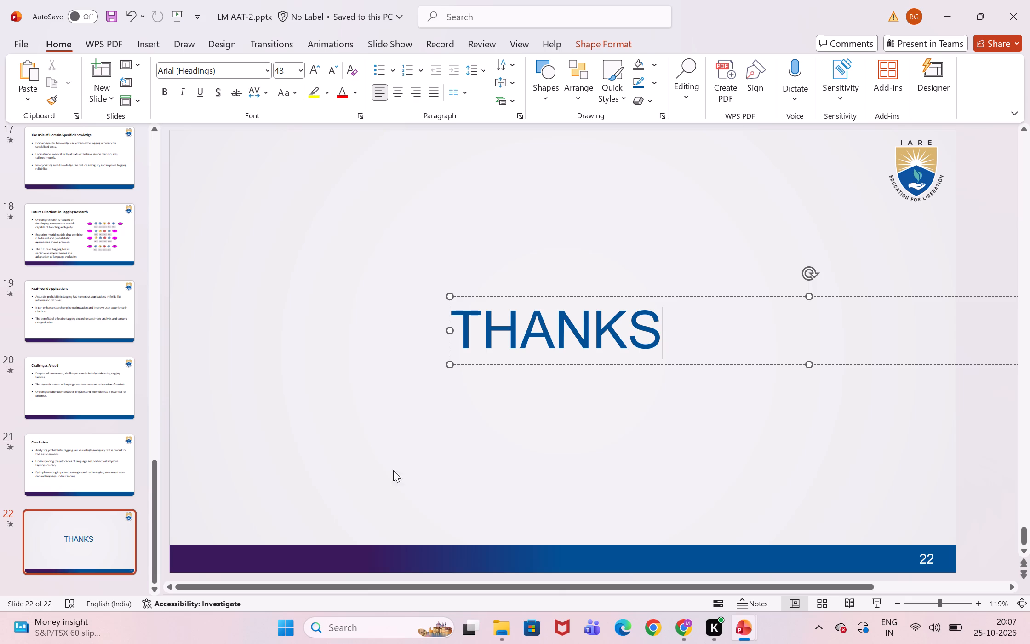
click(29, 552)
key(ctrl+c)
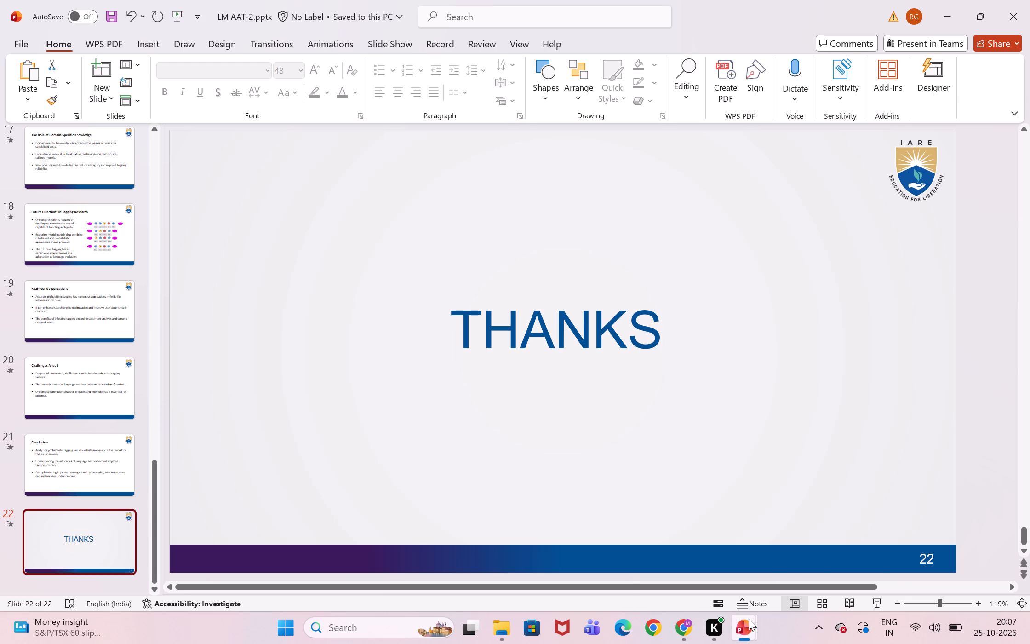
Return to STM.pptx and paste the copied THANKS slide after the Conclusion slide.
click(791, 566)
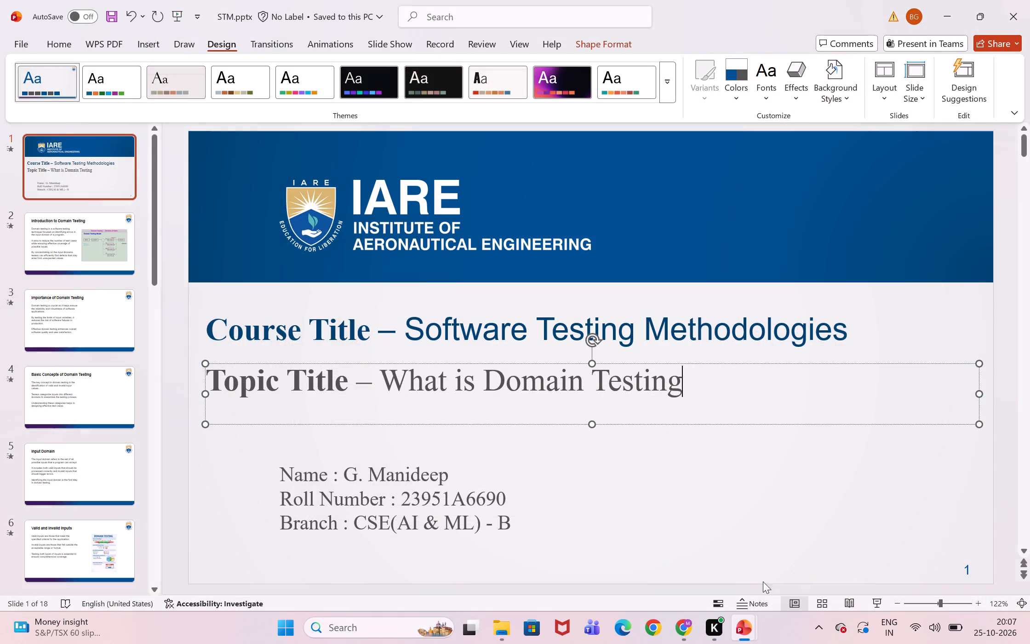
scroll(72, 425, down, 19)
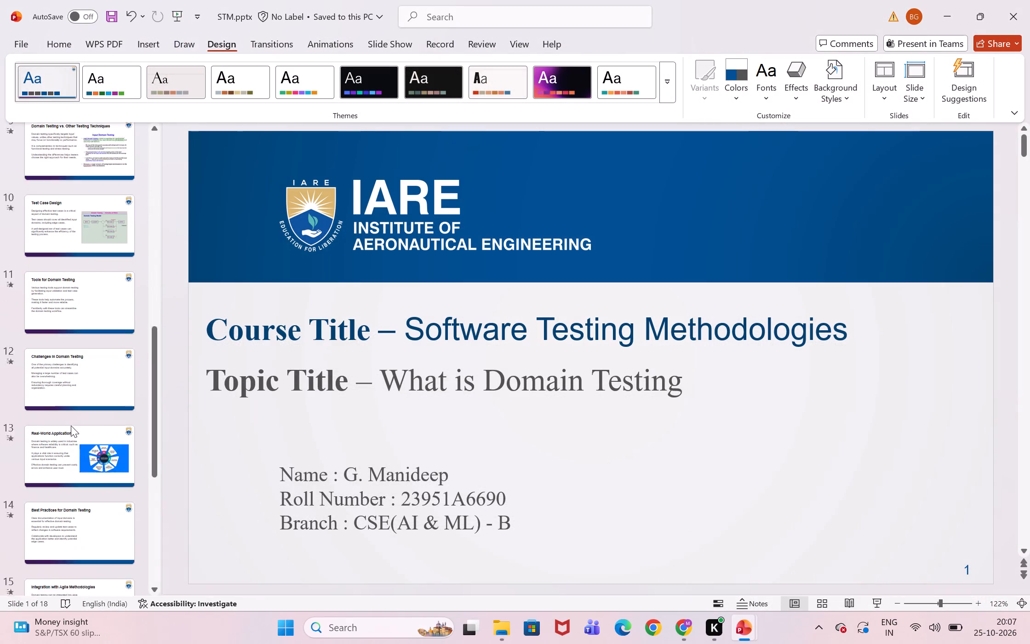
scroll(71, 425, down, 15)
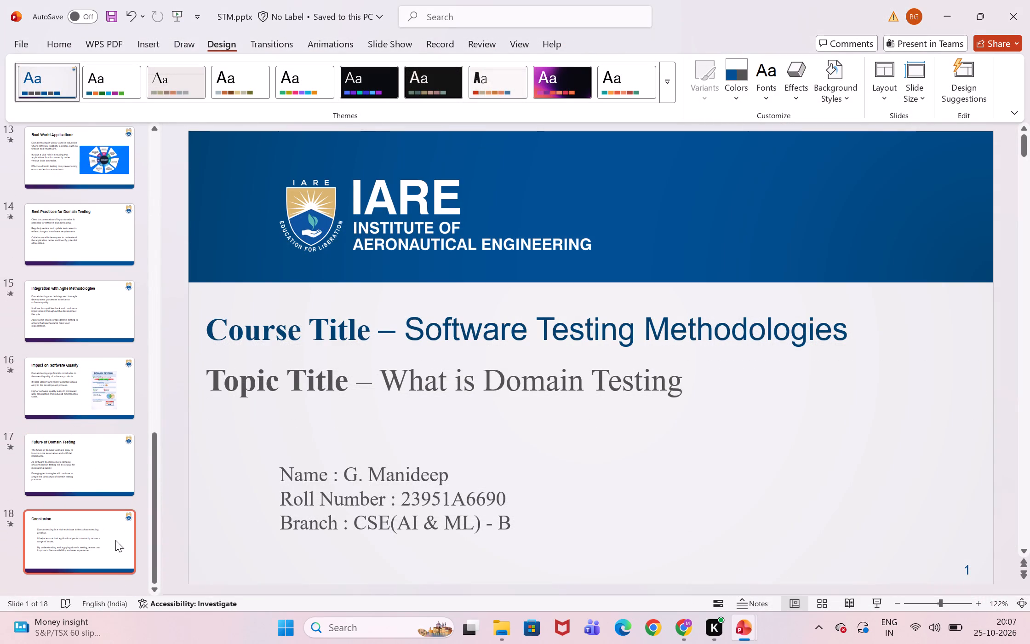
click(122, 550)
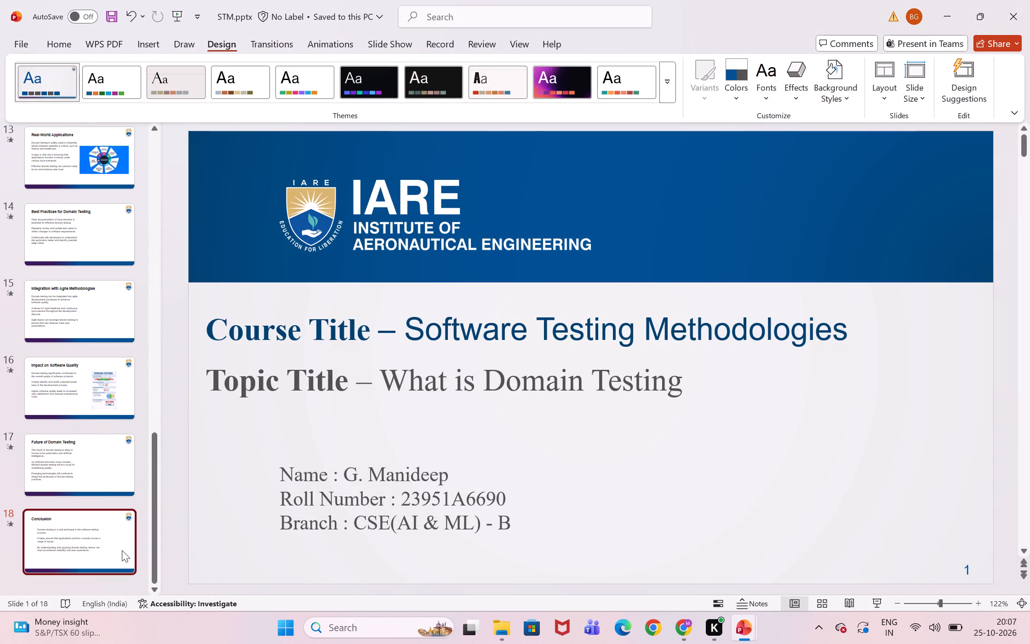
key(ctrl+v)
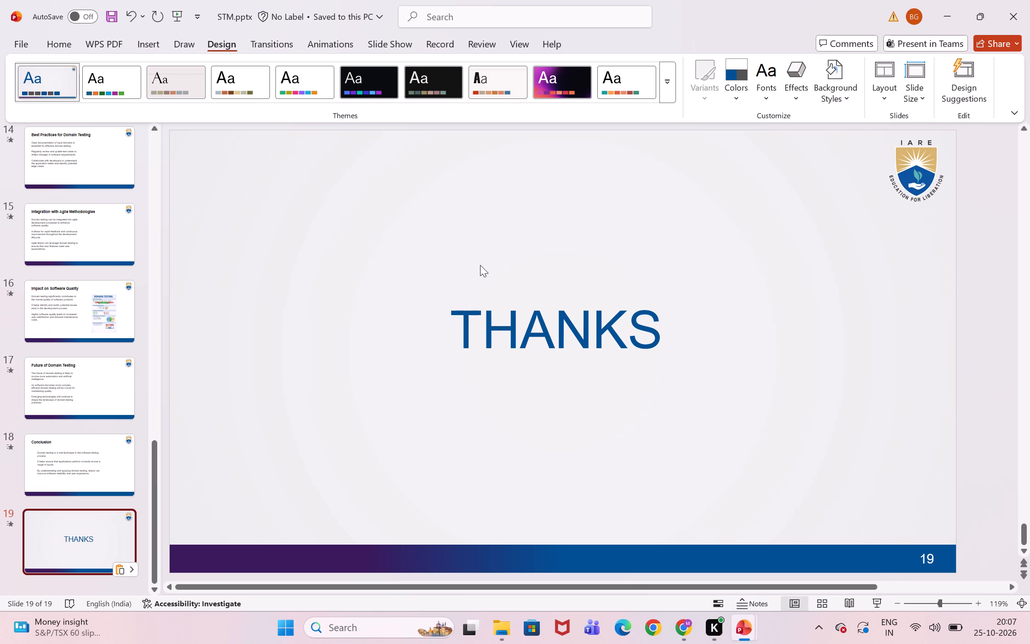
Save and close STM.pptx, and save LM AAT-2.pptx.
key(ctrl+s)
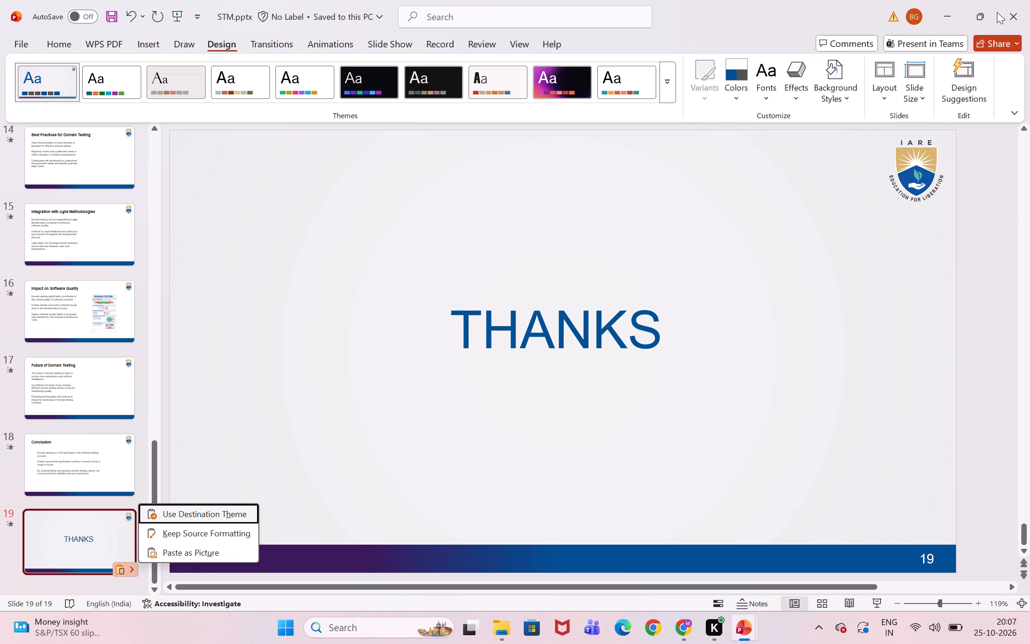
click(1018, 21)
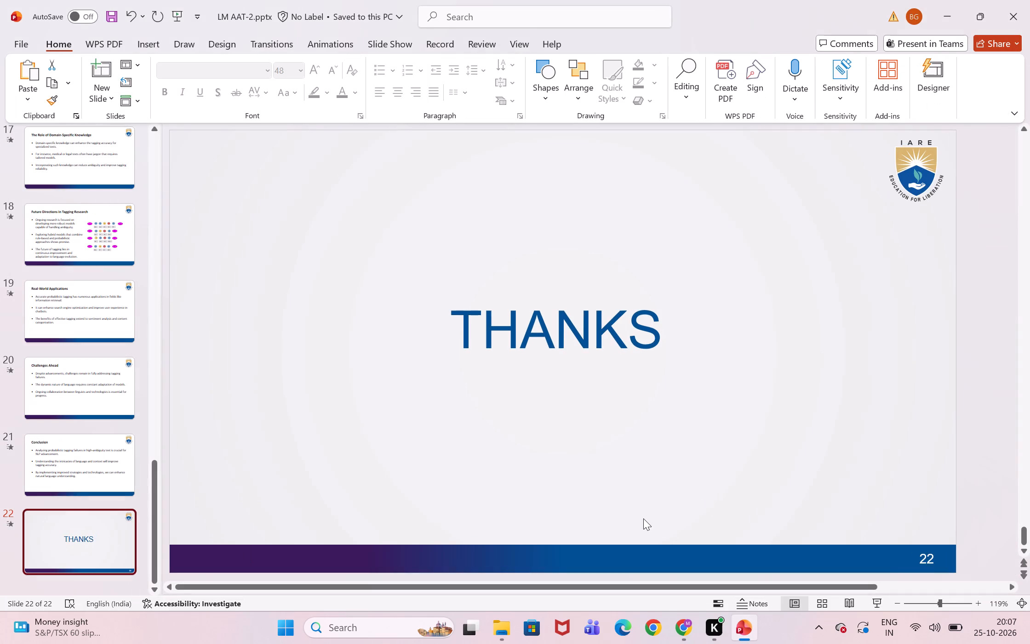
key(ctrl+s)
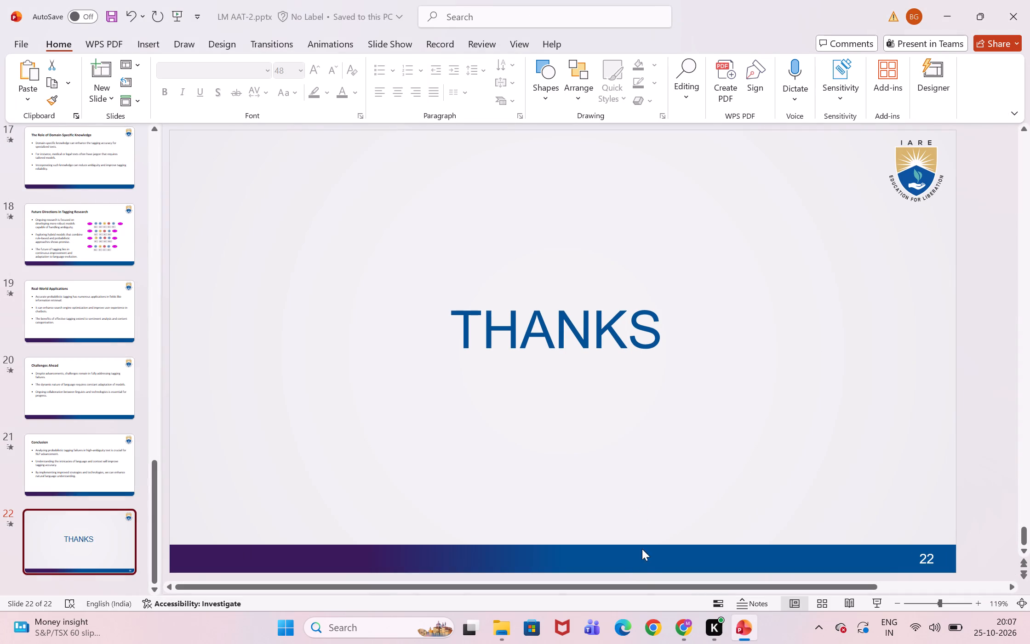
Open ARVR.pptx from the AAT2 folder with PowerPoint just once and enable editing.
click(518, 615)
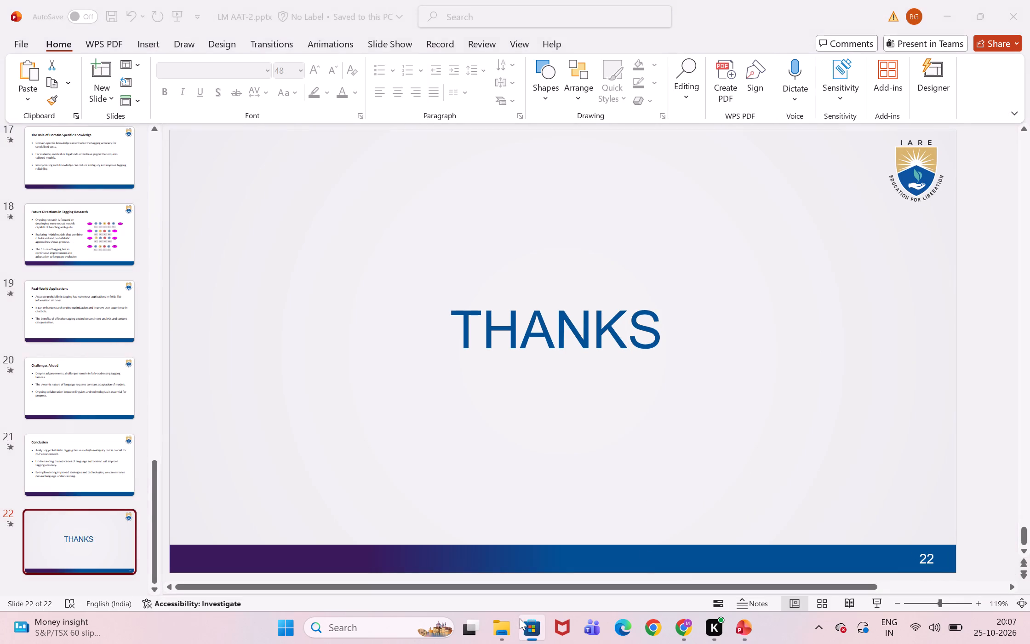
click(1029, 0)
click(504, 615)
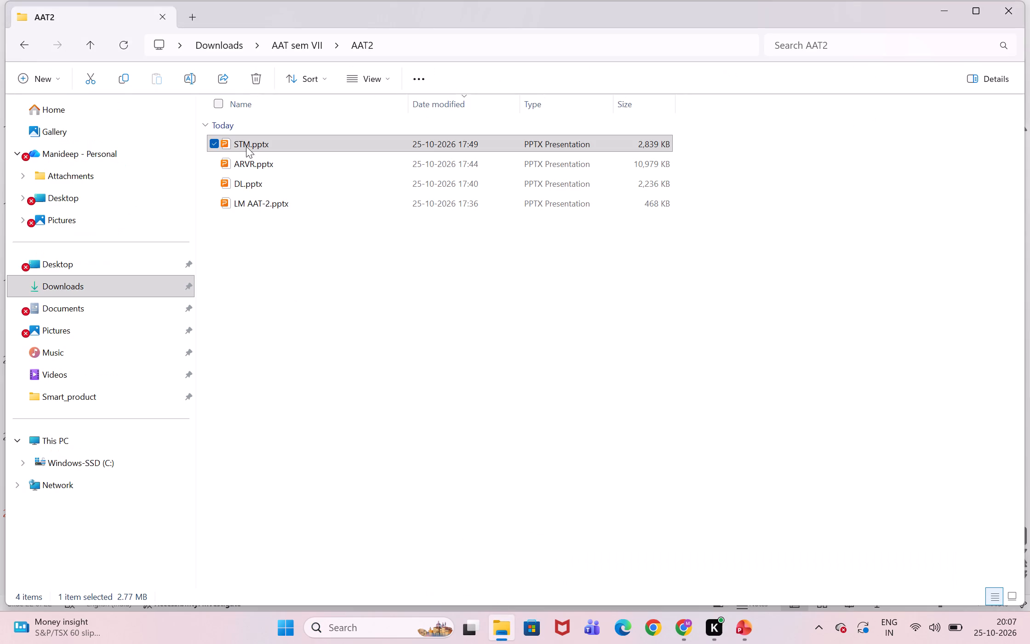
double_click(331, 161)
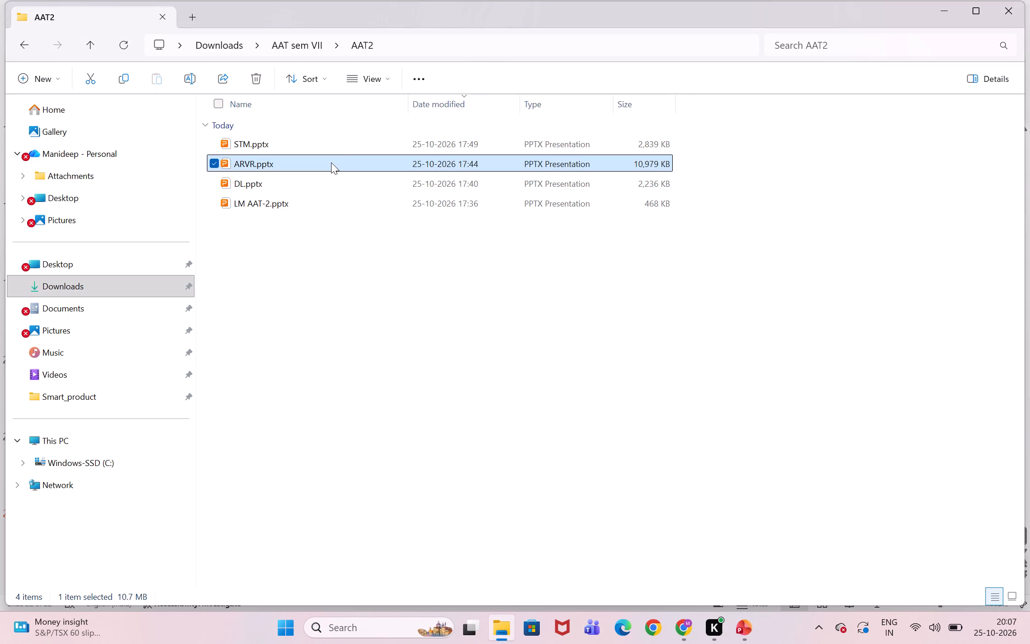
click(542, 179)
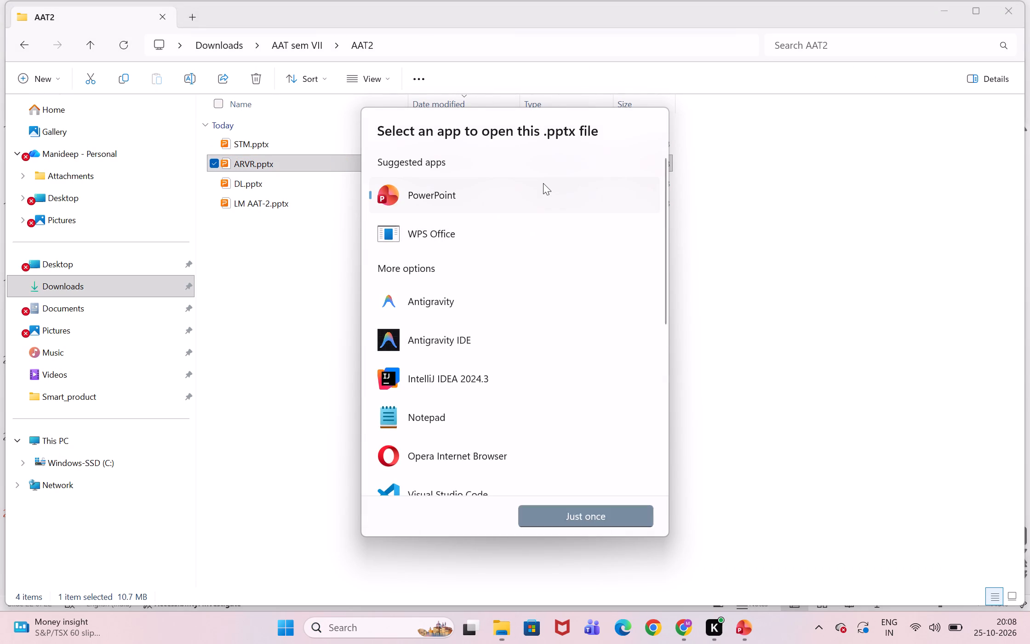
click(544, 186)
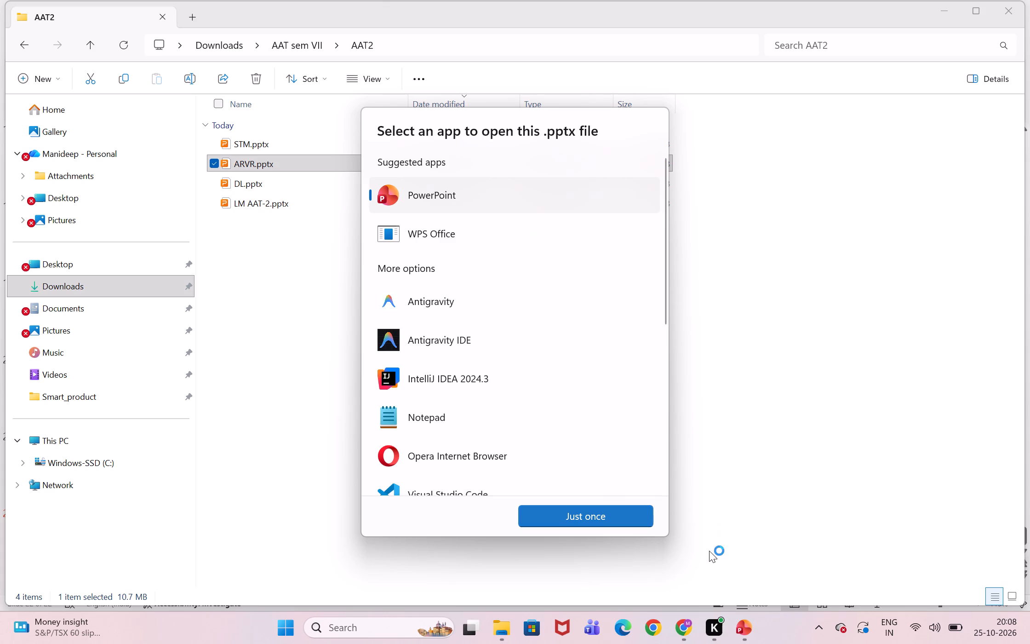
drag(599, 516, 613, 526)
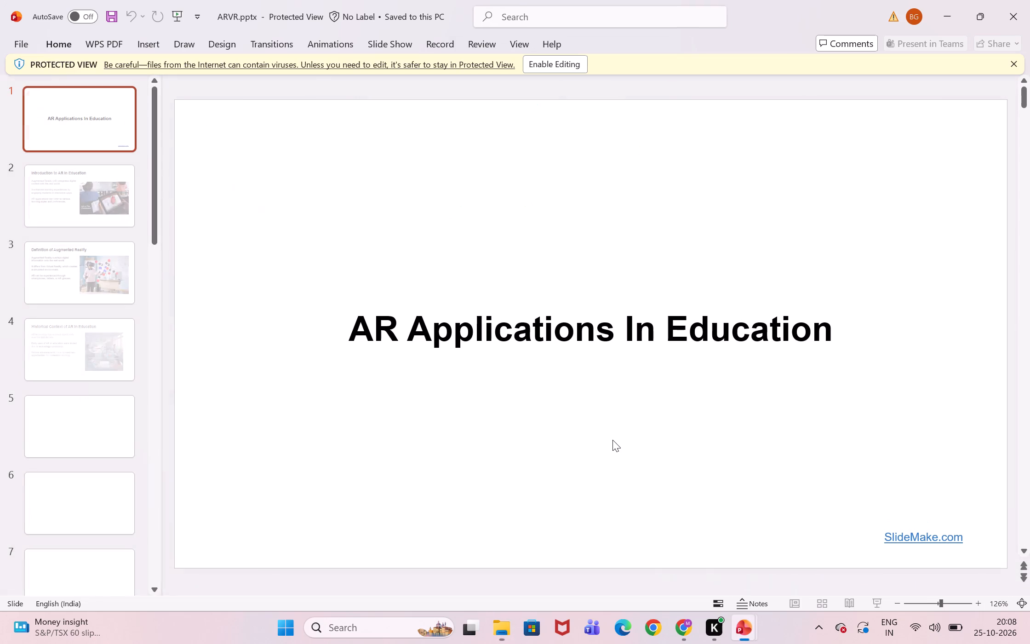
click(555, 65)
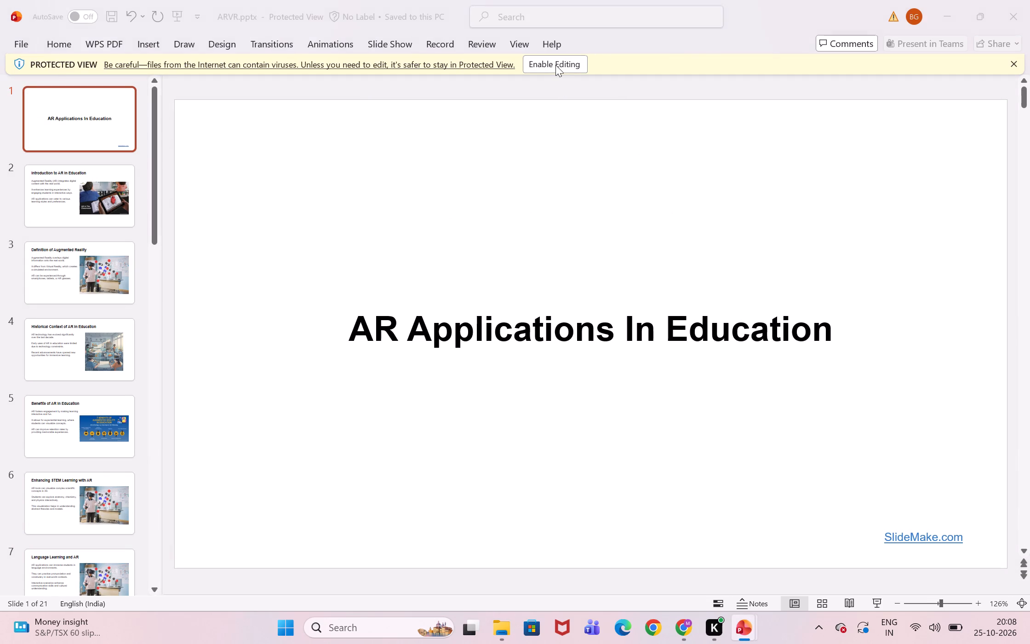
Apply the theme from LM AAT-2.pptx in the AAT2 folder to ARVR.pptx.
click(219, 41)
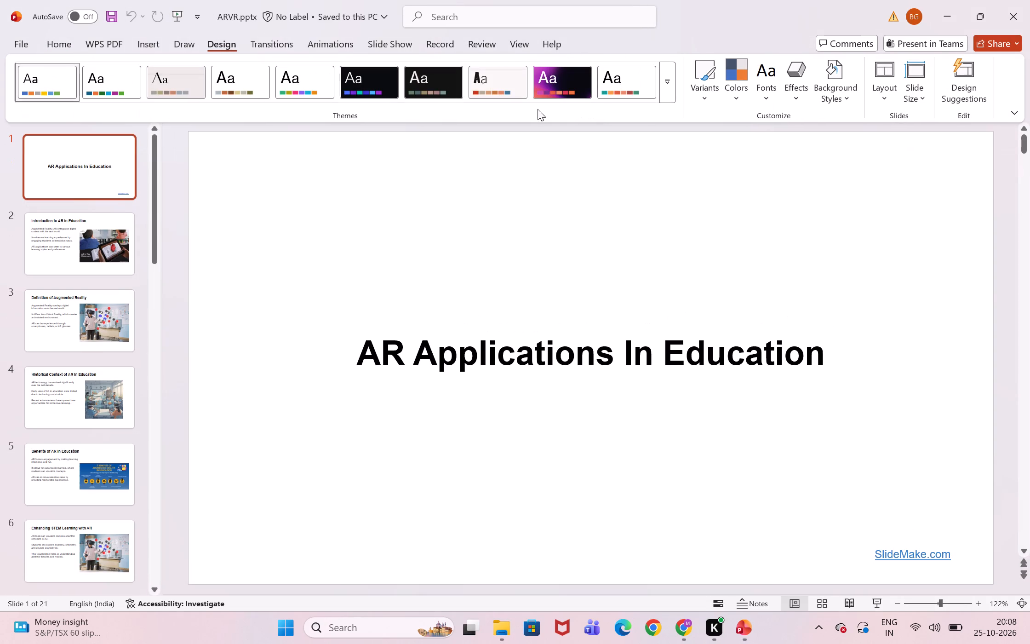
click(674, 78)
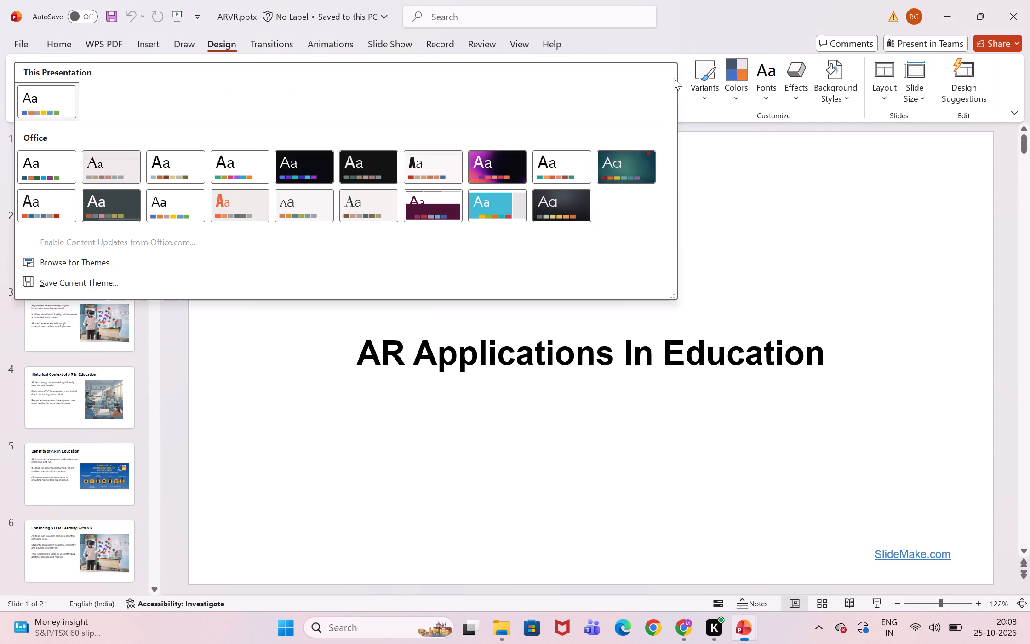
click(223, 271)
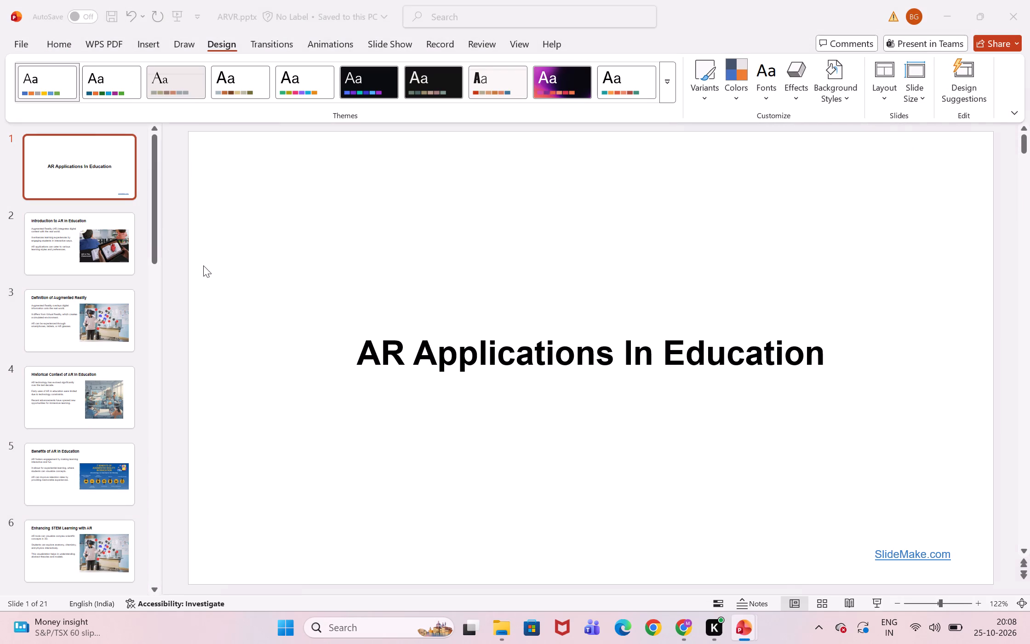
click(454, 296)
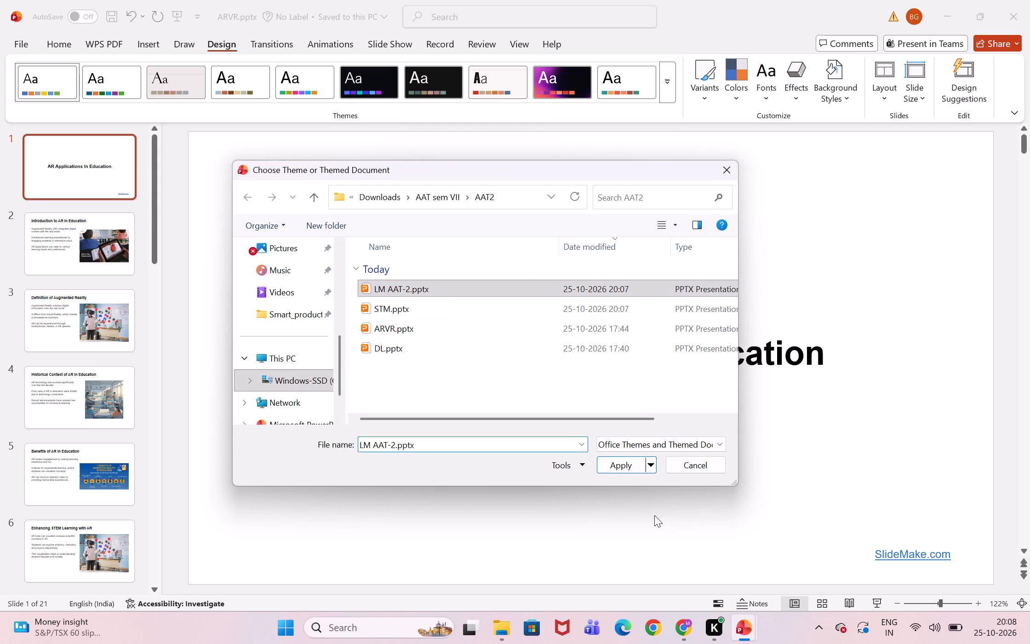
click(616, 471)
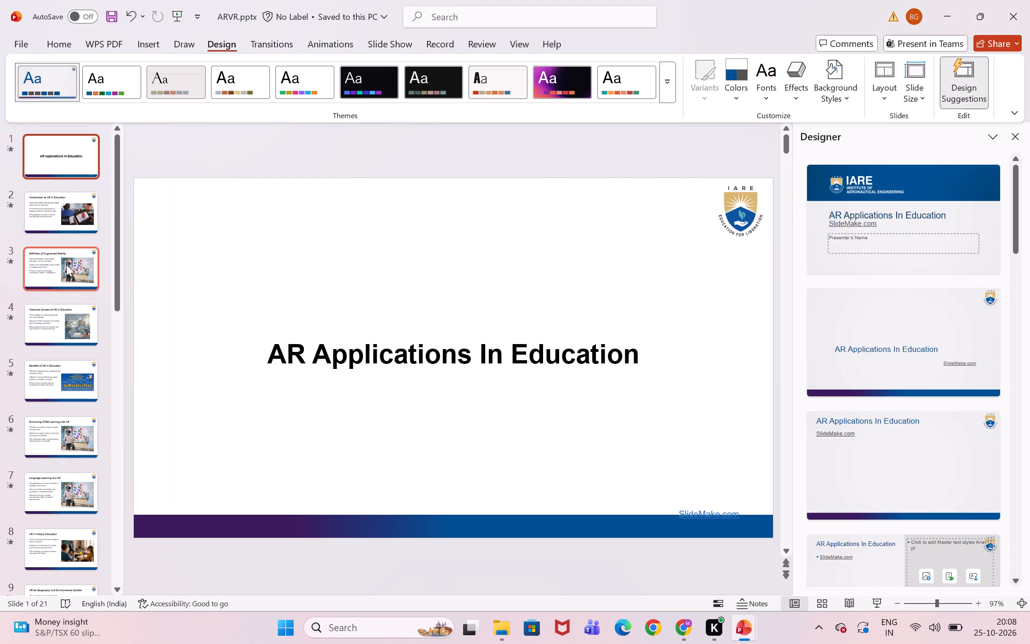
Delete the opening AR Applications In Education slide and dismiss the Designer suggestions.
click(72, 158)
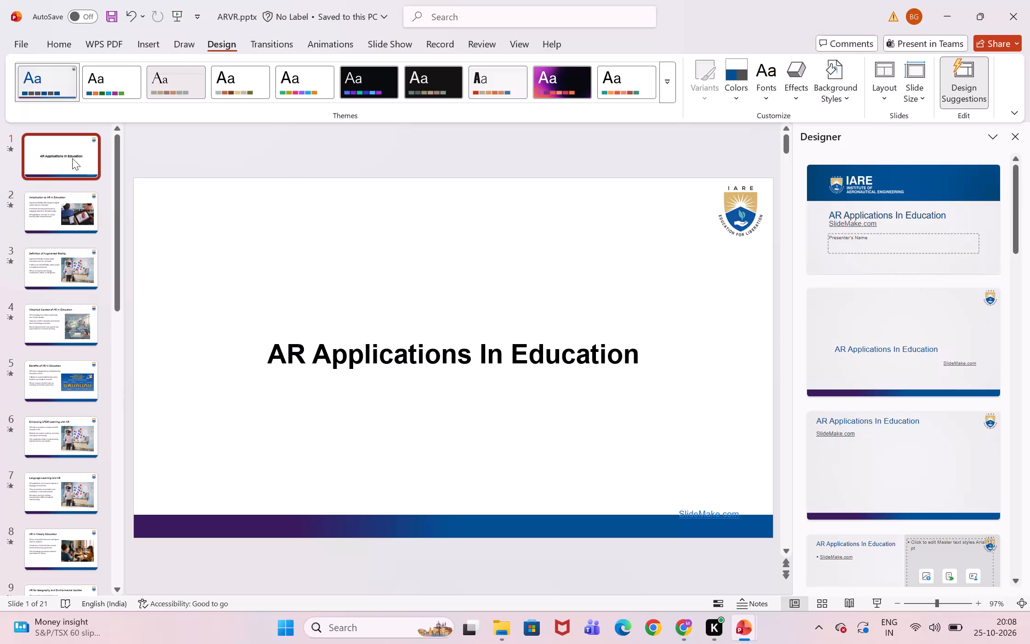
key(Delete)
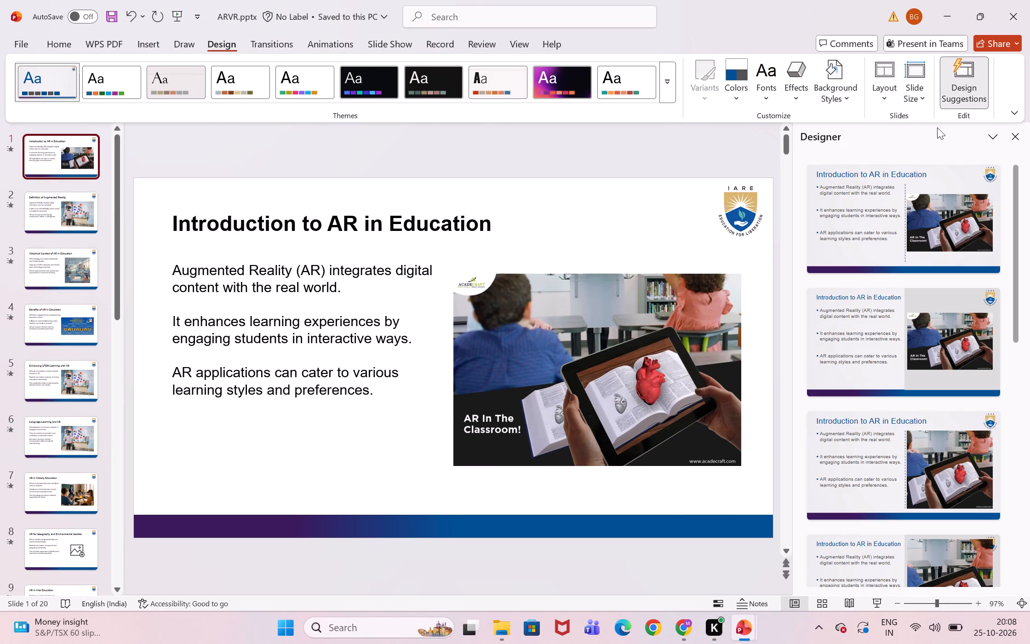
click(1019, 144)
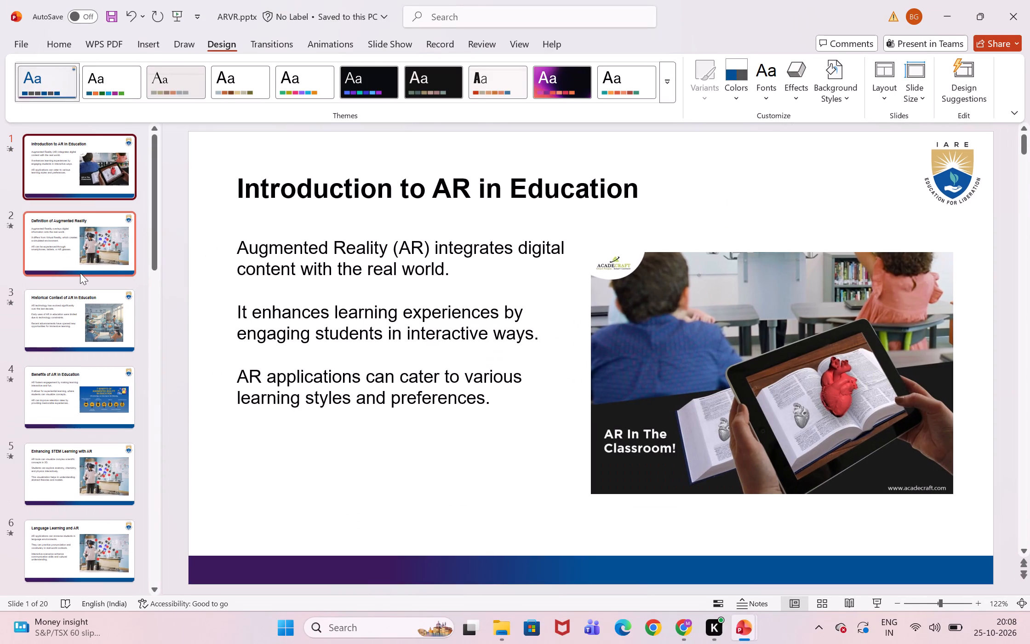
Go through the first slides and delete the picture from the Enhancing STEM Learning with AR slide.
click(79, 273)
click(85, 292)
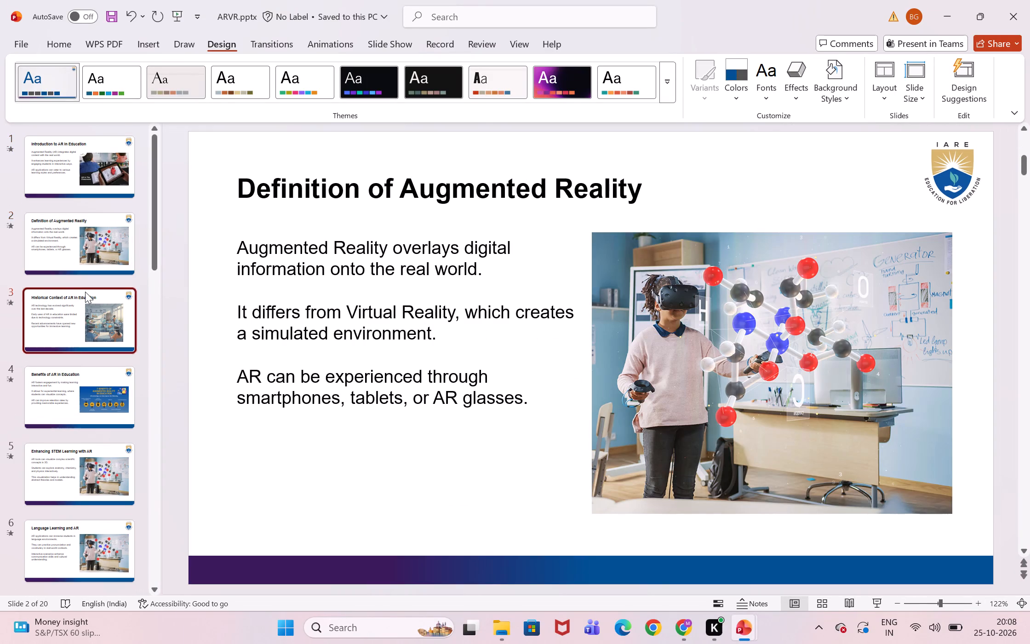
scroll(138, 437, down, 1)
click(107, 349)
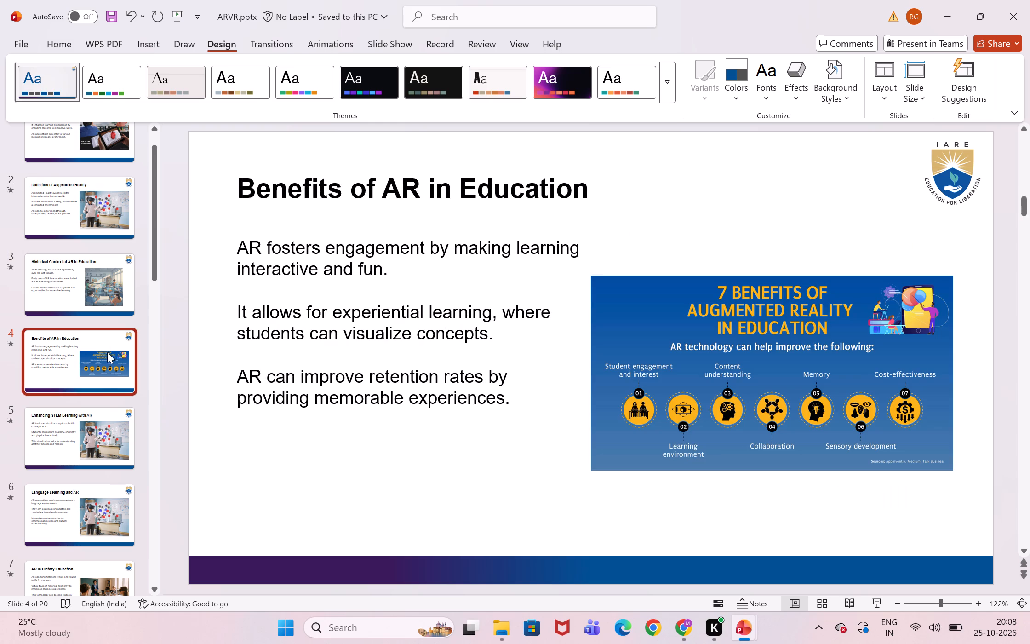
scroll(99, 403, down, 1)
click(99, 404)
click(640, 364)
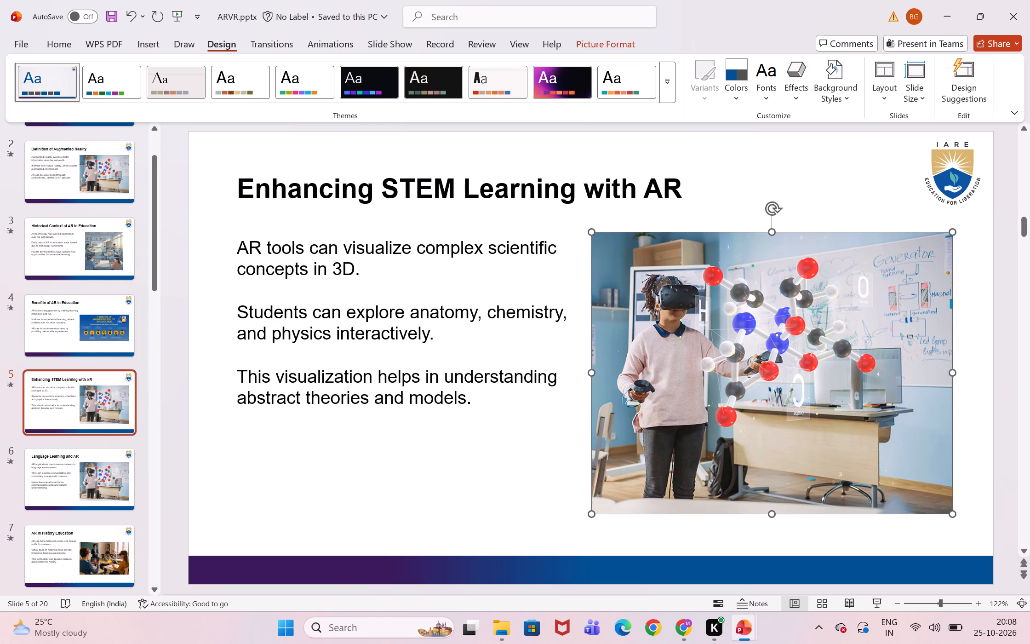
key(Delete)
Delete the picture from the Language Learning and AR slide.
click(28, 477)
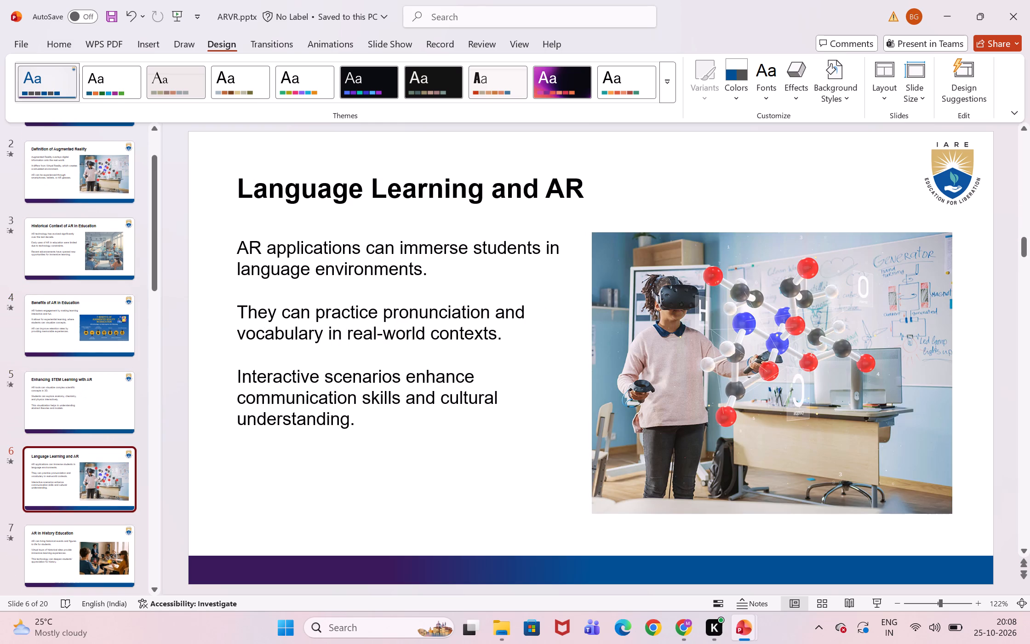
click(819, 335)
key(Delete)
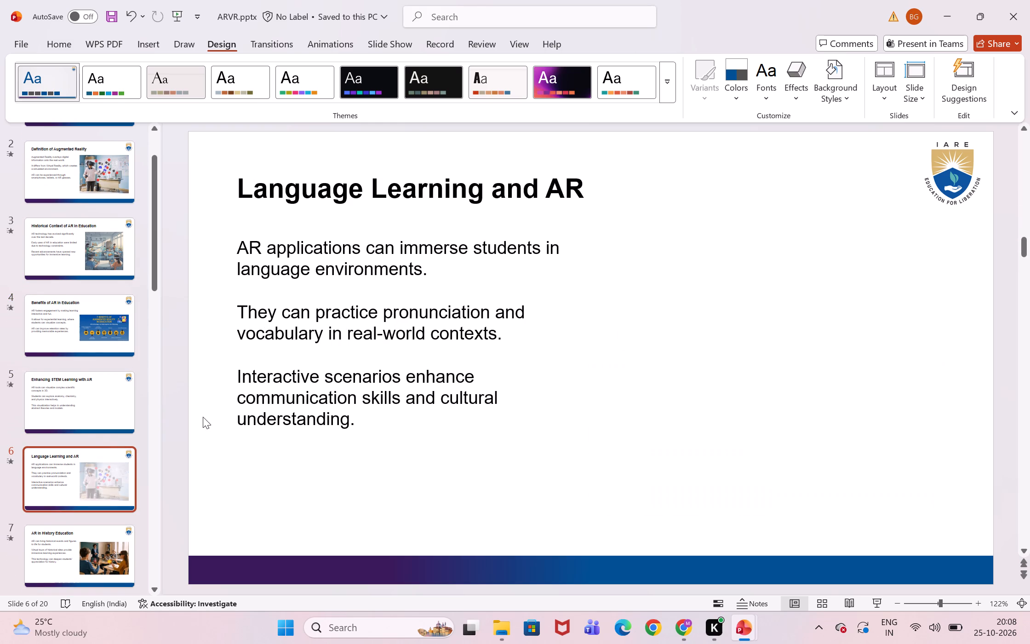
Delete the image placeholder graphic from the AR for Geography and Environmental Studies slide.
scroll(132, 436, down, 2)
click(60, 470)
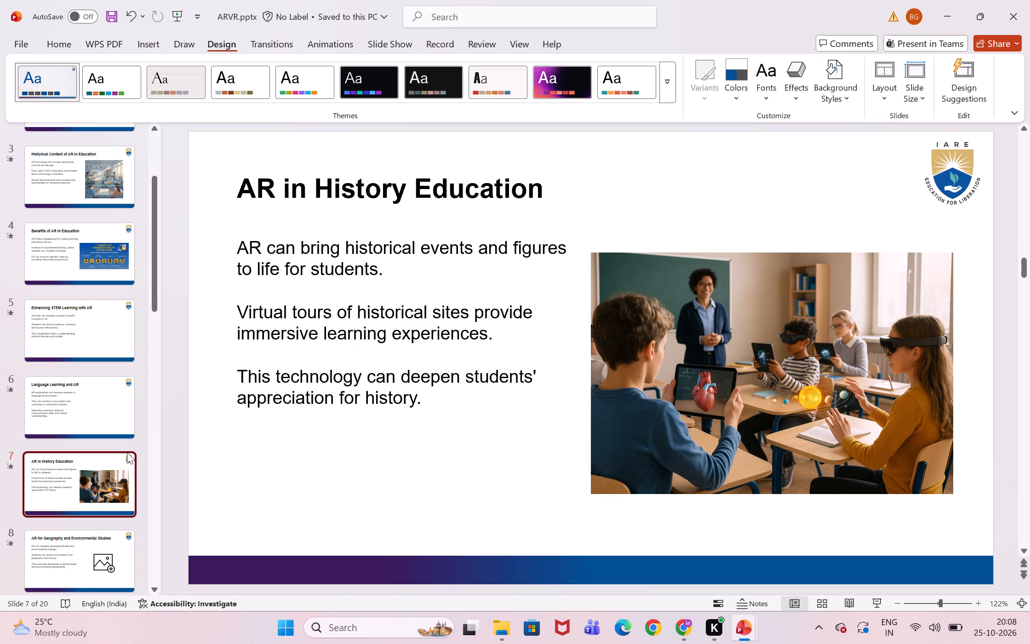
scroll(51, 434, down, 3)
click(57, 428)
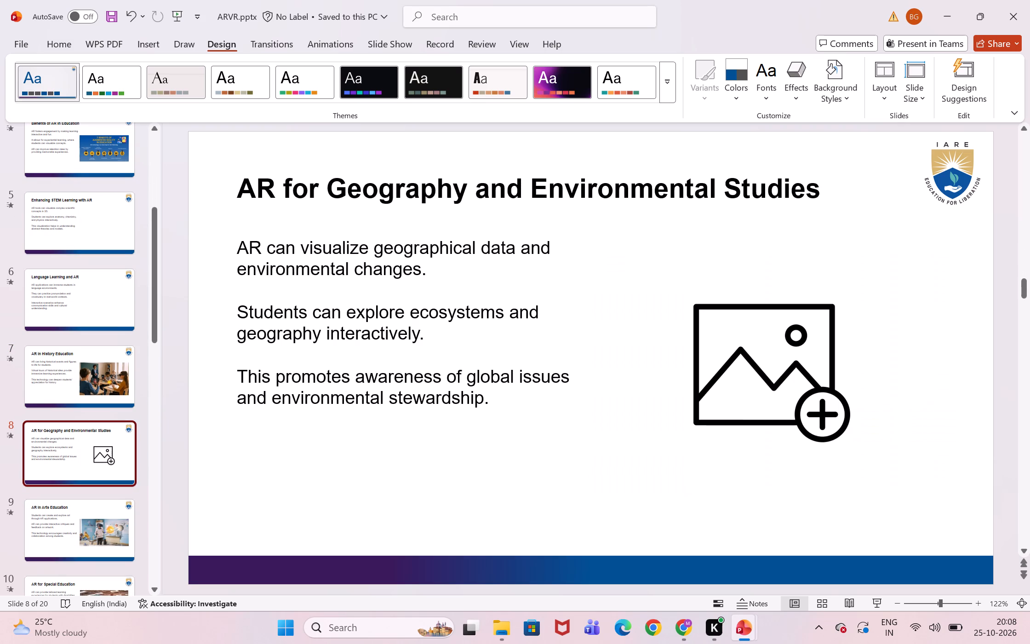
click(745, 304)
key(shift+super+s)
key(Delete)
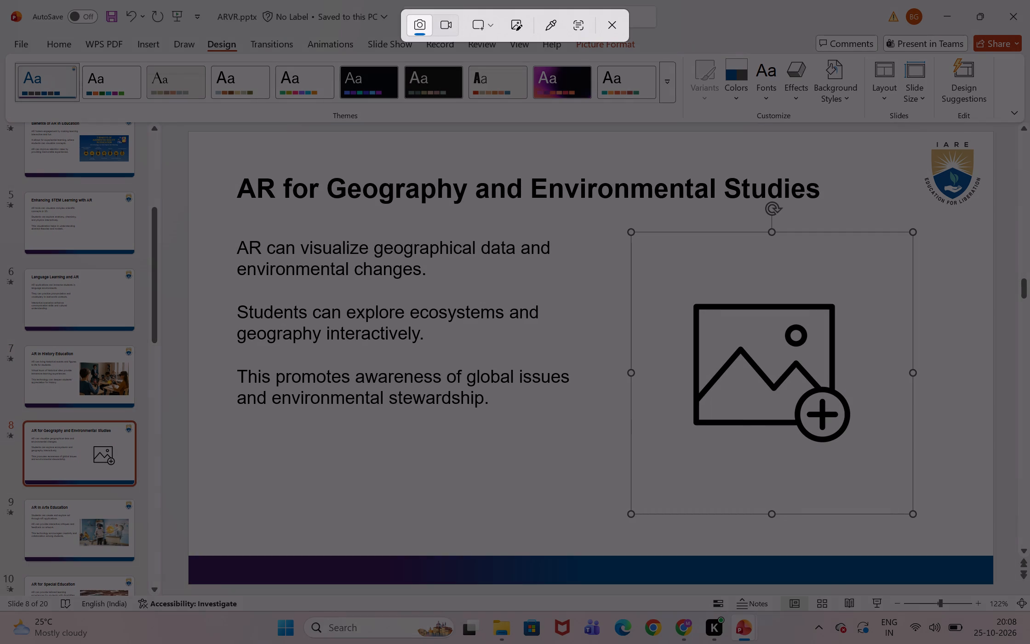
click(611, 29)
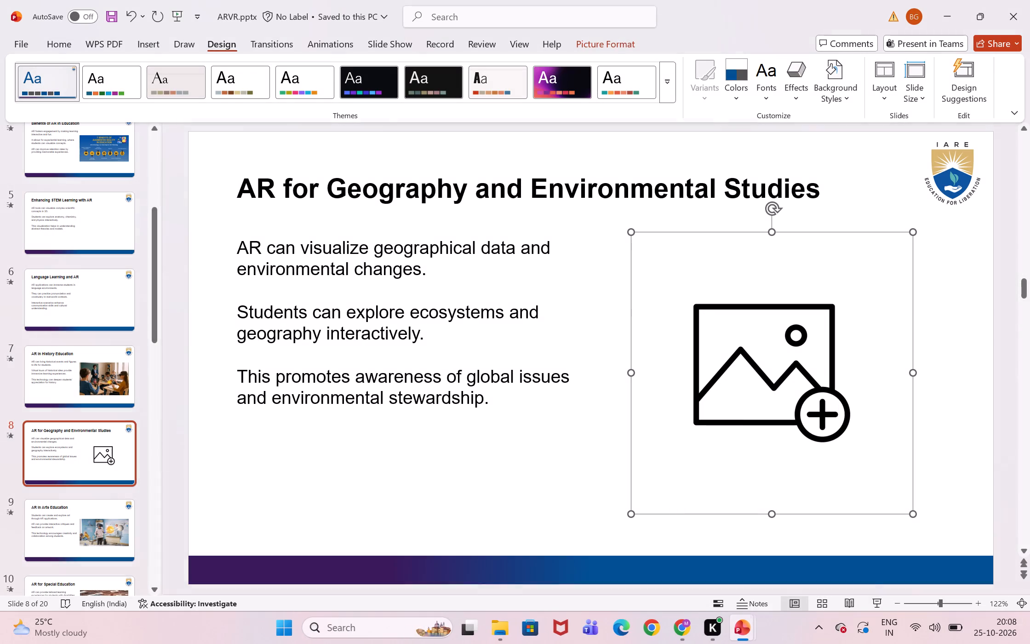
key(Delete)
Delete the picture from the AR in Arts Education slide and widen its body text box across the freed space.
scroll(71, 467, down, 2)
click(83, 455)
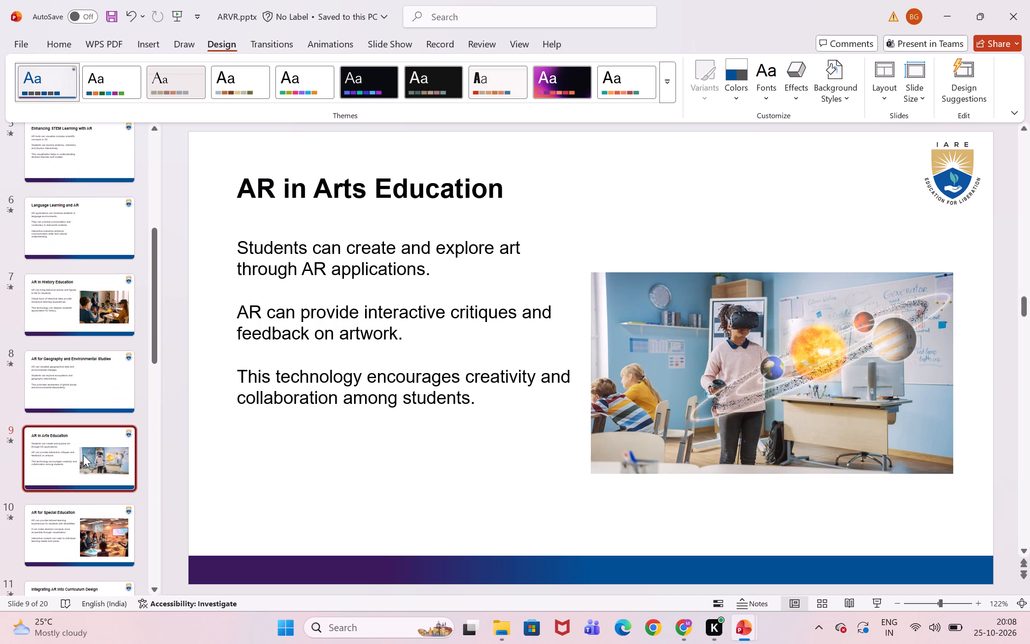
click(757, 381)
key(Delete)
click(380, 357)
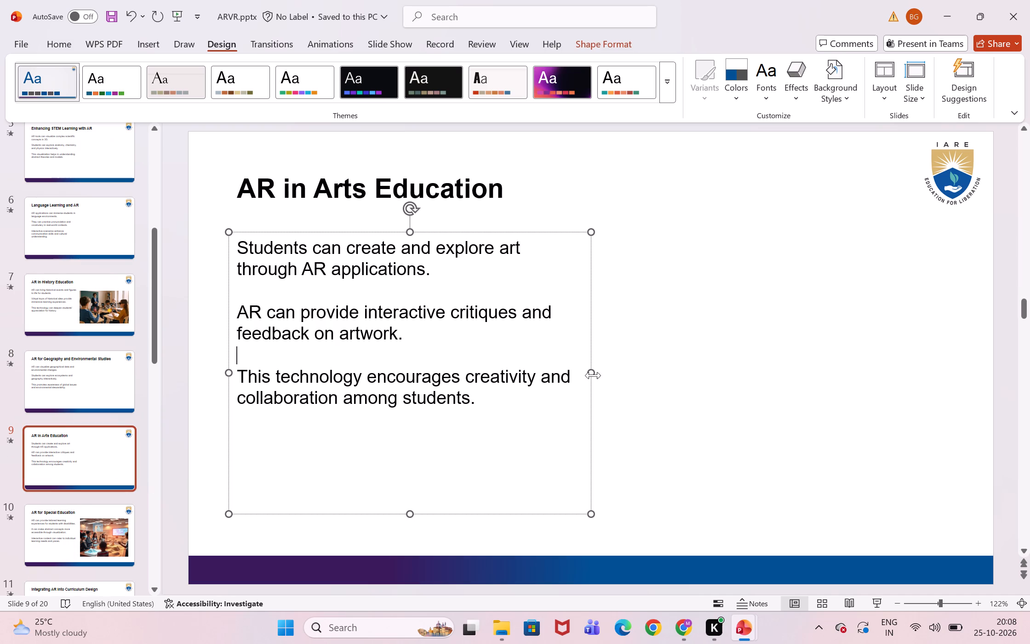
drag(593, 375, 794, 333)
Delete the image placeholder graphic from the Integrating AR into Curriculum Design slide.
scroll(106, 508, down, 2)
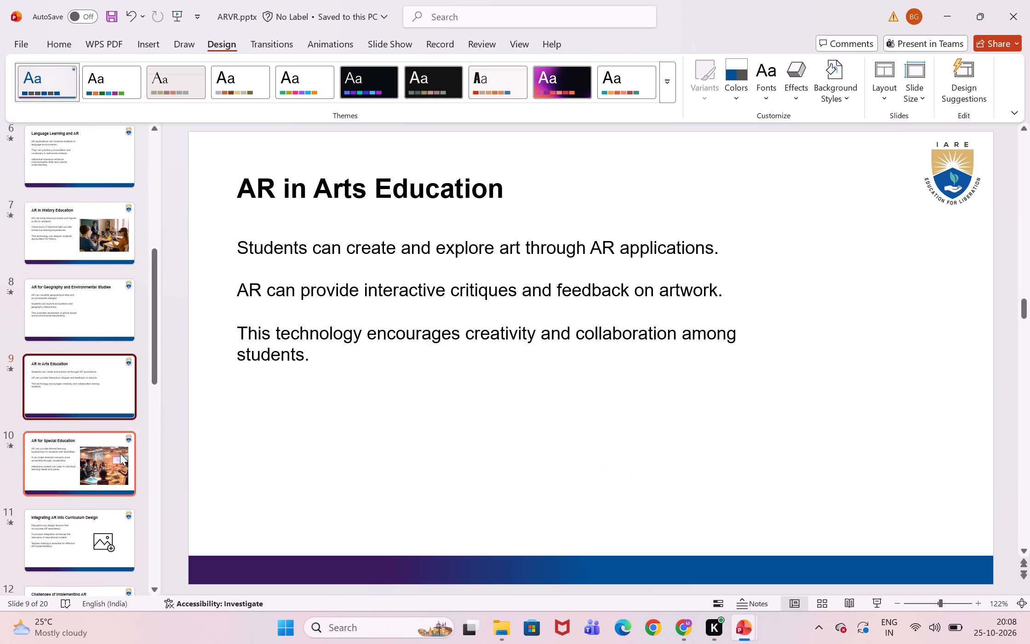
click(120, 454)
scroll(60, 521, down, 2)
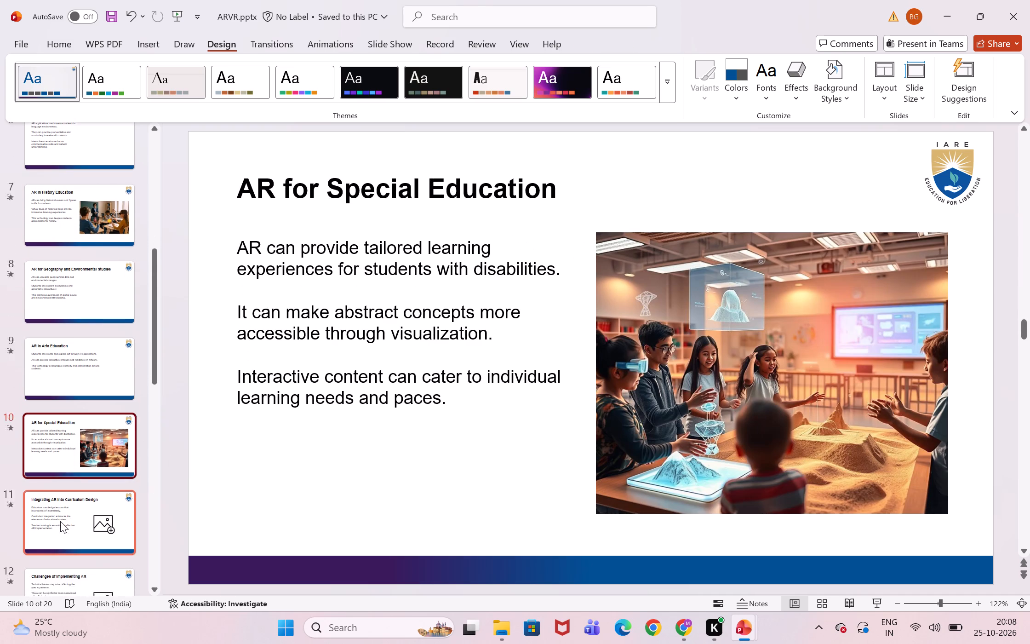
scroll(60, 521, down, 1)
click(103, 444)
click(838, 372)
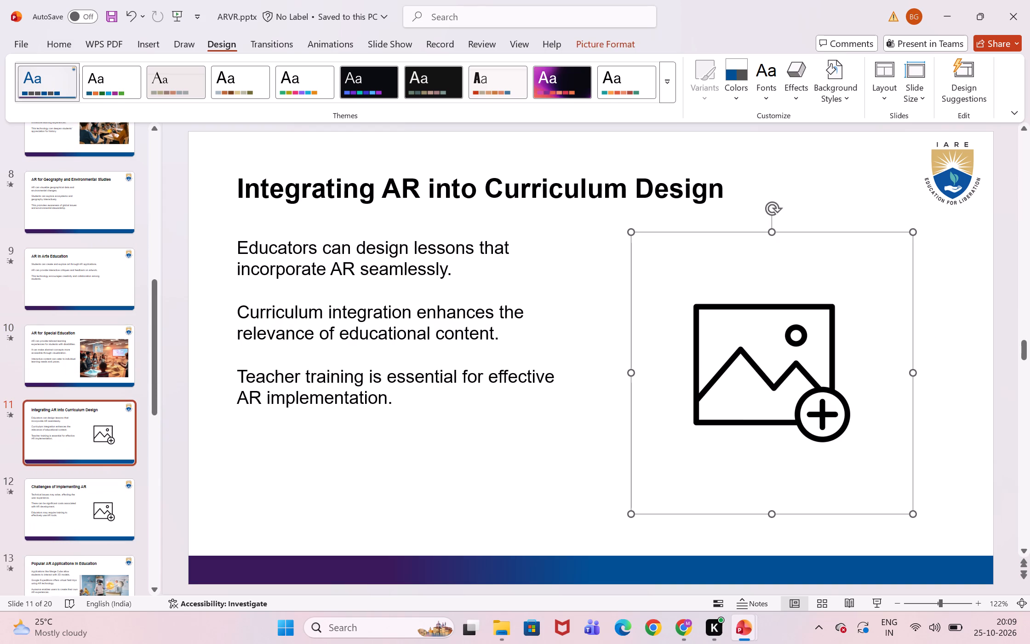
key(Delete)
Reposition the body text box on the Integrating AR into Curriculum Design slide and widen it across the freed space.
click(462, 400)
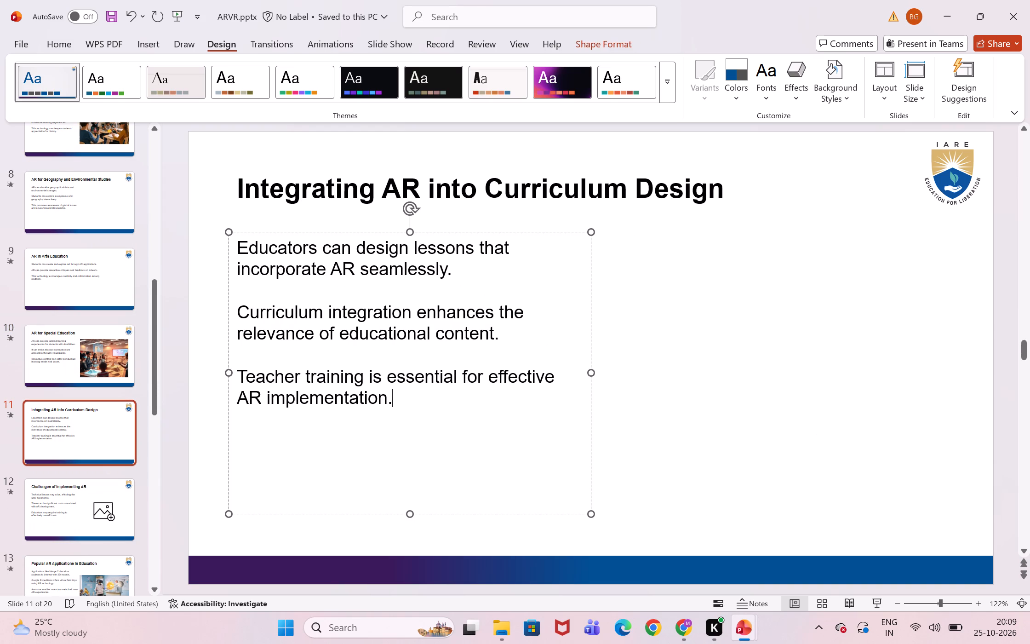
drag(586, 365, 626, 413)
click(645, 378)
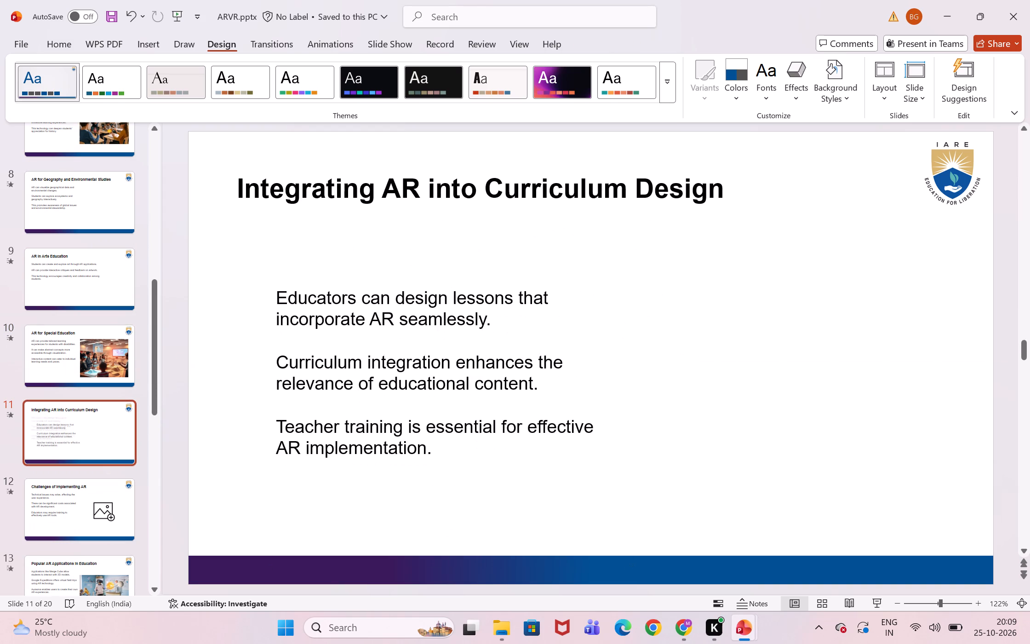
click(565, 419)
drag(563, 417, 569, 370)
click(611, 403)
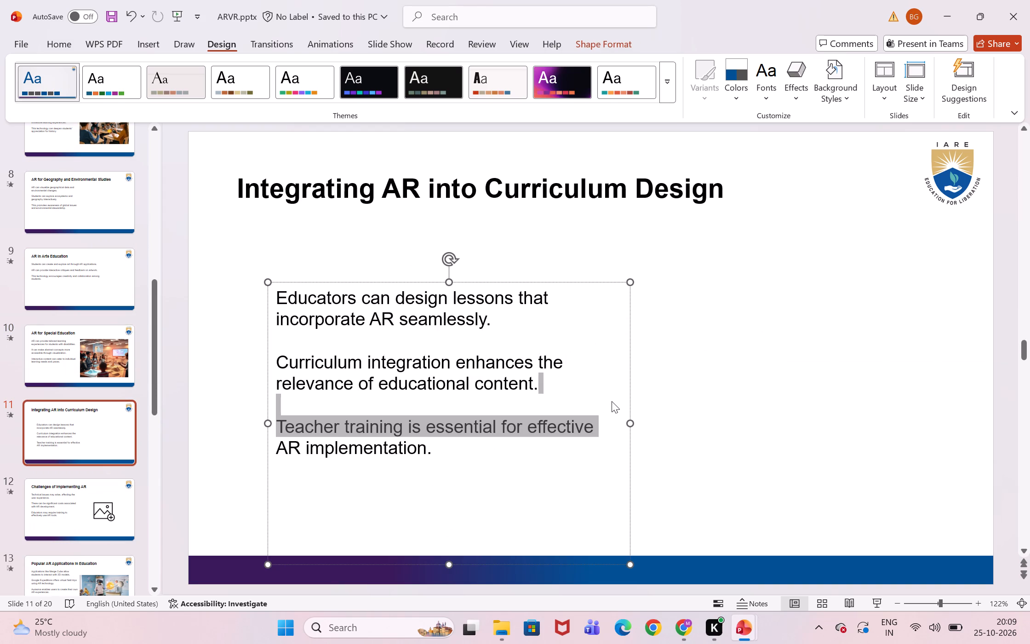
click(580, 368)
drag(620, 367, 616, 357)
click(618, 364)
click(598, 385)
click(509, 426)
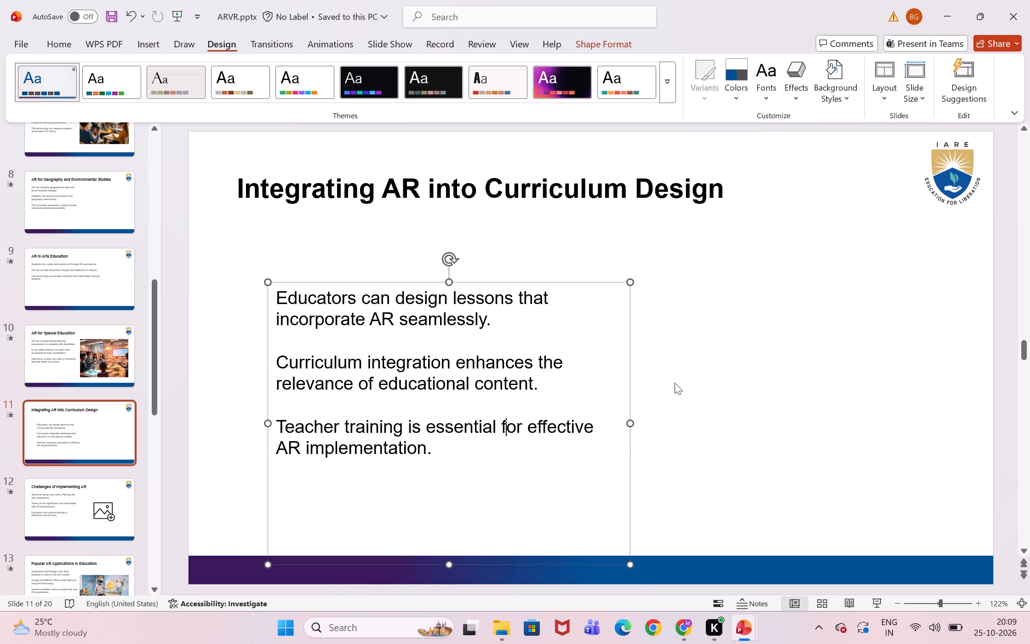
drag(631, 358, 617, 310)
drag(618, 374, 802, 370)
Delete the image placeholder graphic from the Challenges of Implementing AR slide.
scroll(74, 513, down, 2)
click(109, 454)
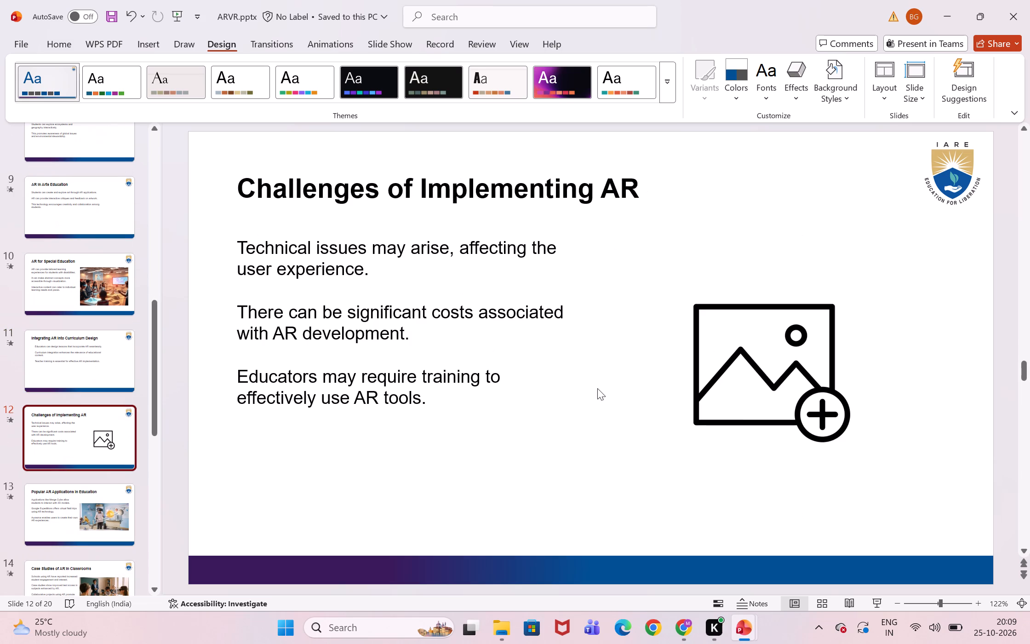
click(726, 376)
key(Delete)
Delete the picture from the Popular AR Applications in Education slide and widen its body text box across the freed space.
click(71, 514)
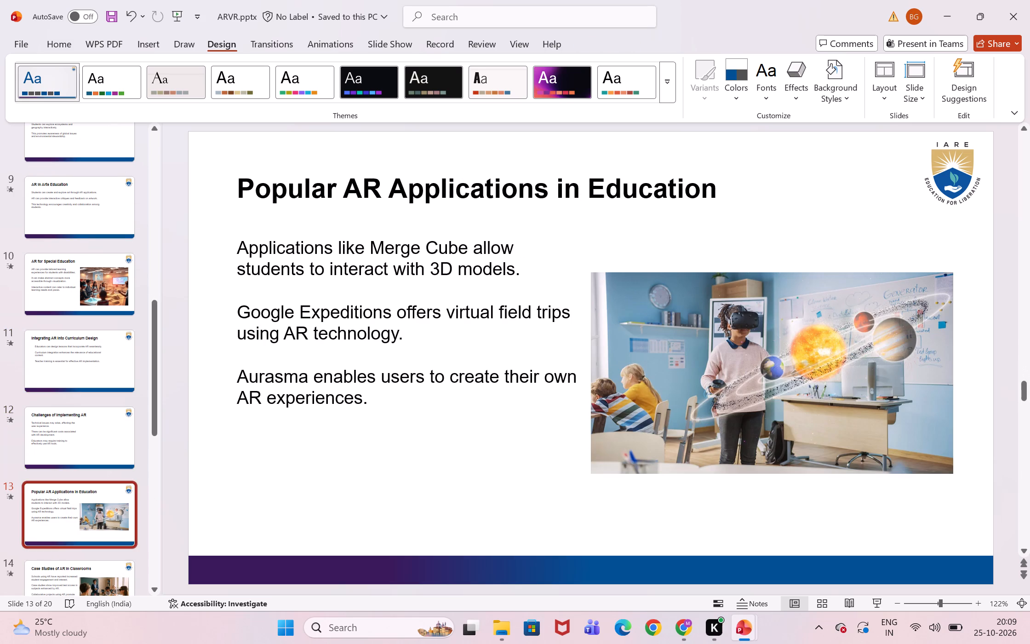
click(755, 426)
key(Delete)
click(492, 398)
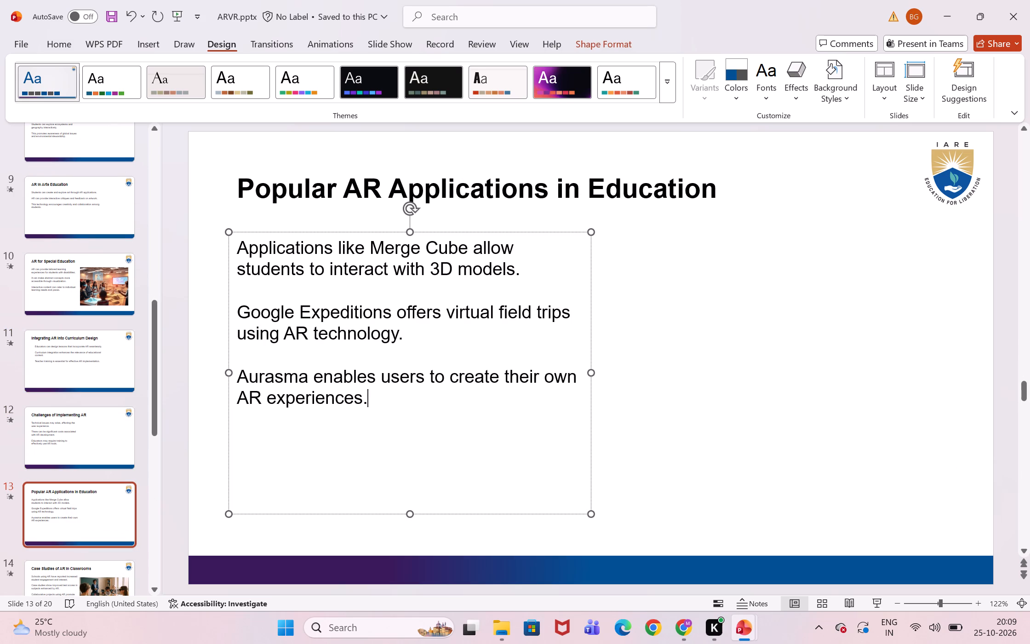
drag(592, 370, 767, 341)
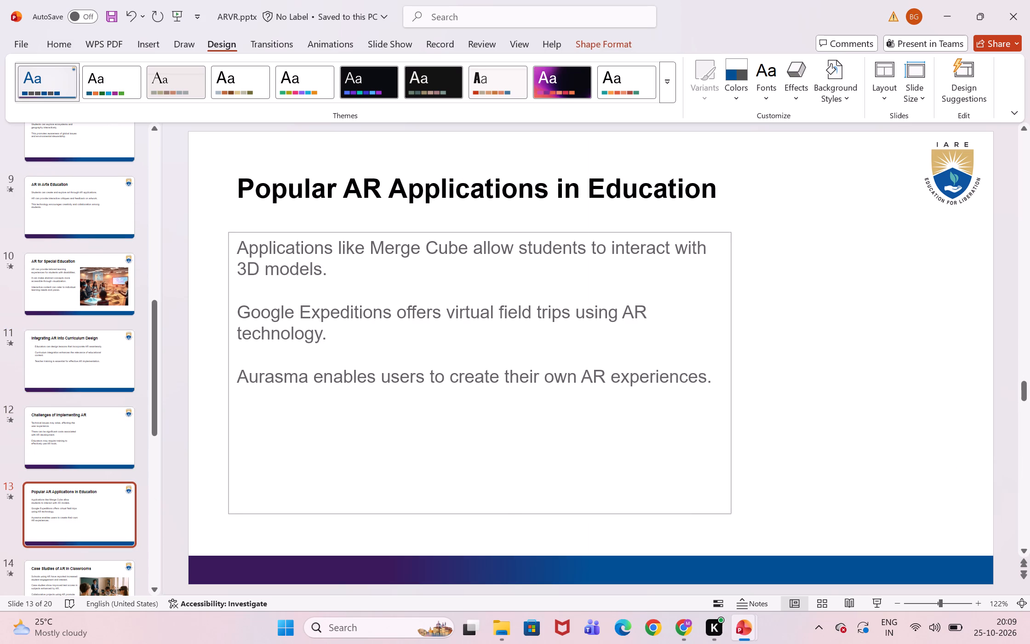
drag(767, 341, 795, 341)
Delete the Case Studies of AR in Classrooms slide.
scroll(167, 510, down, 2)
click(122, 407)
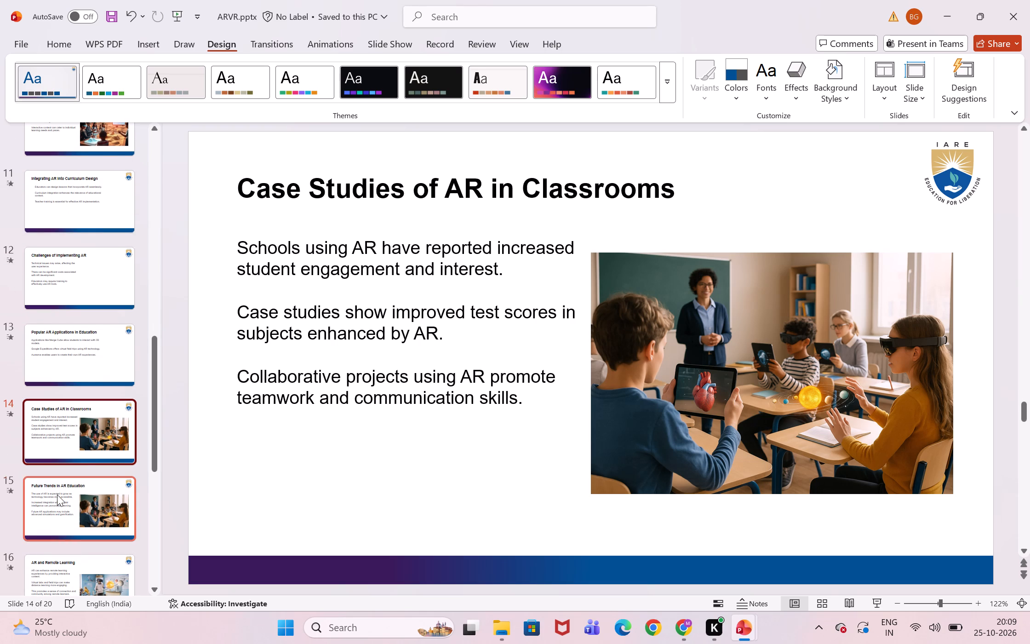
key(Delete)
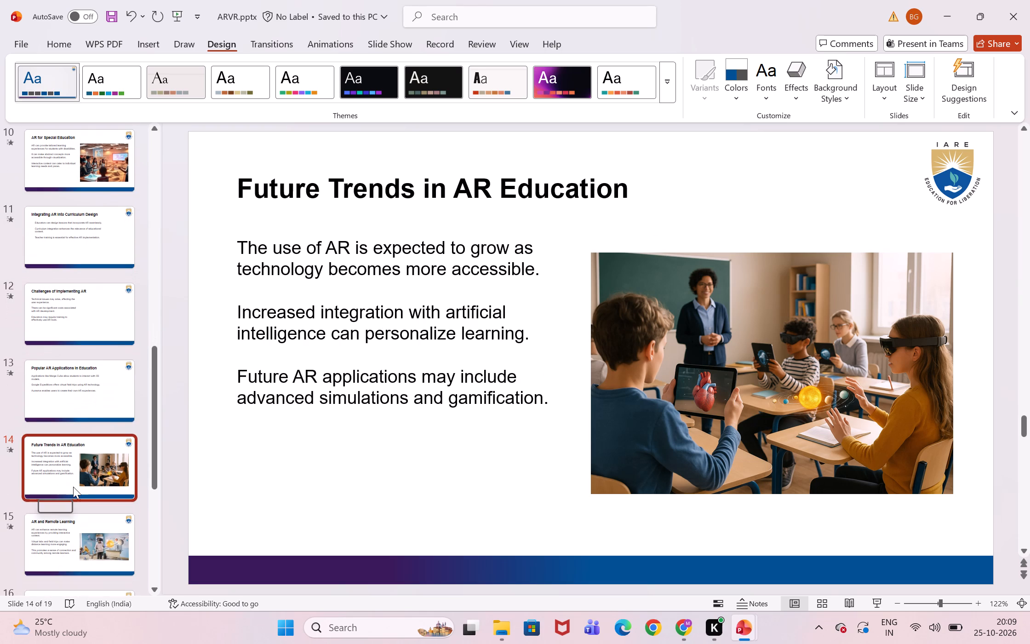
Delete the picture from the AR and Remote Learning slide and widen its body text box across the freed space.
scroll(73, 487, down, 1)
click(108, 502)
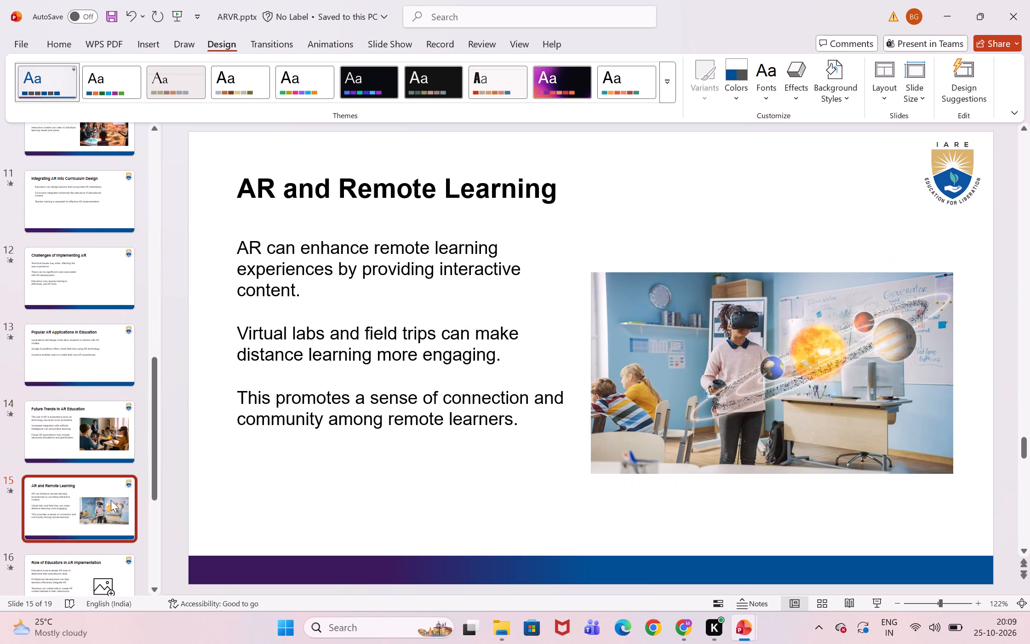
scroll(84, 510, down, 3)
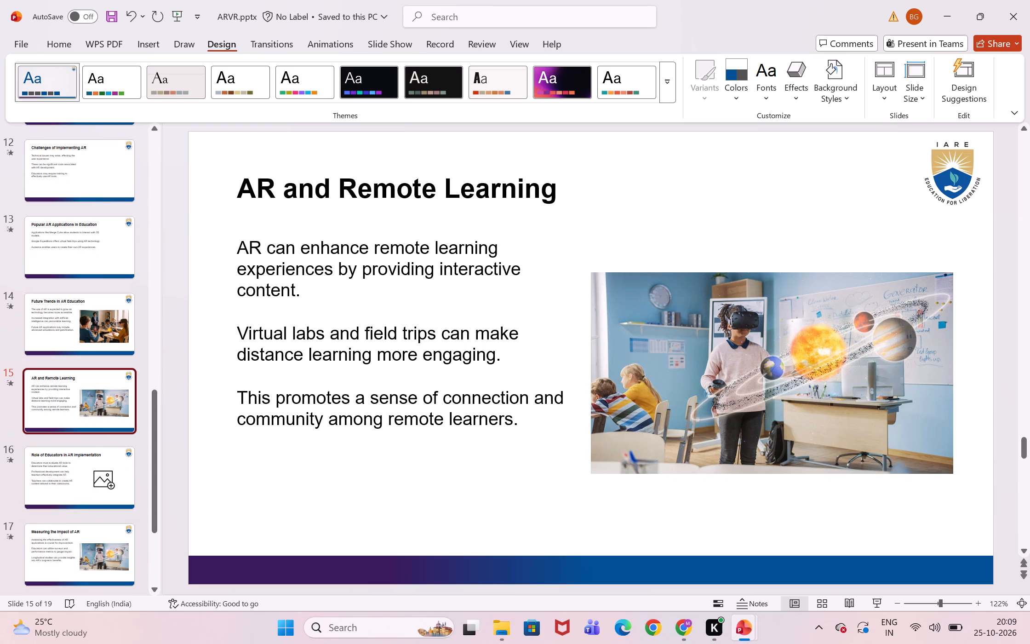
click(614, 374)
key(Delete)
click(463, 400)
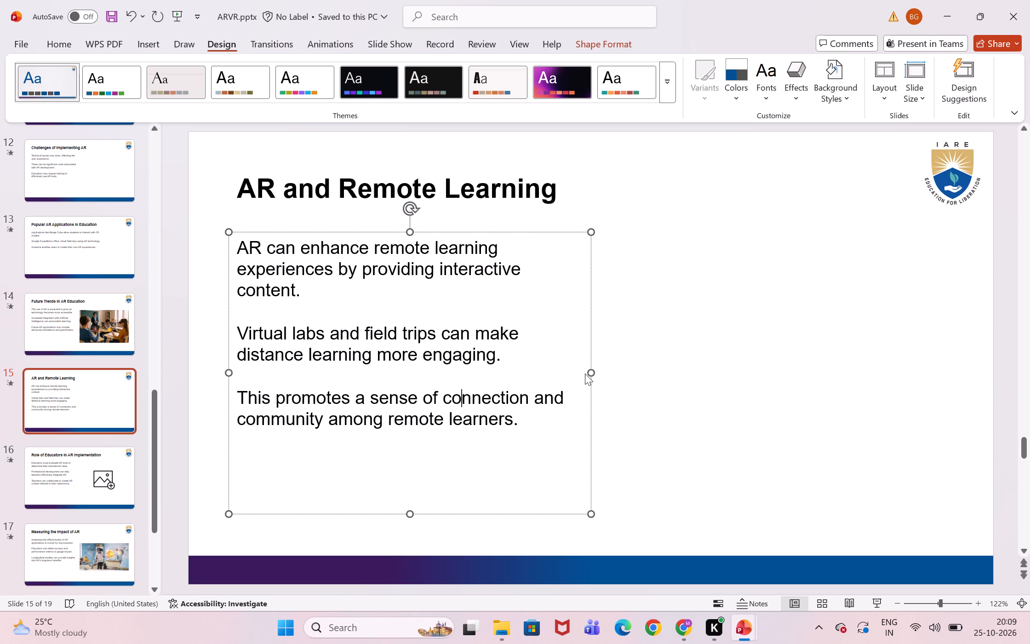
drag(589, 368, 889, 341)
Delete the image placeholder graphic from the Role of Educators in AR Implementation slide and widen its body text box across the freed space.
scroll(99, 484, down, 2)
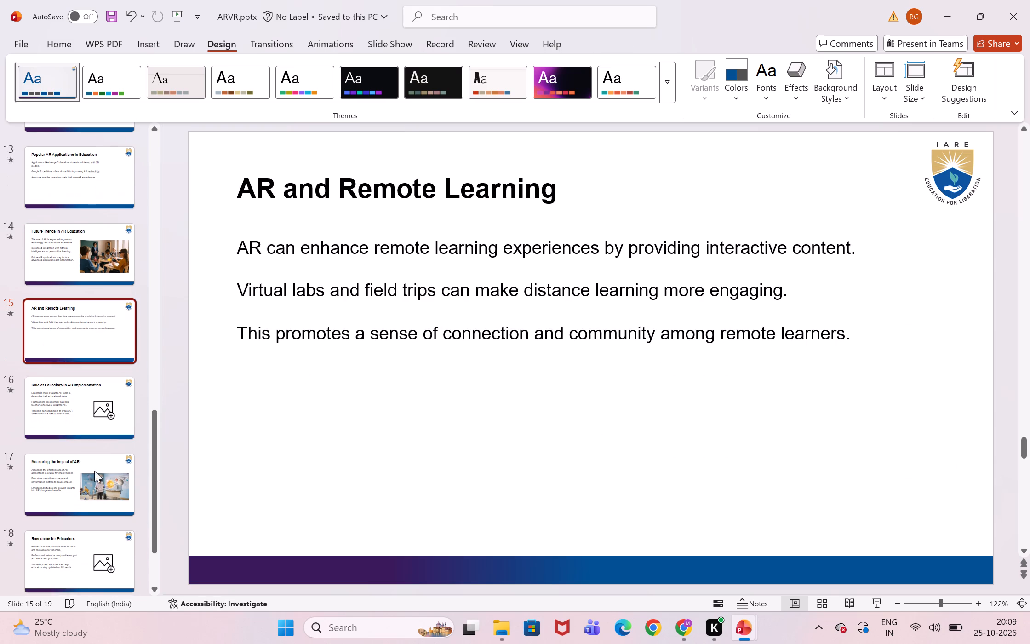
click(92, 430)
click(723, 372)
key(Delete)
click(446, 375)
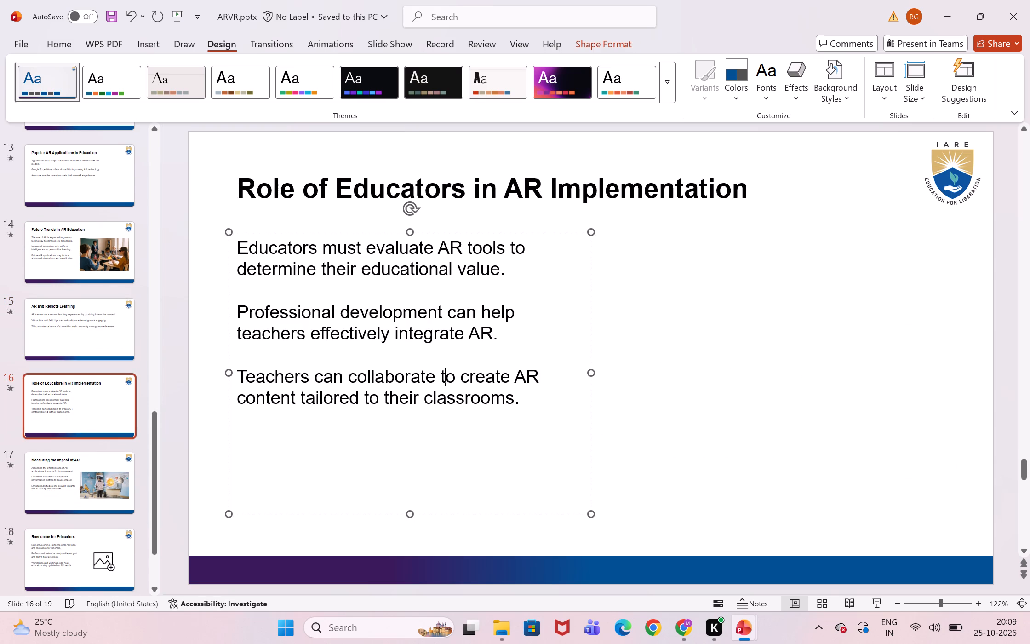
drag(592, 372, 817, 345)
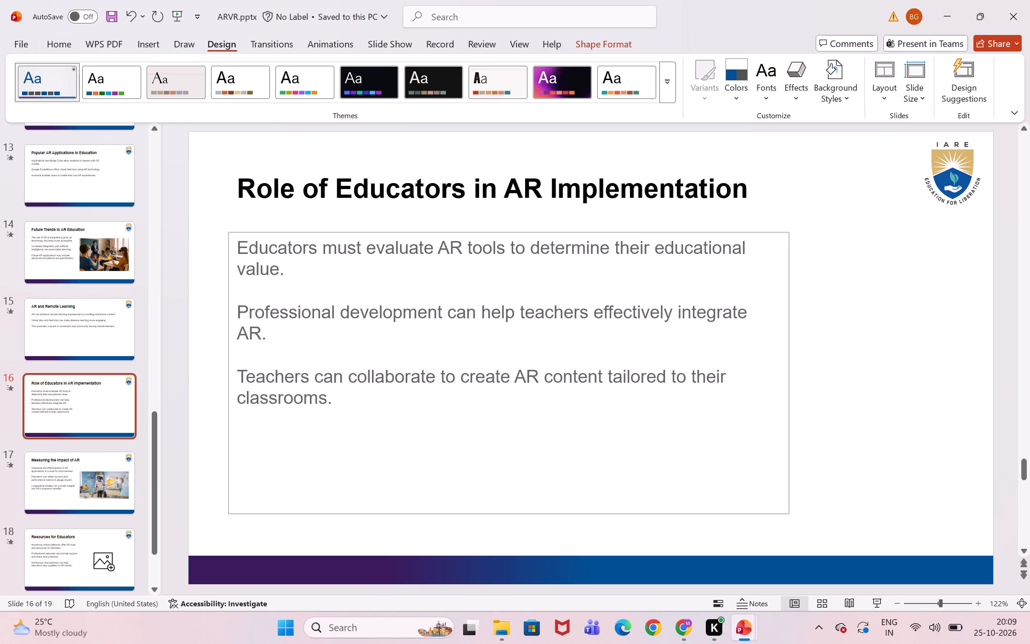
drag(817, 345, 824, 345)
Delete the picture from the Measuring the Impact of AR slide and widen its body text box across the freed space.
scroll(44, 467, down, 1)
click(44, 461)
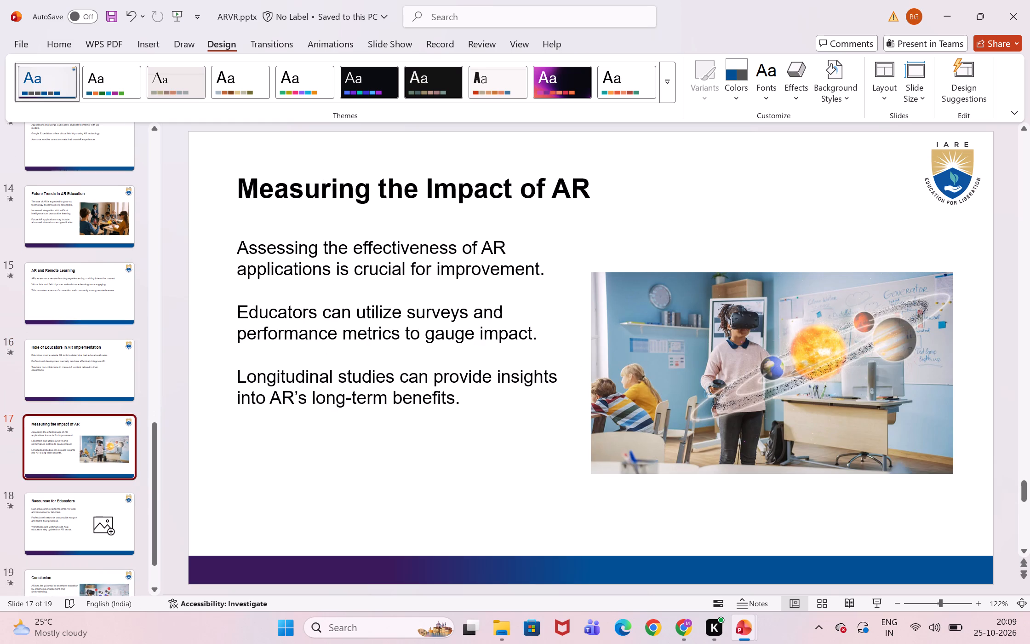
click(742, 370)
key(Delete)
click(340, 347)
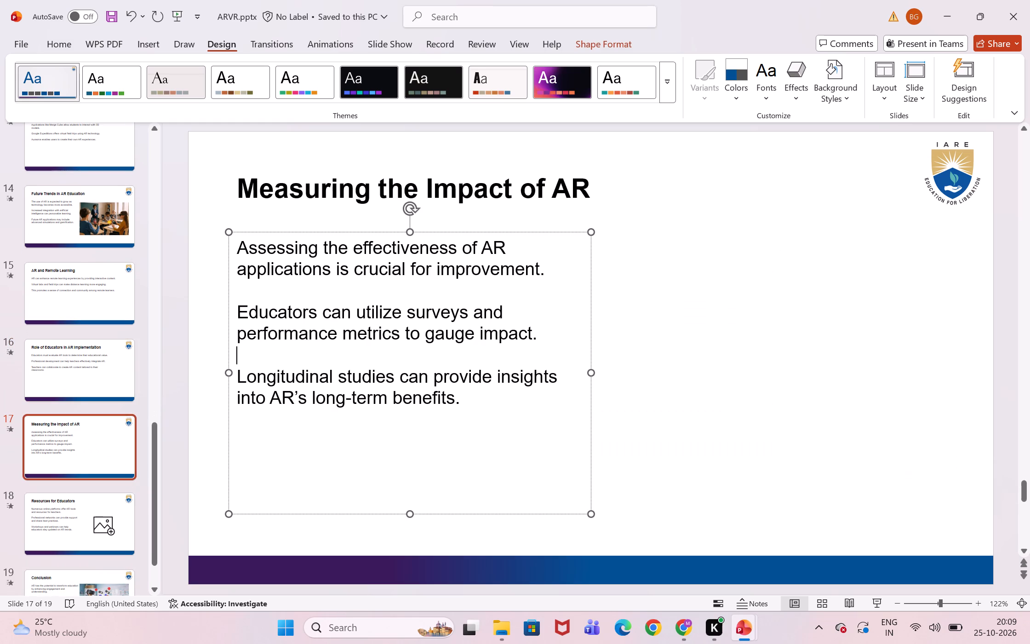
drag(593, 371, 849, 339)
Delete the Resources for Educators slide.
scroll(56, 507, down, 1)
click(56, 495)
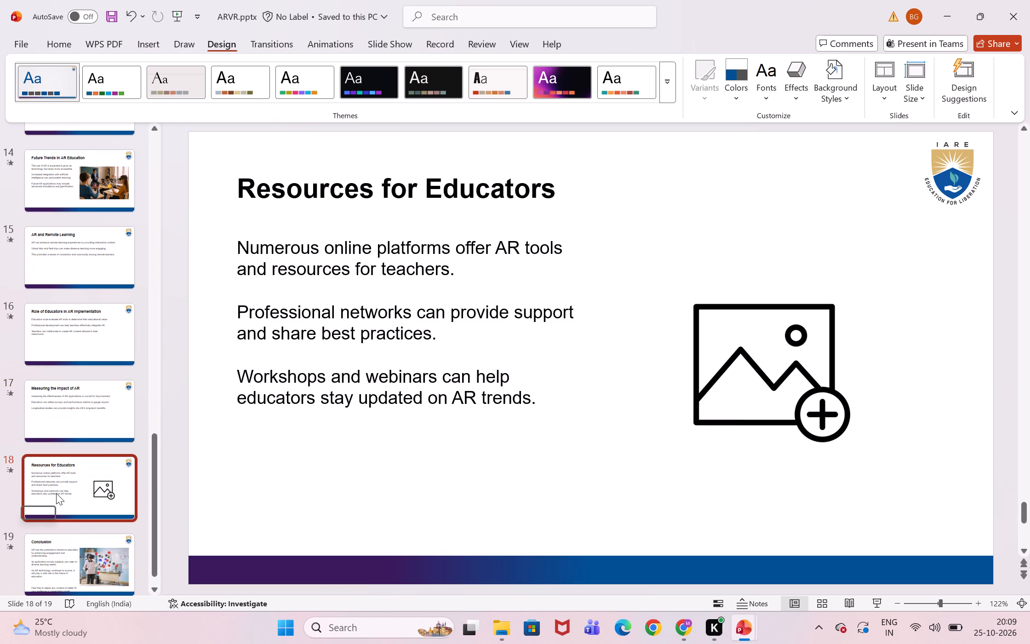
key(Delete)
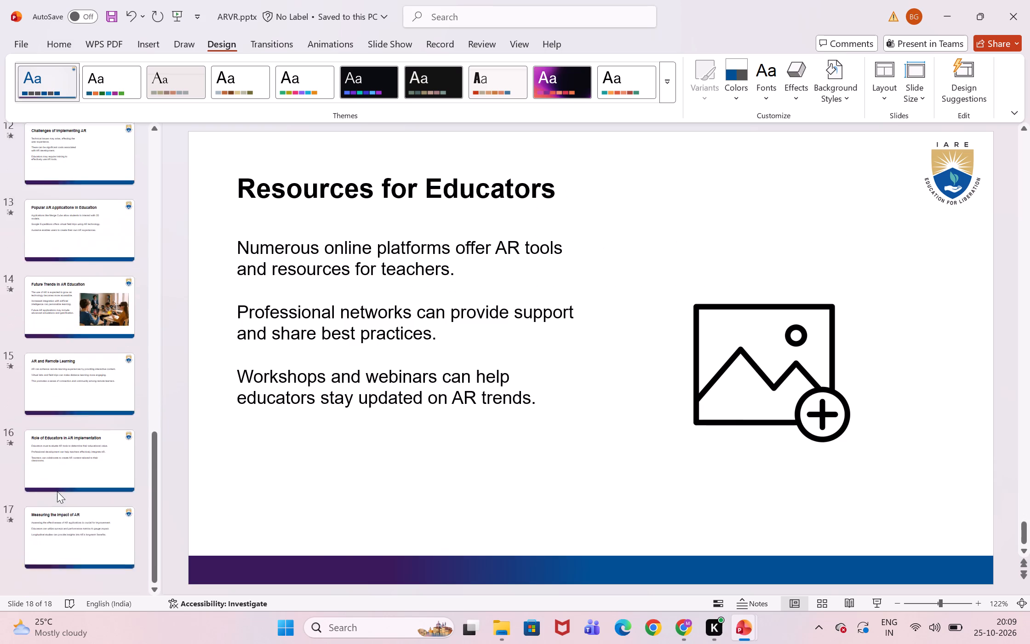
Paste the copied THANKS slide after the Conclusion slide at the end of ARVR.pptx.
scroll(57, 491, down, 2)
click(94, 472)
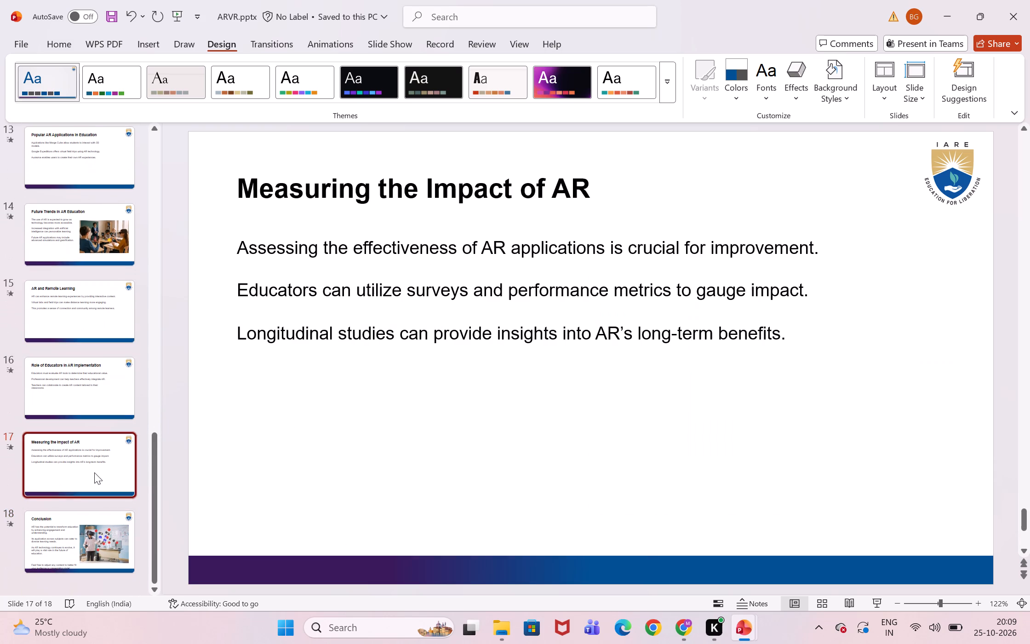
click(78, 526)
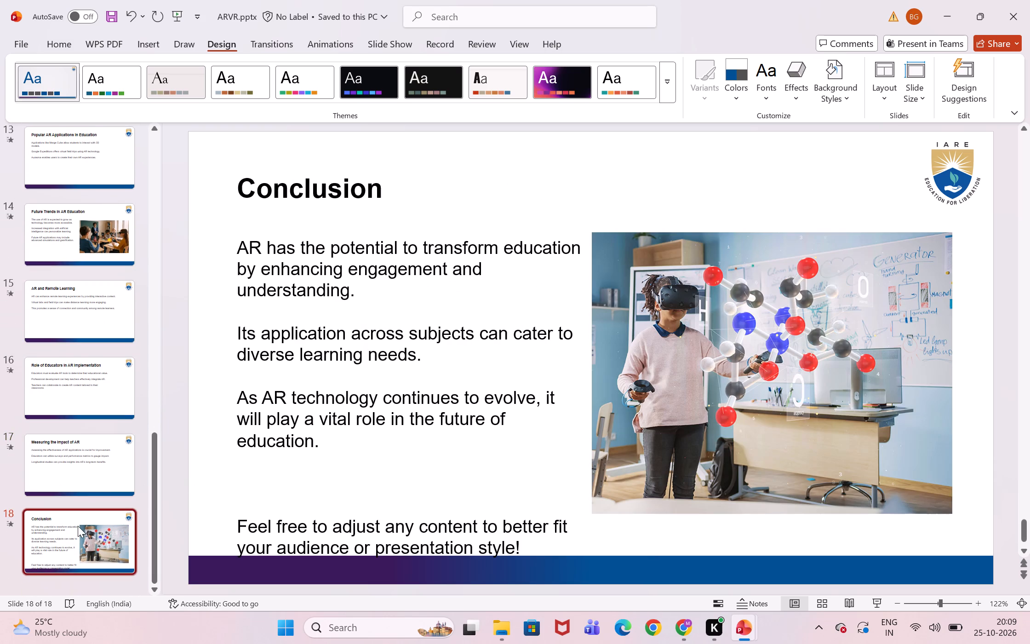
scroll(79, 526, up, 20)
scroll(79, 526, up, 13)
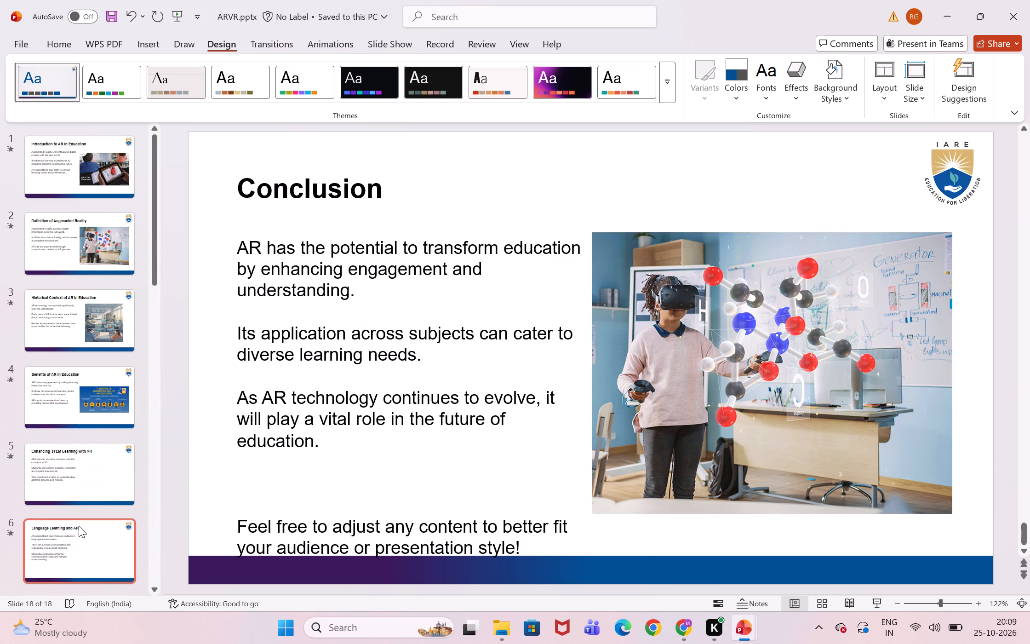
scroll(79, 526, up, 3)
scroll(79, 526, down, 20)
scroll(70, 553, down, 7)
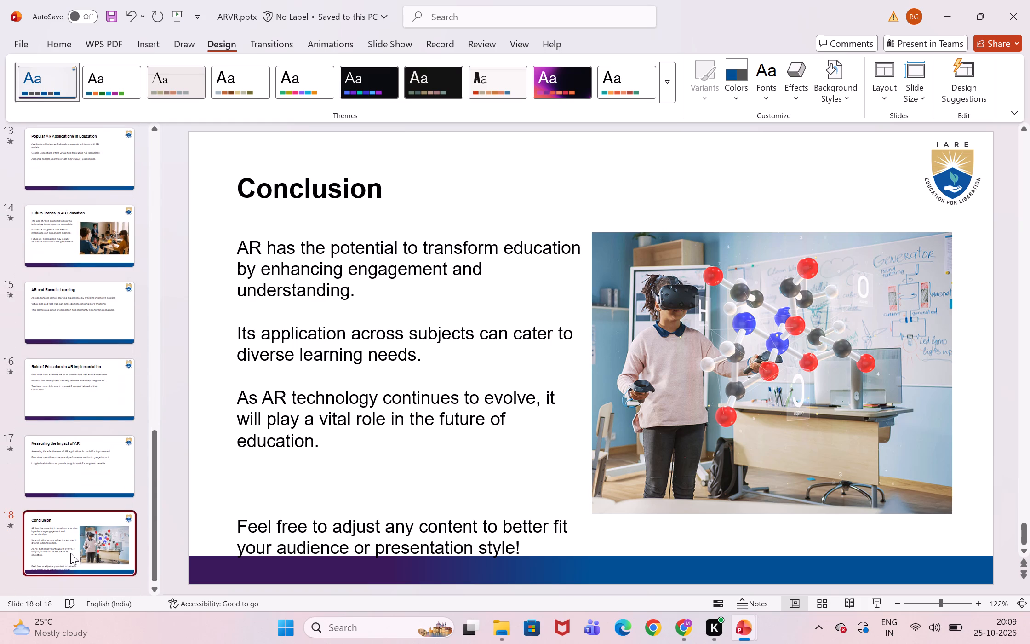
scroll(70, 553, down, 2)
click(70, 547)
key(ctrl+v)
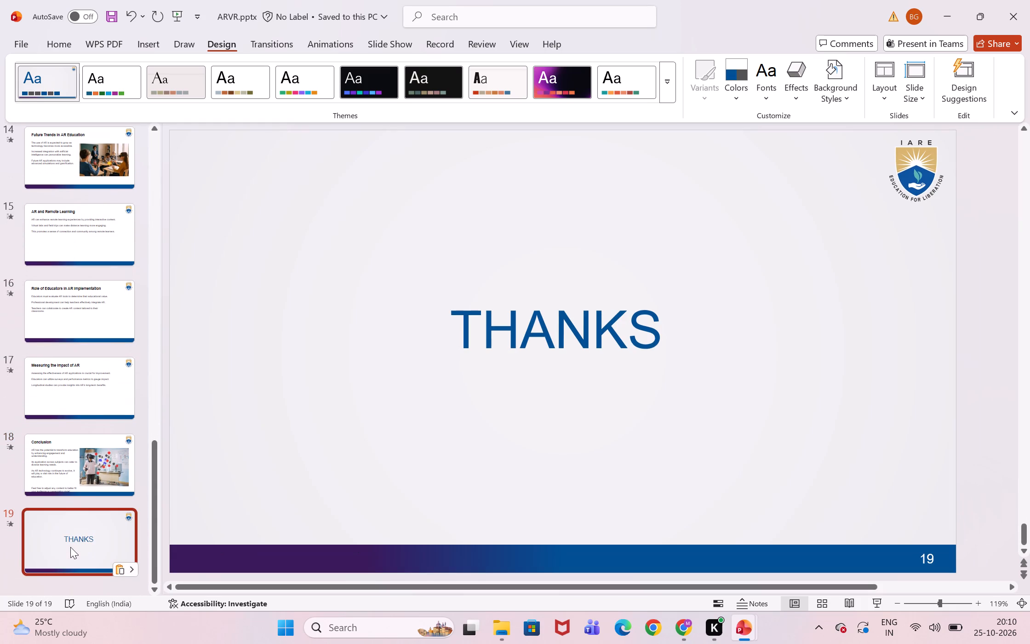
Switch to LM AAT-2.pptx and copy its IARE title slide.
scroll(70, 547, up, 6)
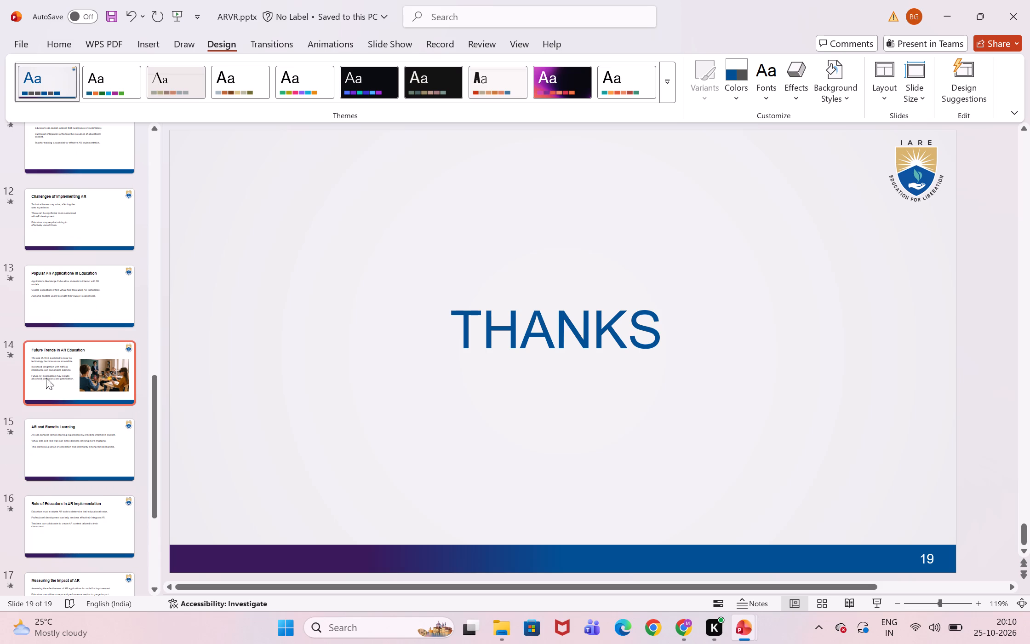
scroll(77, 391, down, 13)
scroll(83, 391, up, 19)
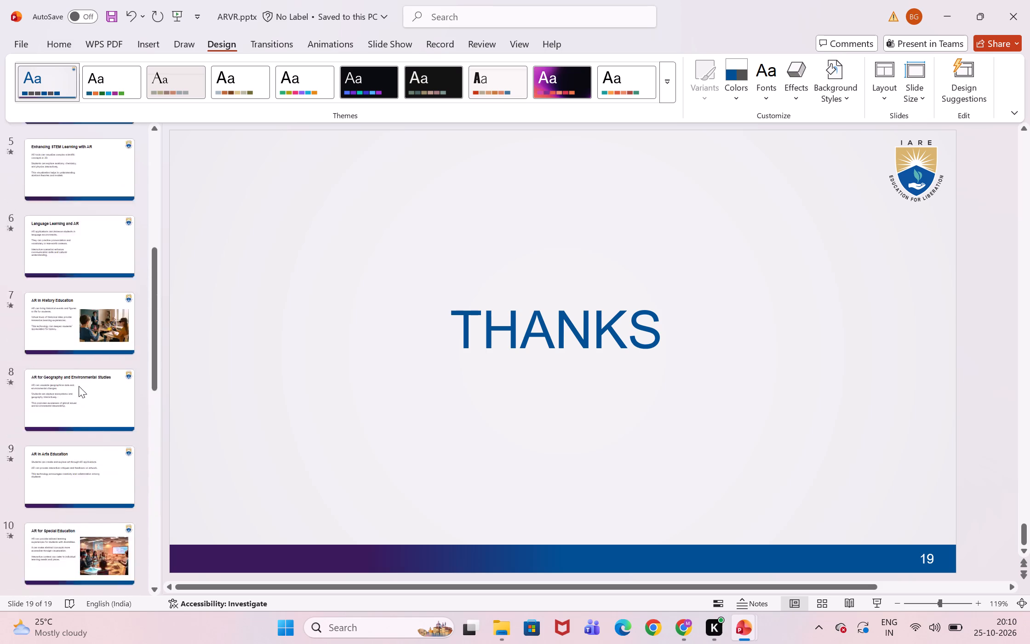
scroll(79, 386, up, 19)
click(65, 172)
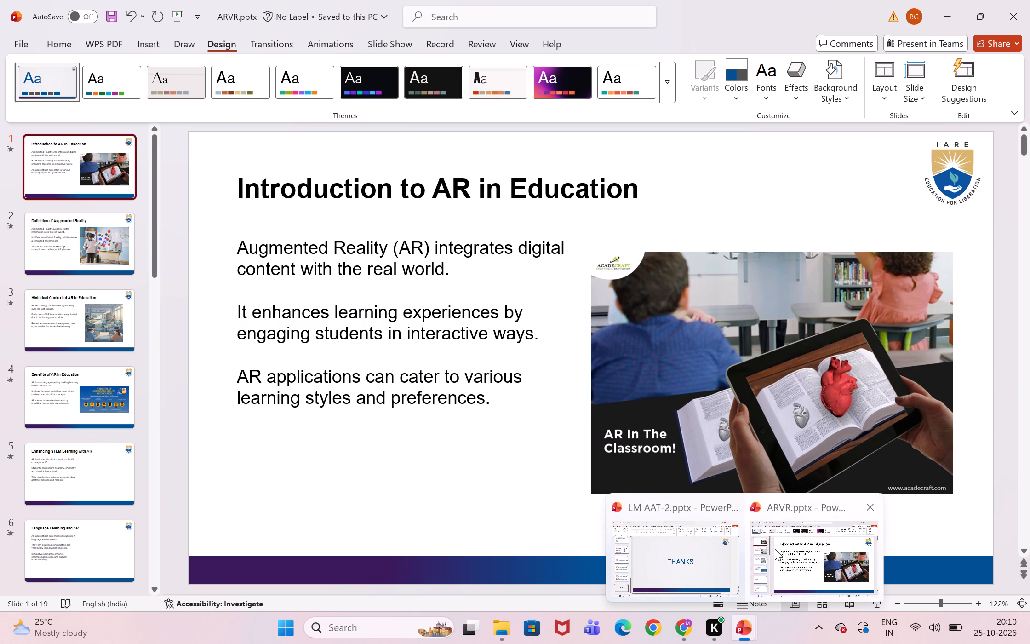
click(776, 548)
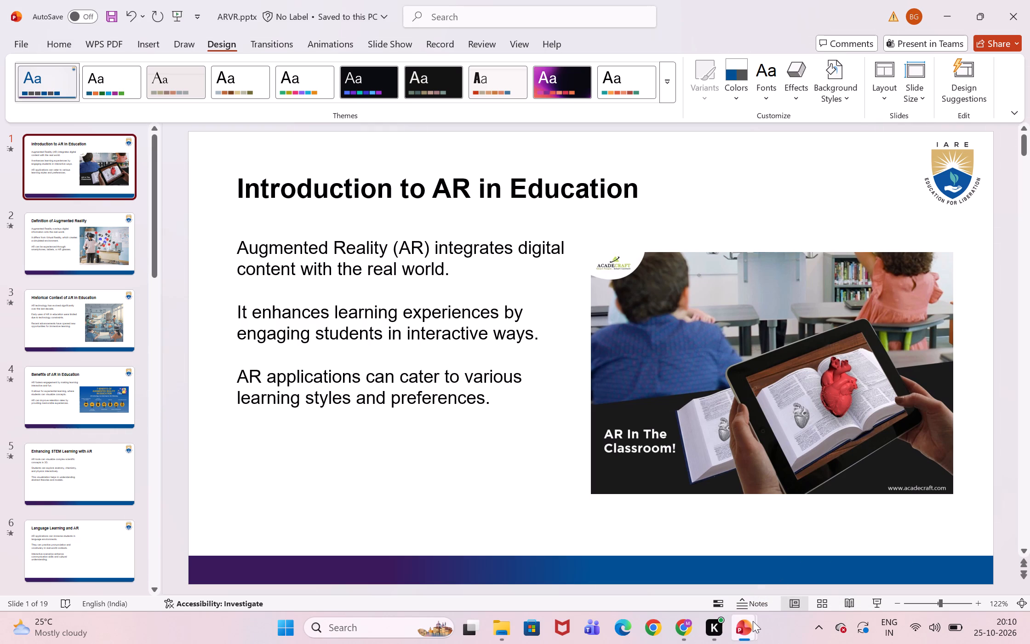
click(702, 582)
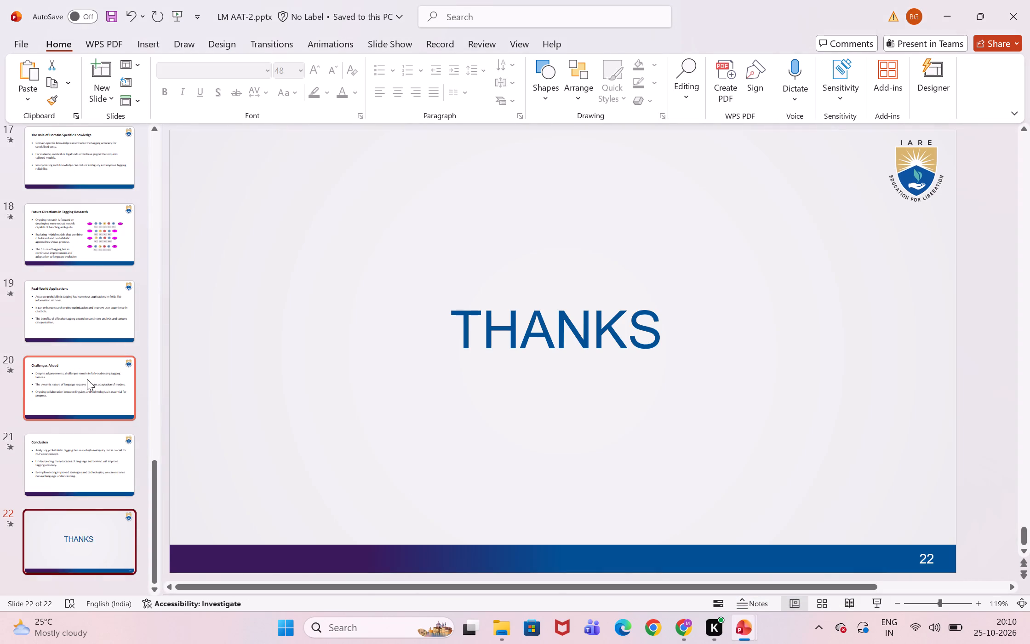
scroll(90, 377, up, 20)
scroll(90, 377, up, 15)
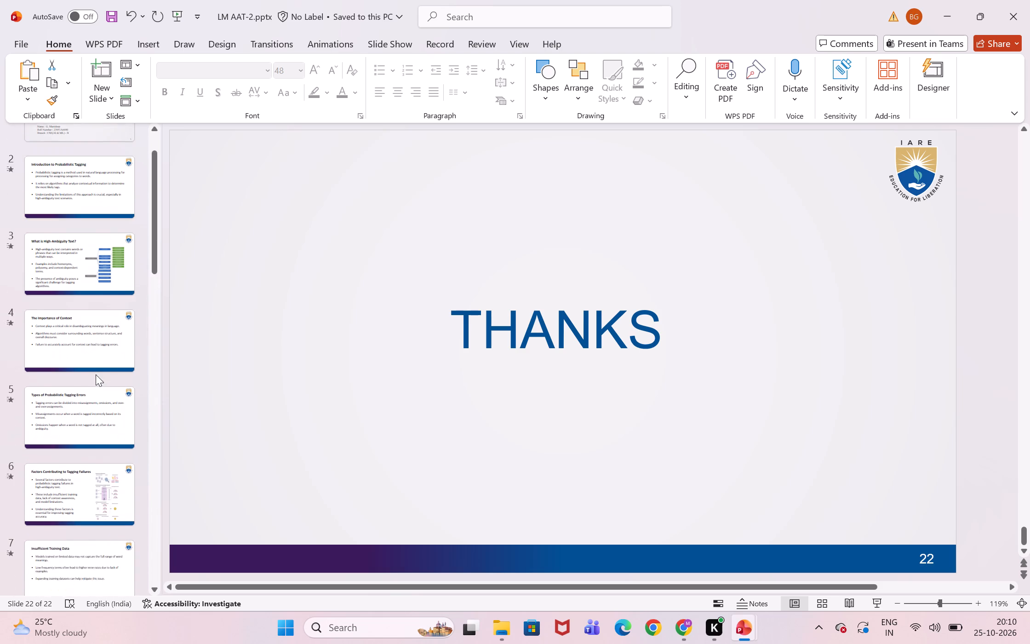
scroll(96, 374, up, 7)
click(44, 172)
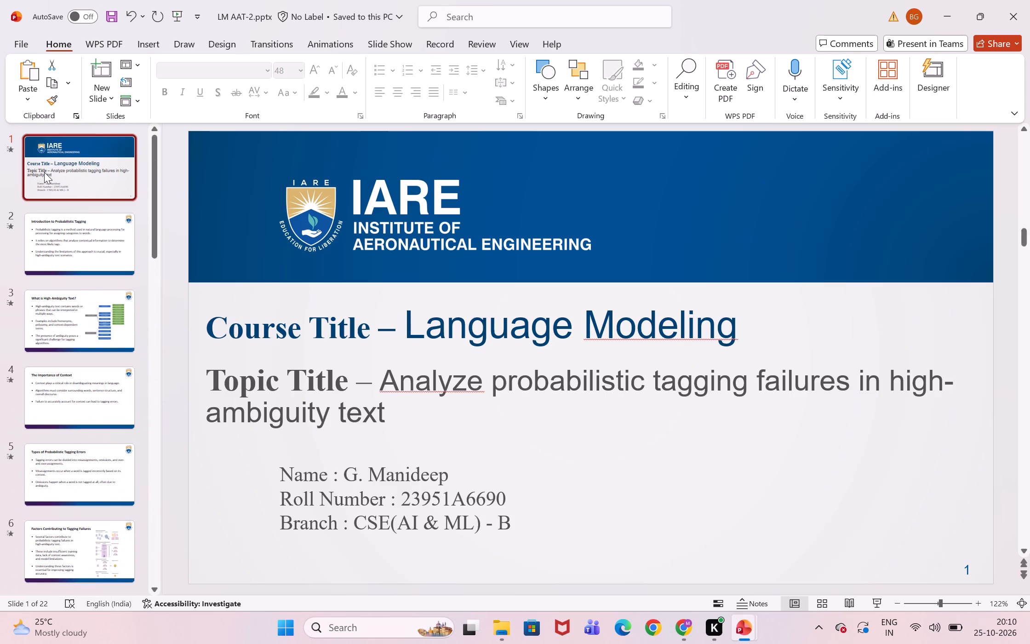
key(ctrl+c)
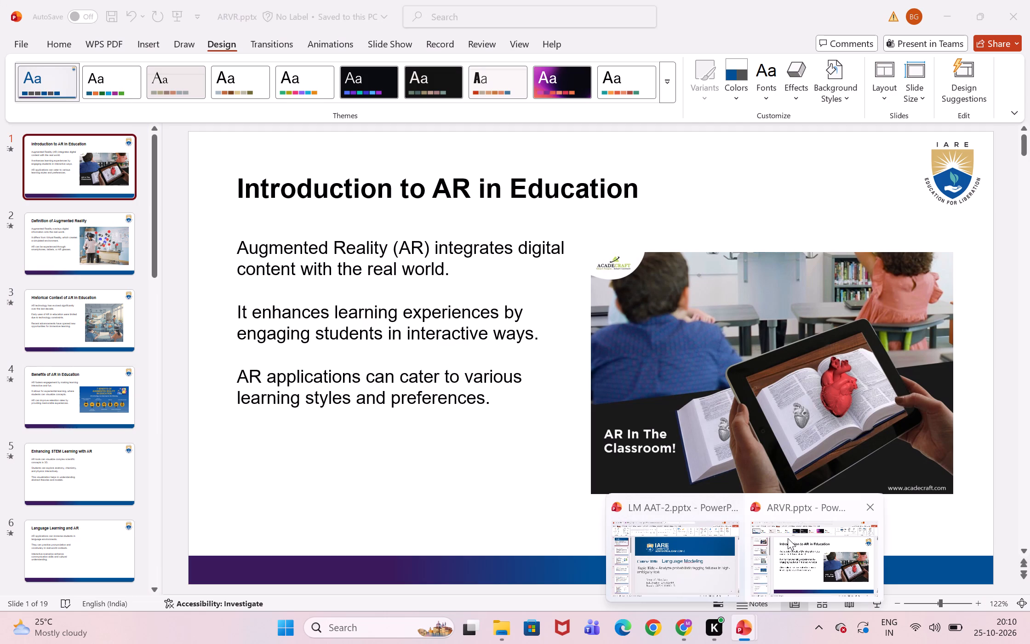
Paste the title slide into ARVR.pptx and move it ahead of the Introduction to AR in Education slide.
click(788, 538)
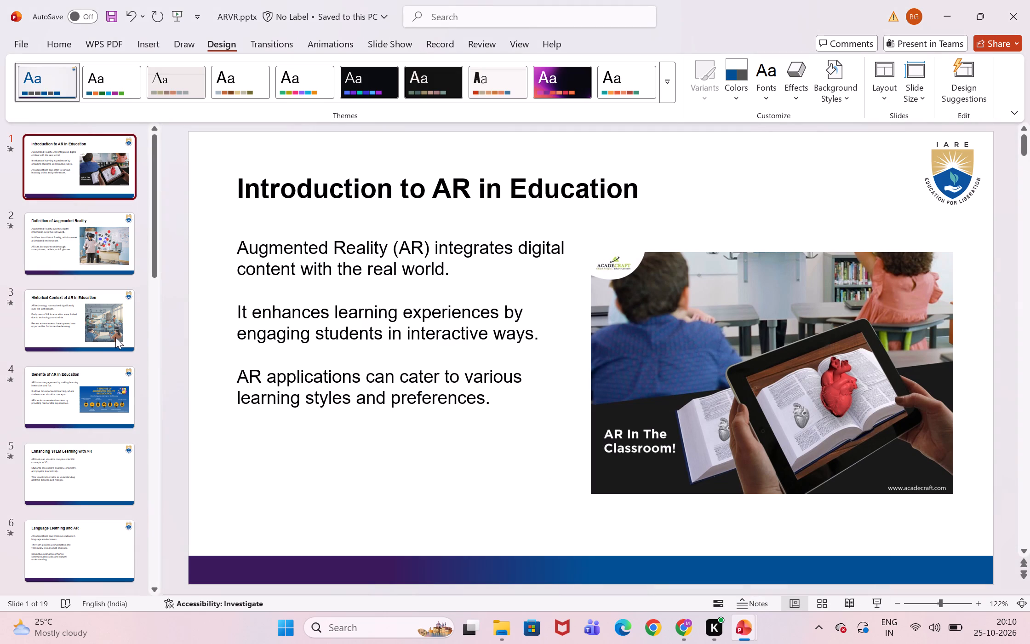
scroll(115, 337, up, 11)
key(ctrl+v)
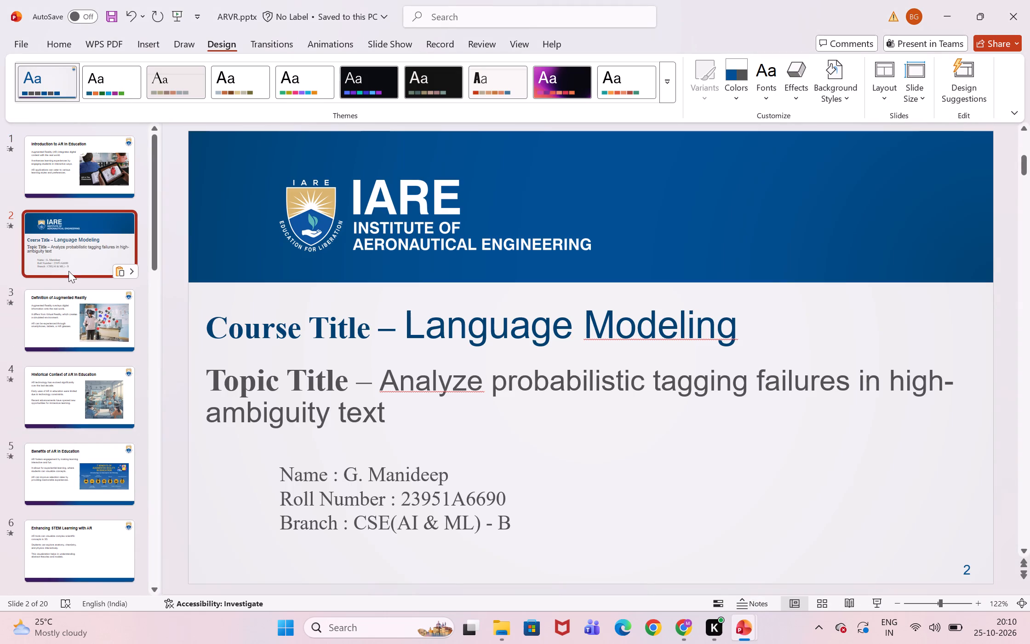
drag(71, 252, 70, 240)
drag(36, 253, 40, 189)
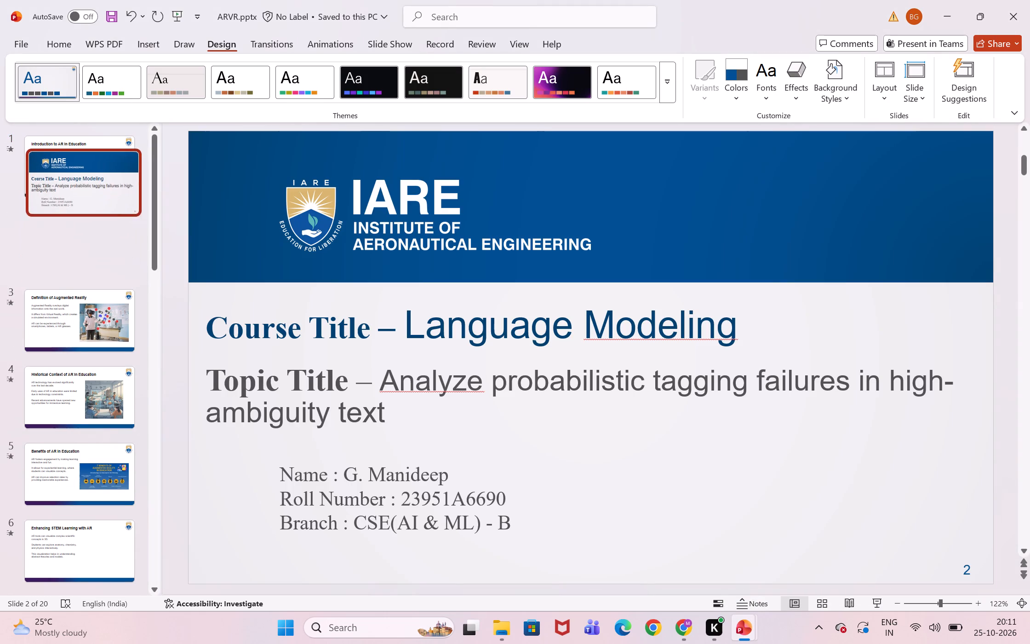
drag(40, 189, 39, 157)
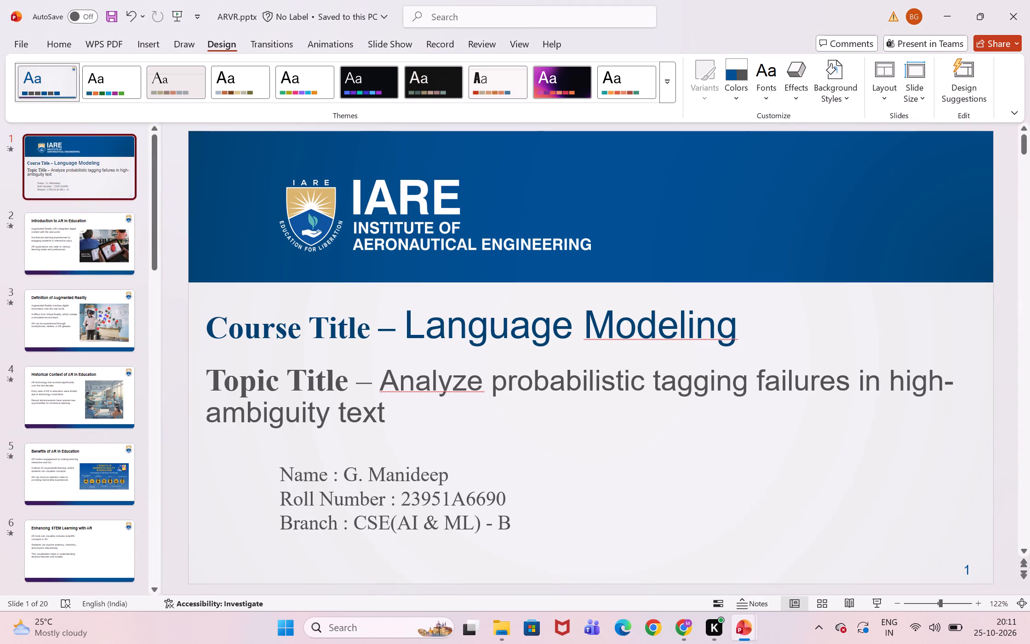
Check the subject name on the AAT (Concept Video) page in Chrome, then set ARVR.pptx's course title to "Augumented Reality and Virtual Reality".
click(683, 628)
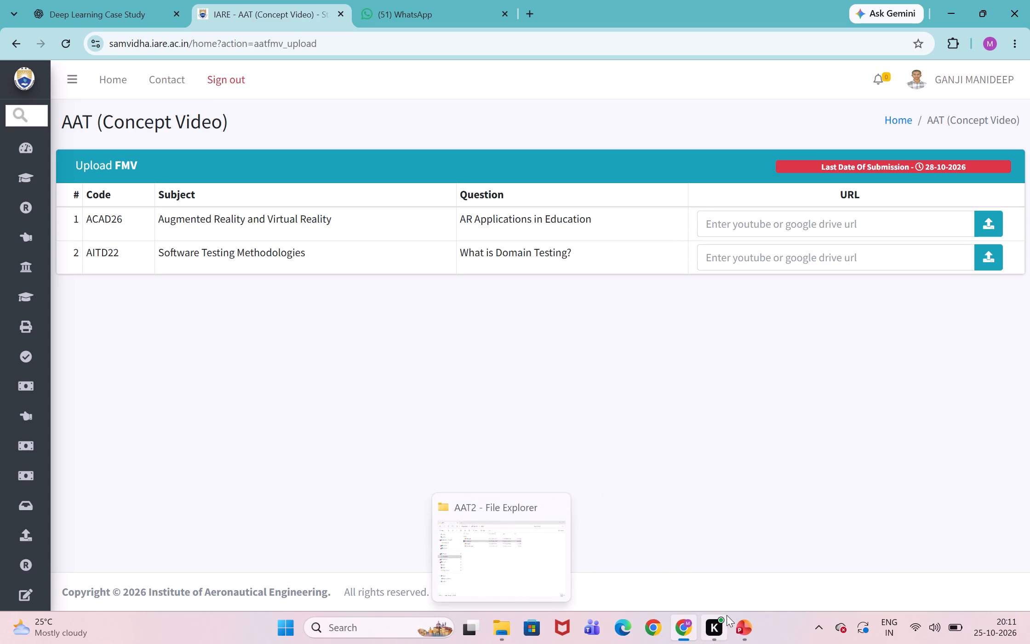
click(784, 580)
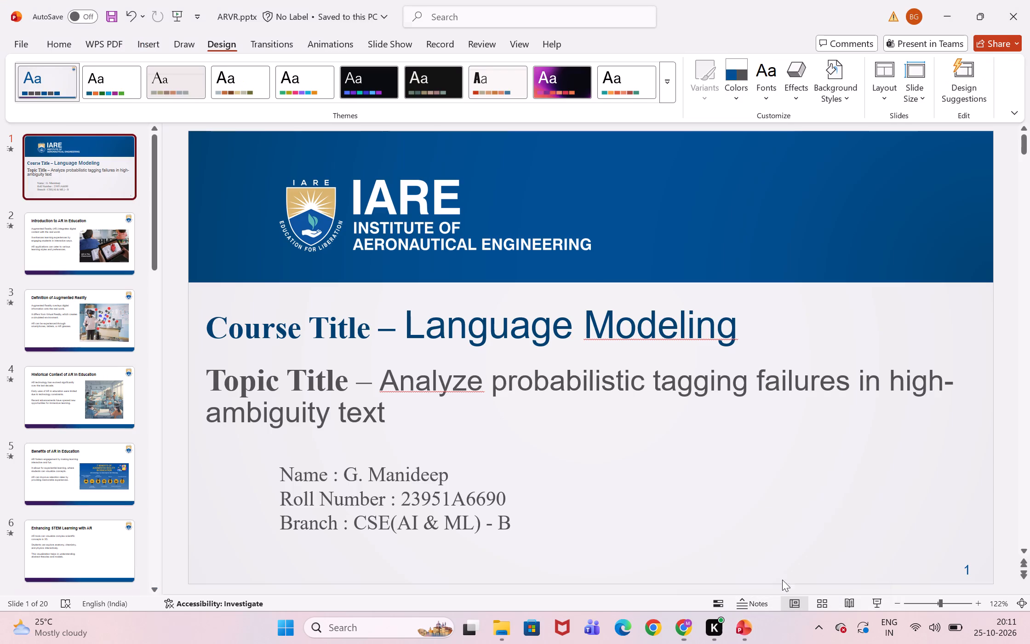
click(741, 331)
click(736, 336)
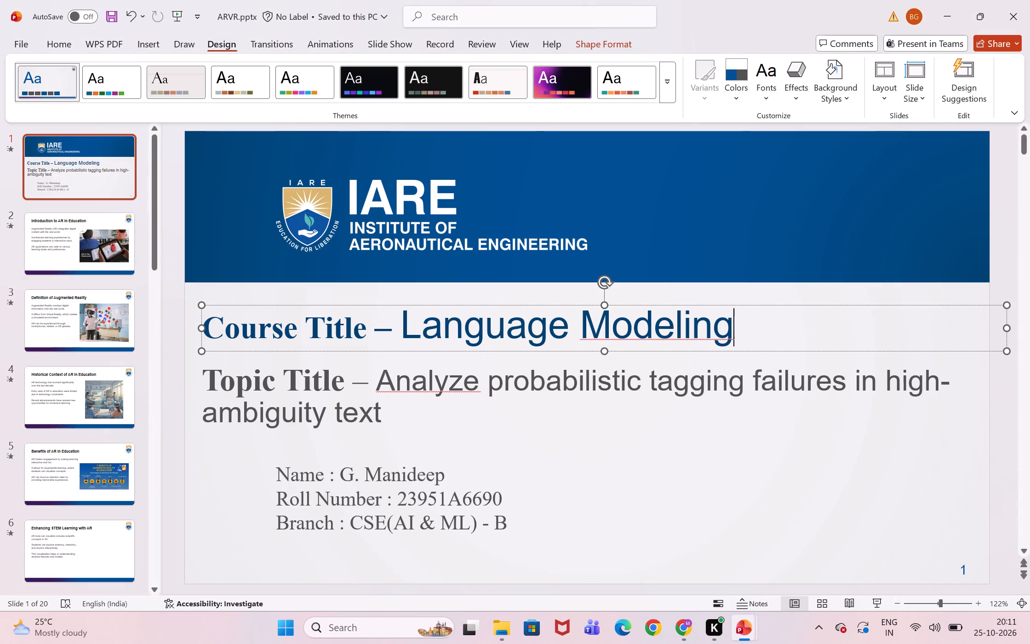
key(BackSpace)
key(BackSpace)
key(BackSpace)
key(BackSpace)
key(BackSpace)
key(BackSpace)
key(BackSpace)
key(BackSpace)
key(BackSpace)
key(BackSpace)
key(BackSpace)
key(BackSpace)
key(BackSpace)
key(BackSpace)
key(BackSpace)
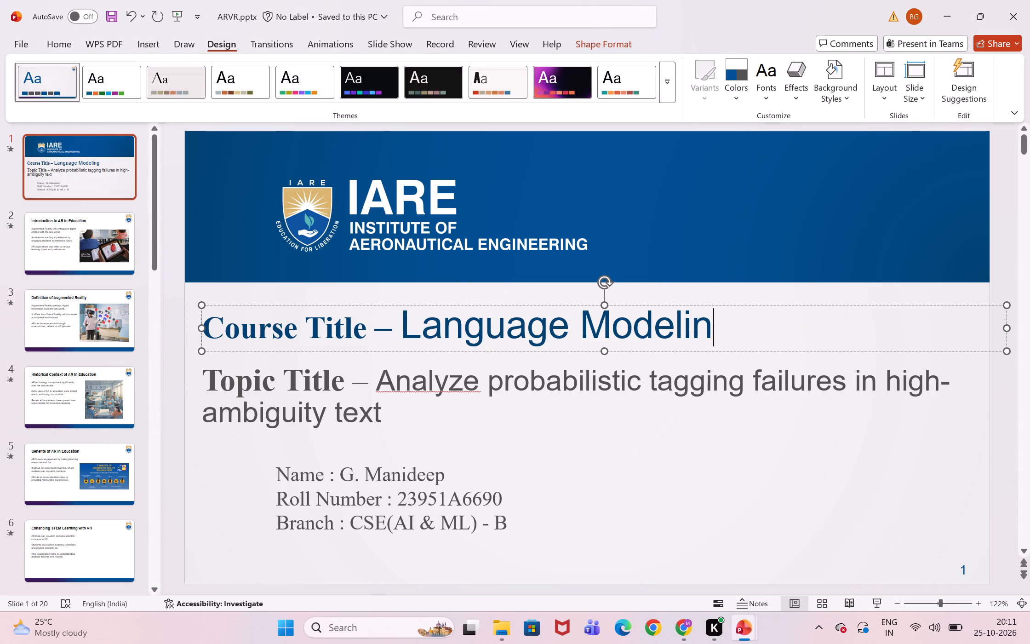
key(BackSpace)
key(BackSpace)
key(BackSpace)
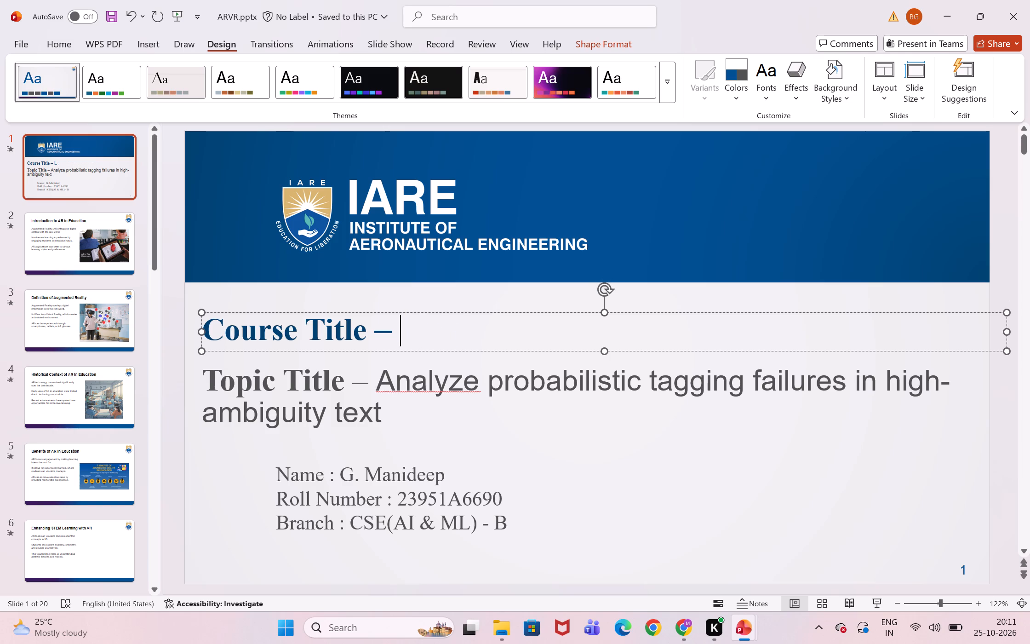
key(shift+a)
text(ugumented Rela)
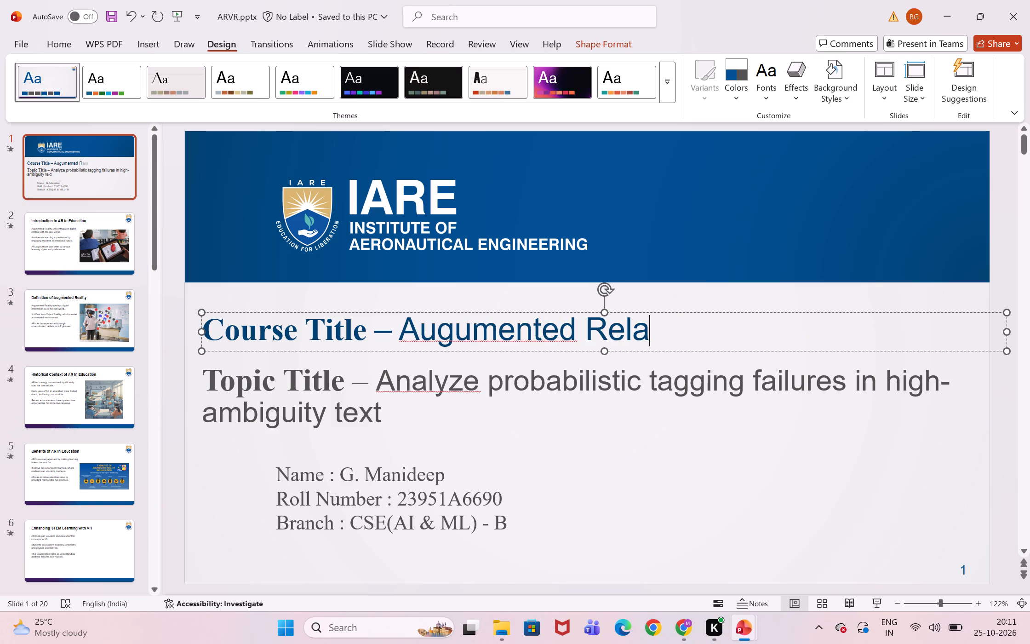
key(BackSpace)
key(BackSpace)
text(ality and Virtual)
key(space)
text(Rea)
text(lity)
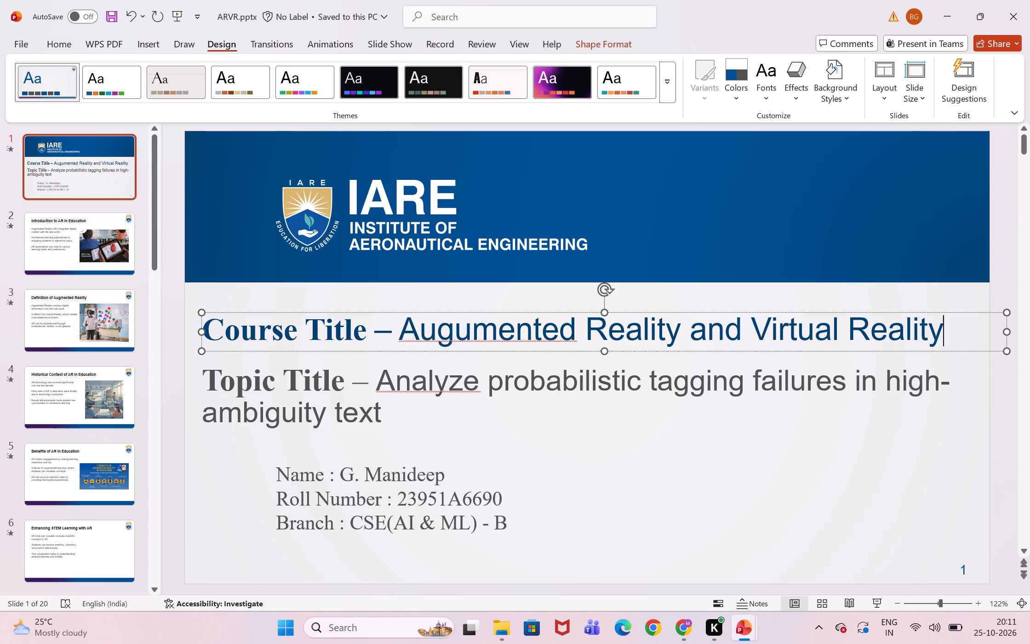
Set the font size of "Augumented Reality and Virtual Reality" in the course title to 26.
key(shift+Left)
key(shift+Left)
key(shift+Left)
key(shift+Left)
key(shift+Left)
key(shift+Left)
key(shift+Left)
key(shift+Left)
key(shift+Left)
key(shift+Left)
key(shift+Left)
key(shift+Left)
key(shift+Left)
key(shift+Left)
key(shift+Left)
key(shift+Left)
key(shift+Left)
key(shift+Left)
key(shift+Left)
key(shift+Left)
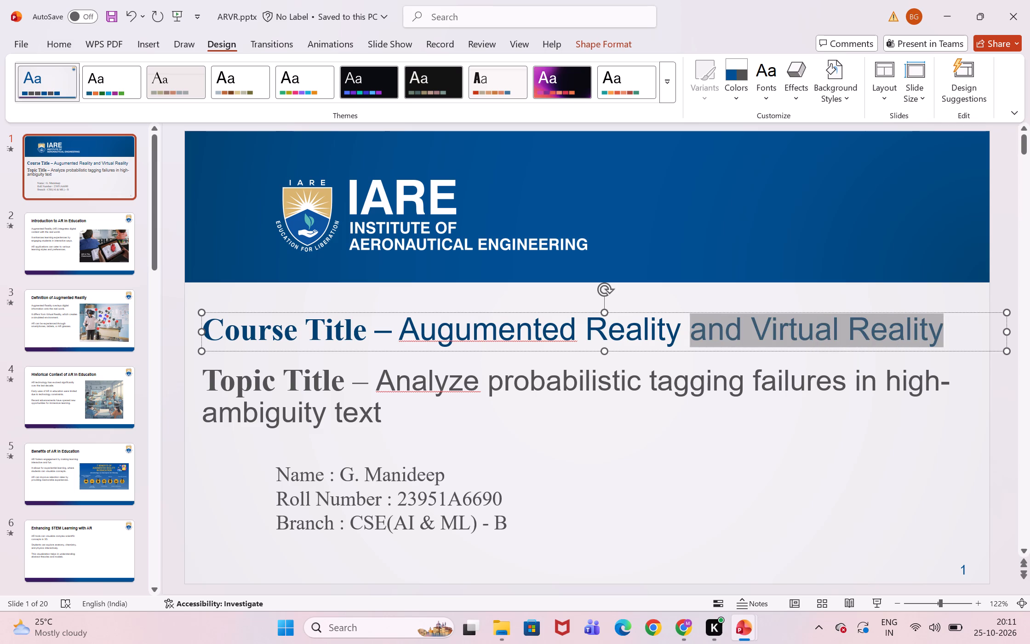
key(shift+Right)
key(shift+Right)
key(shift+Right)
key(shift+Right)
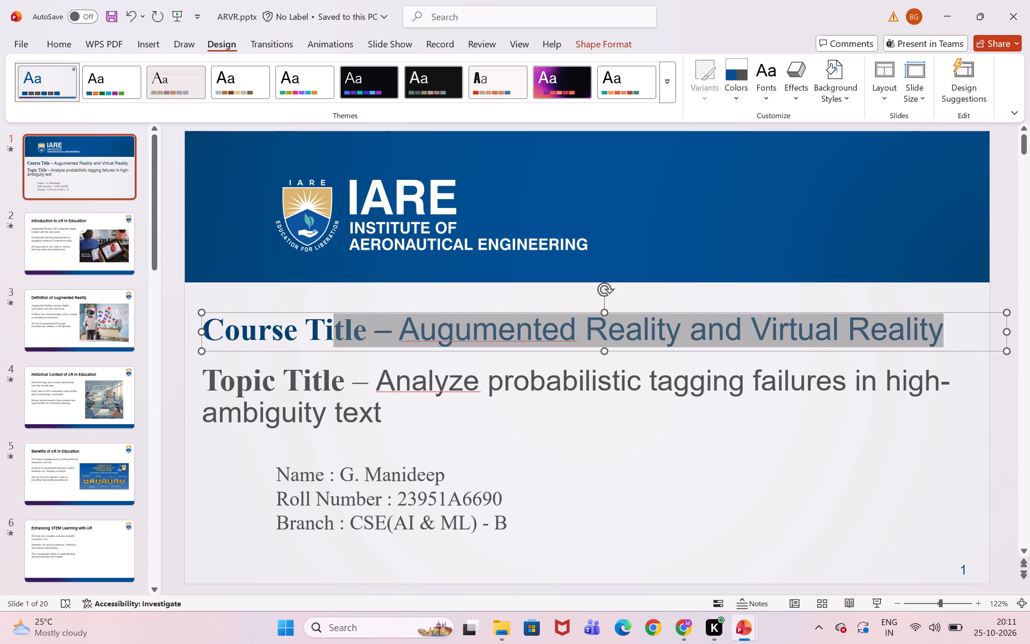
key(shift+Right)
key(shift+Right)
key(shift+Right)
key(shift+Right)
key(shift+Right)
key(shift+Right)
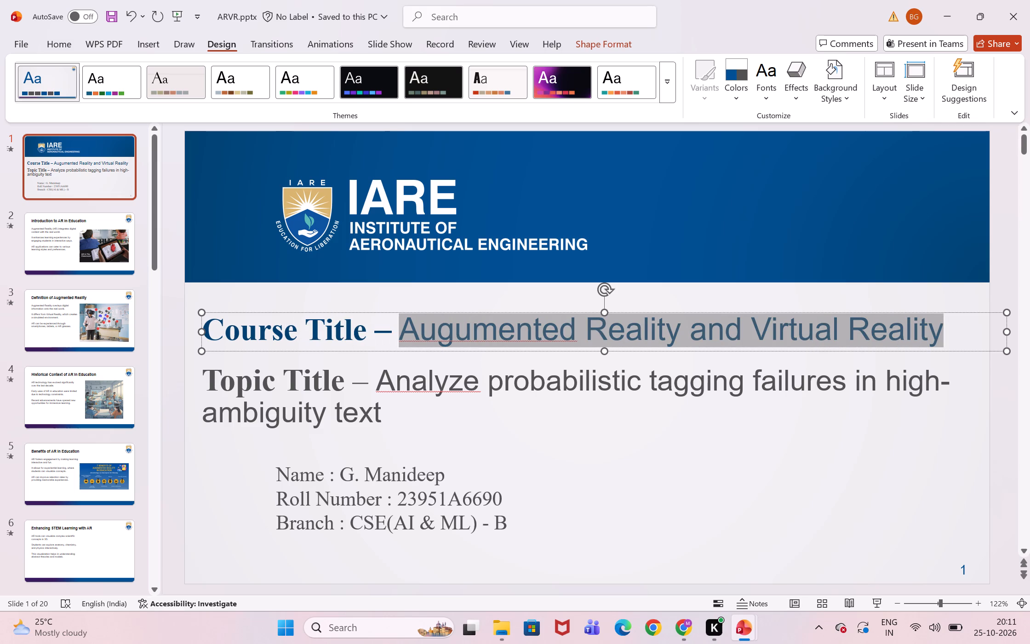
click(51, 41)
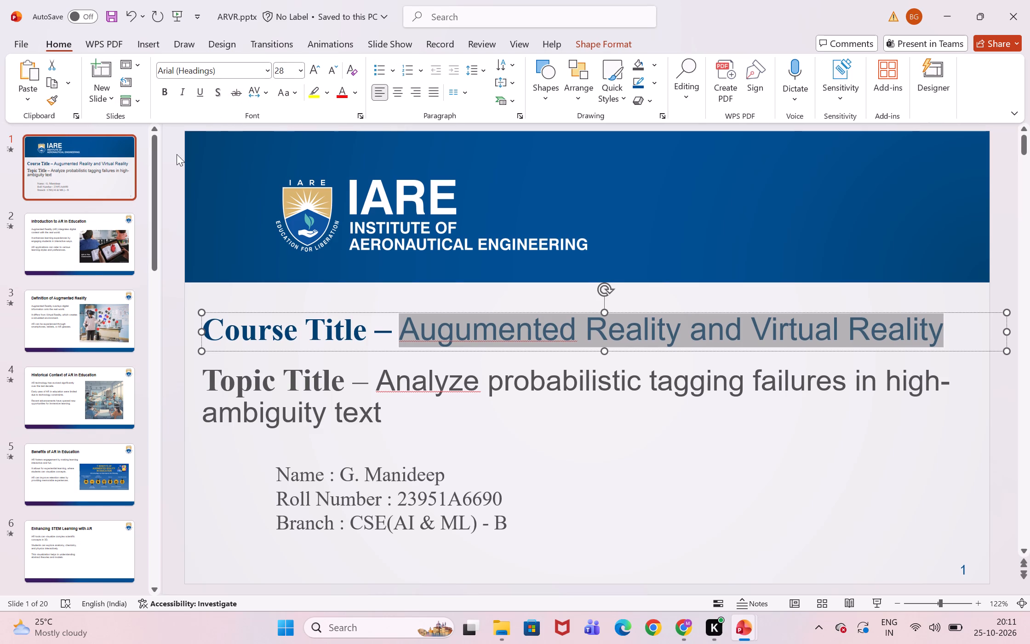
click(282, 65)
key(2)
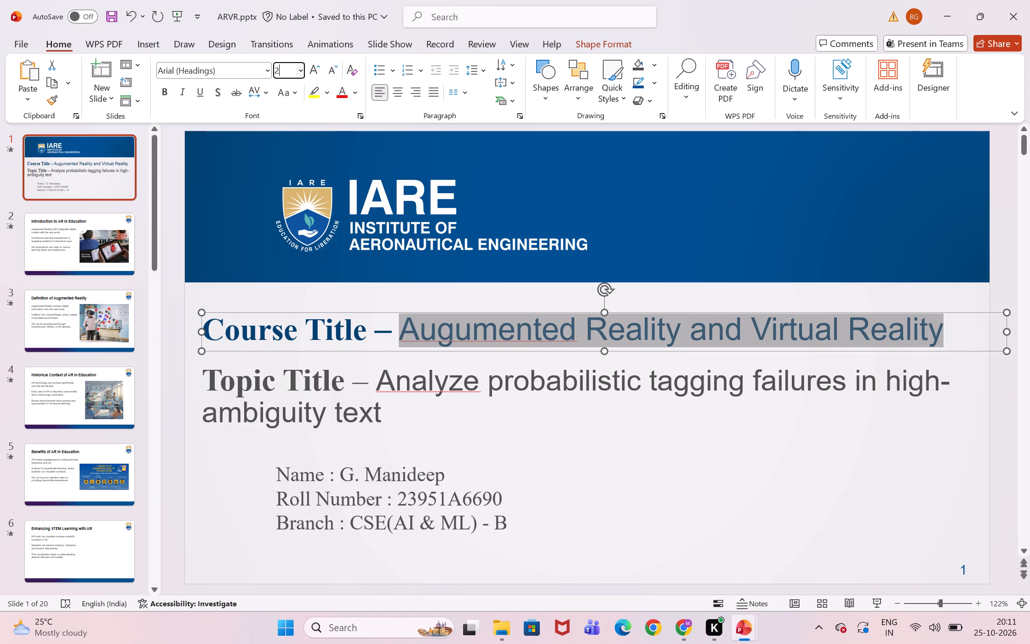
key(6)
key(Return)
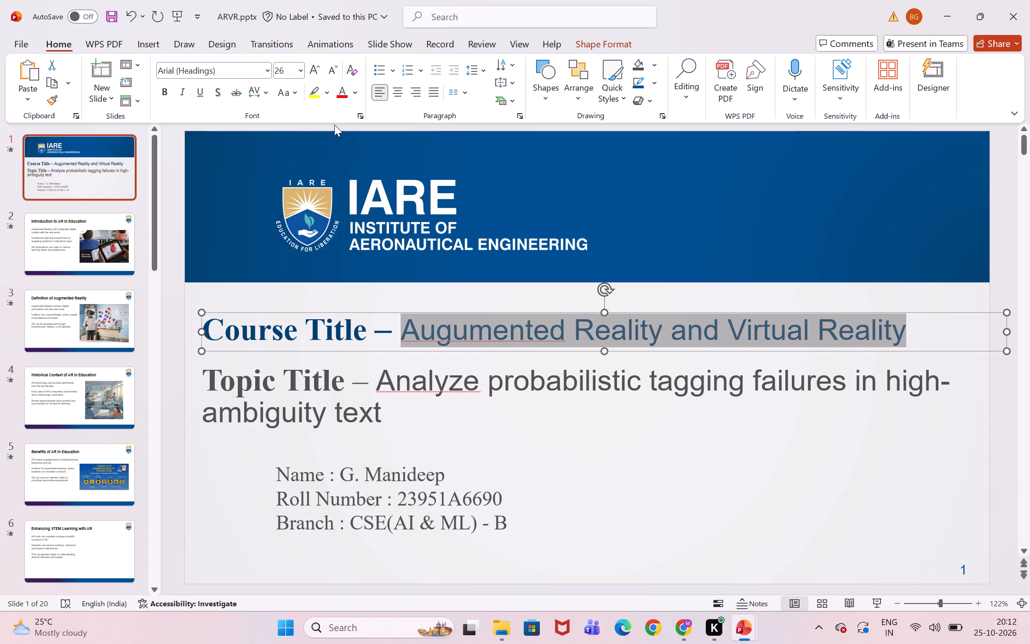
Check the topic in Chrome, then set the topic title on ARVR.pptx's title slide to "AR applications in education".
click(686, 625)
click(686, 625)
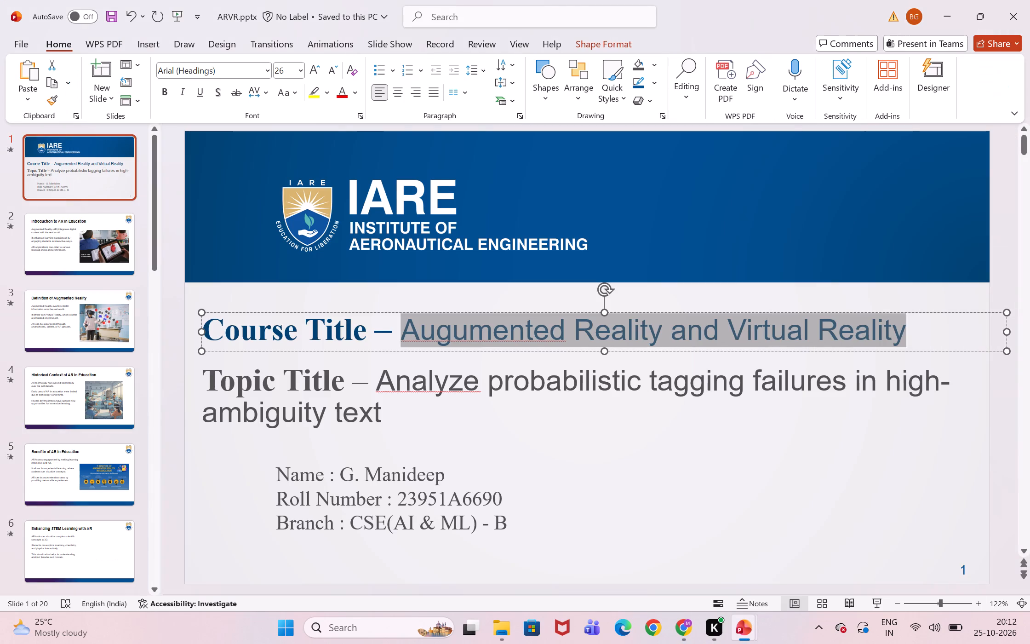
click(393, 422)
drag(393, 420, 377, 382)
key(BackSpace)
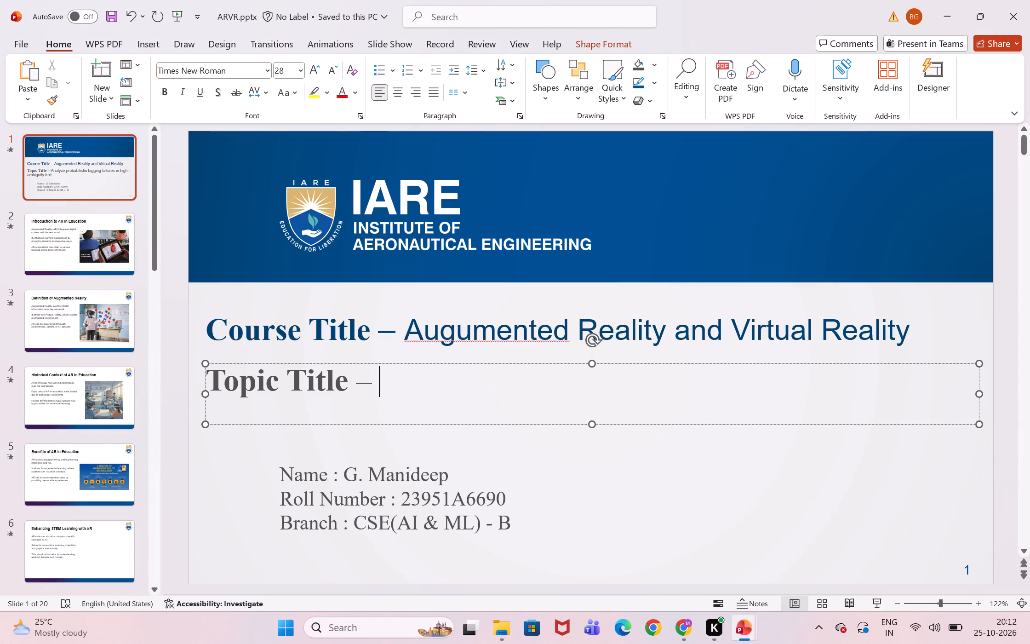
text(AR applications)
key(space)
text(in education)
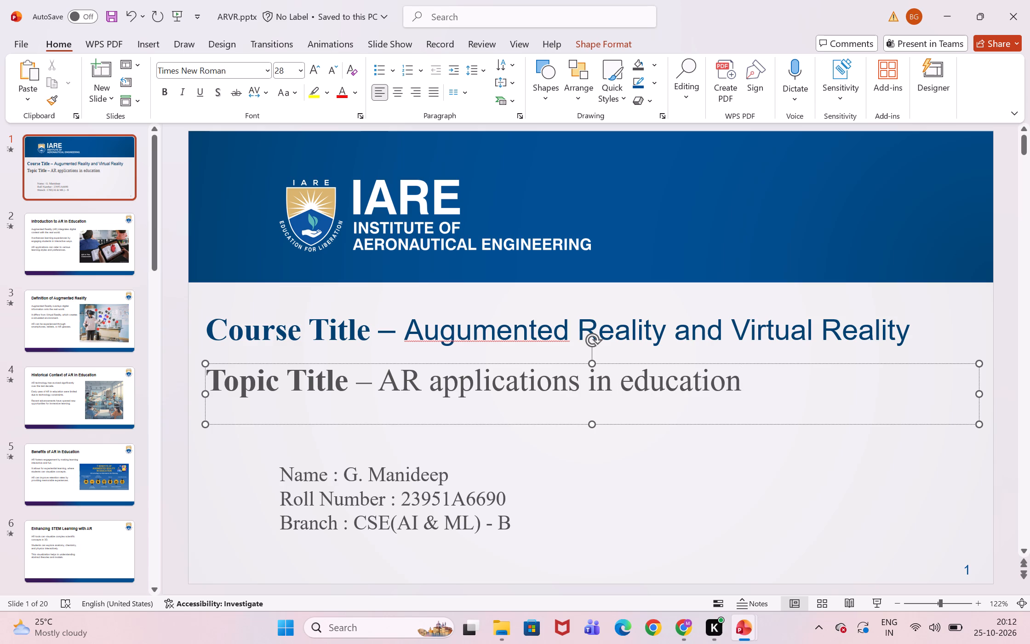
Save ARVR.pptx and close it.
key(ctrl+s)
click(1028, 0)
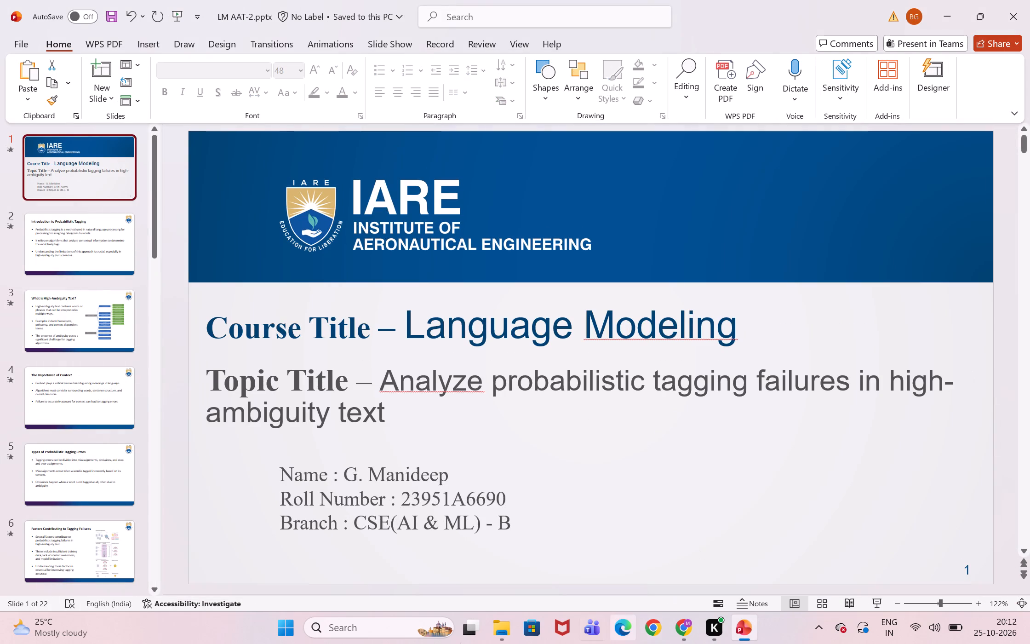
Open DL.pptx from the AAT2 folder in PowerPoint.
click(489, 634)
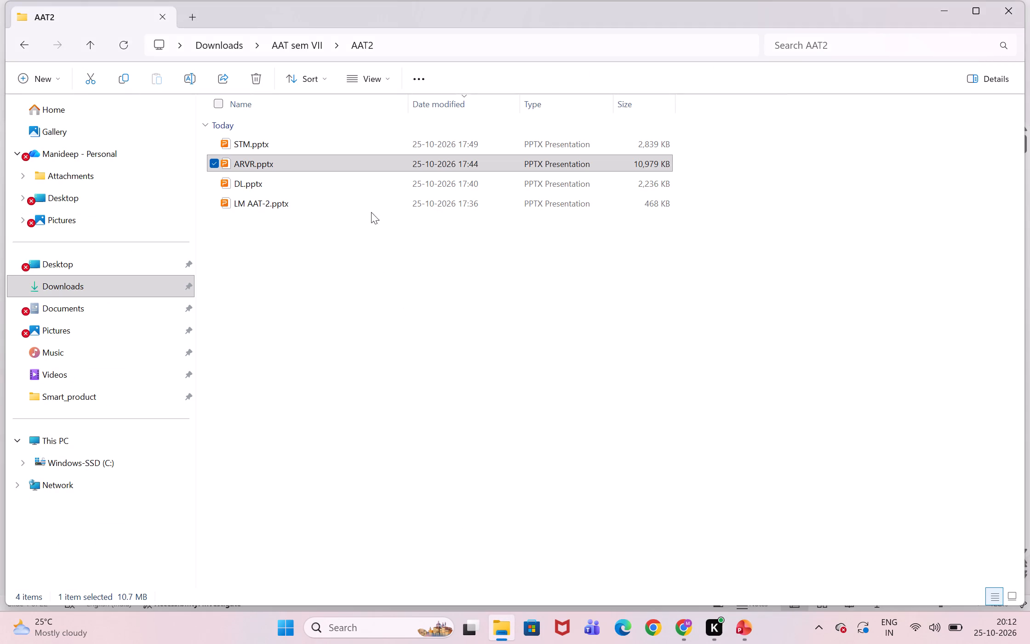
double_click(381, 184)
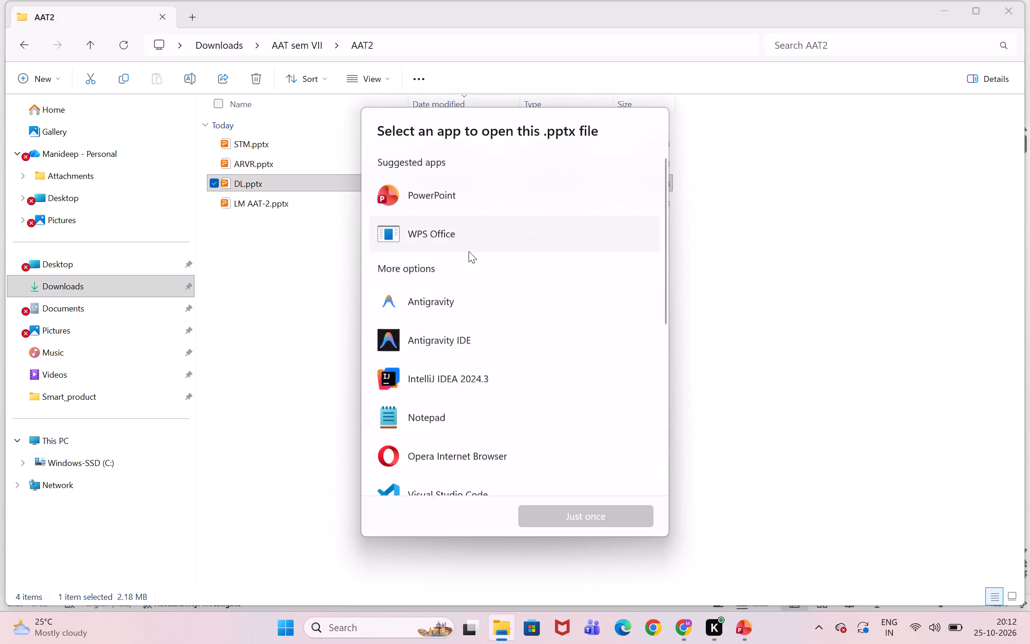
double_click(476, 195)
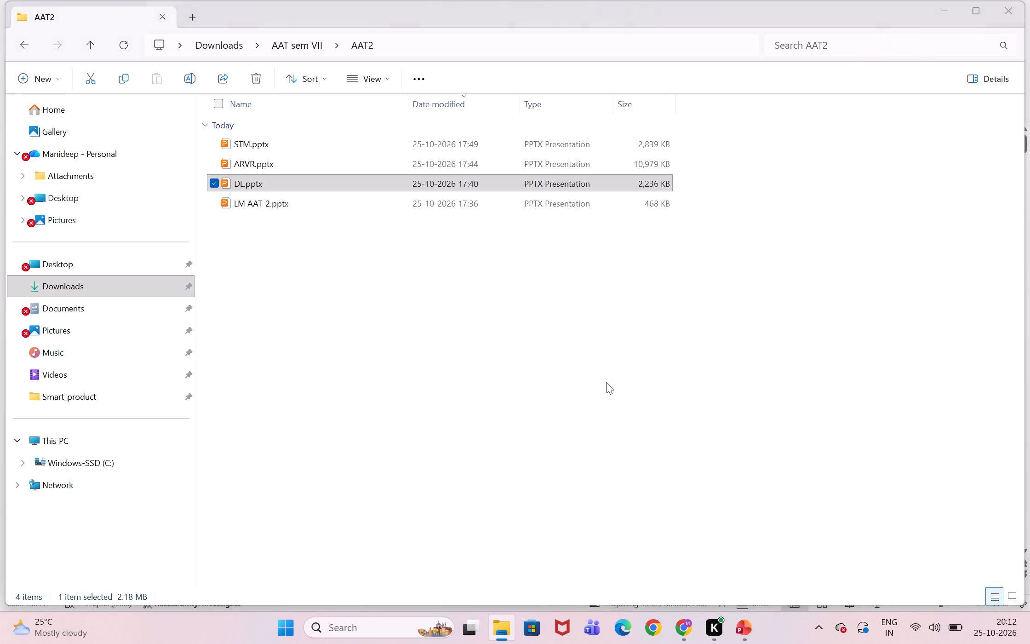
click(564, 66)
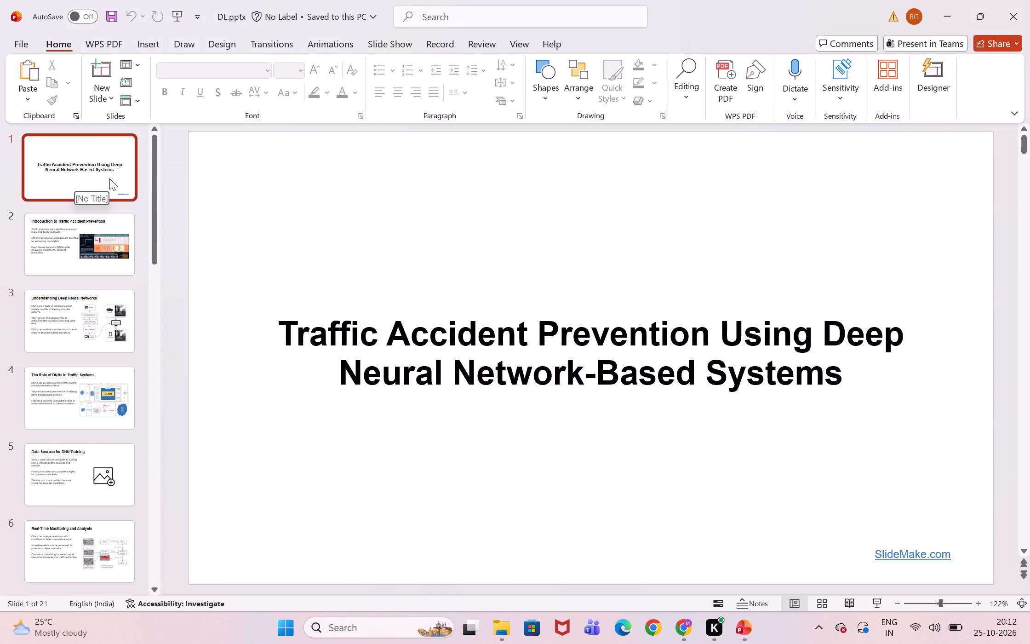
Delete the opening "Traffic Accident Prevention Using Deep Neural Network-Based Systems" slide from DL.pptx.
key(Delete)
click(116, 168)
key(Delete)
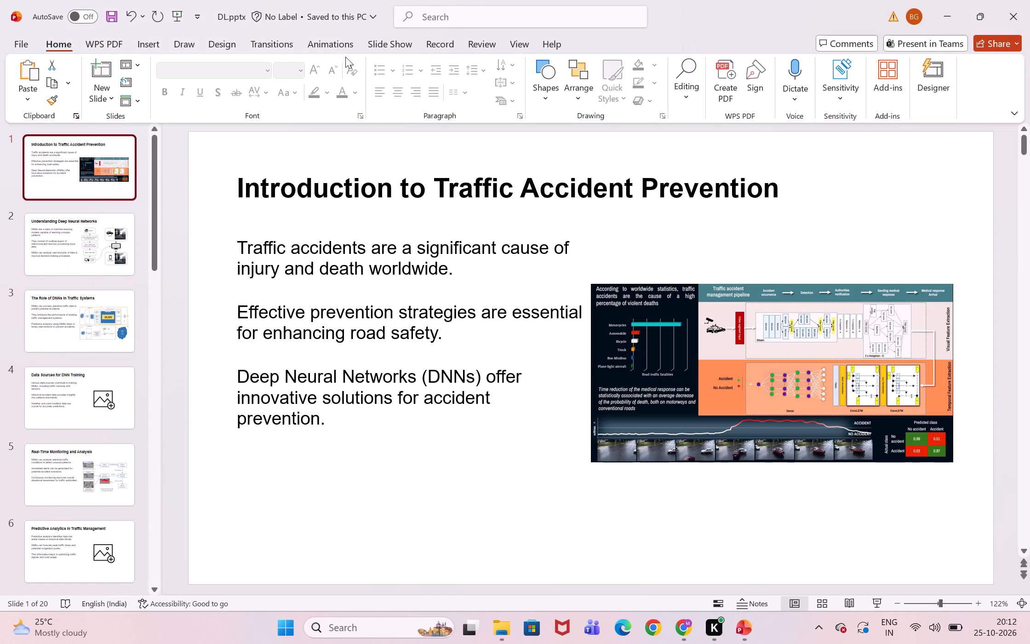
Apply the theme from ARVR.pptx to DL.pptx and dismiss the design suggestions.
click(214, 46)
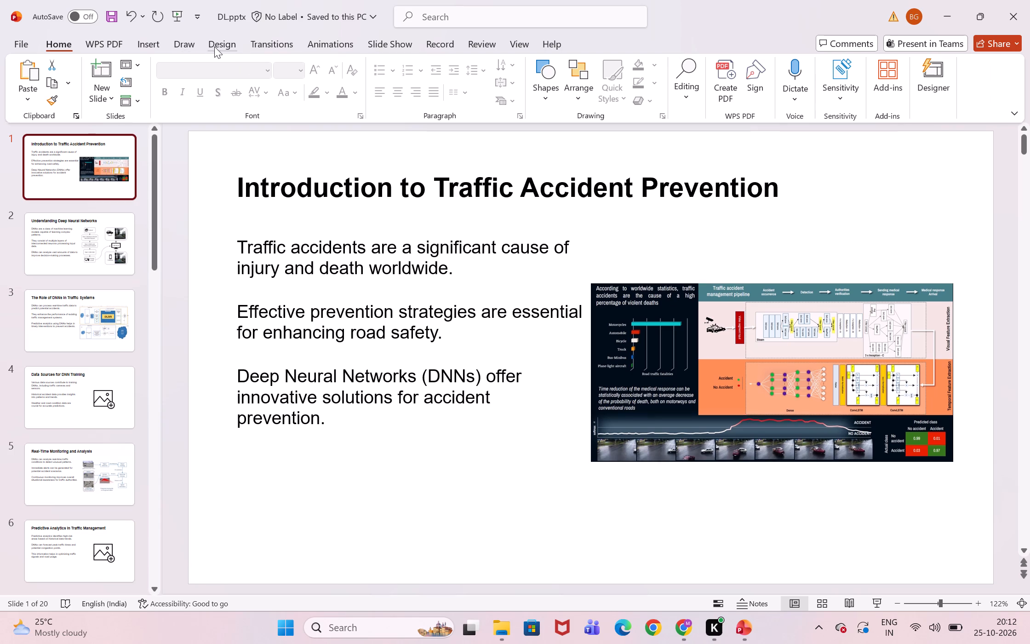
click(672, 85)
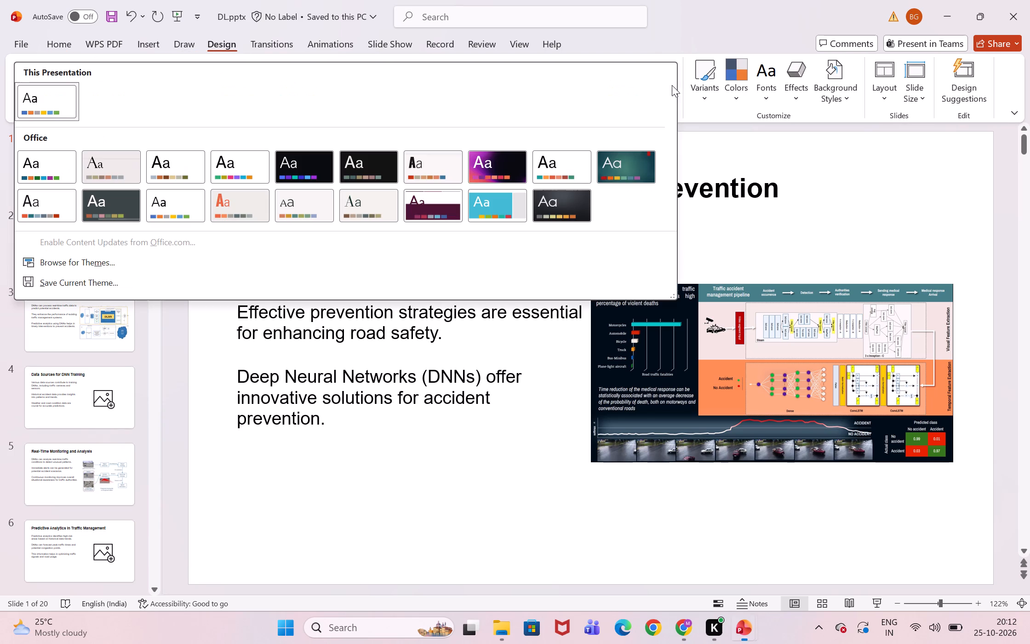
click(117, 258)
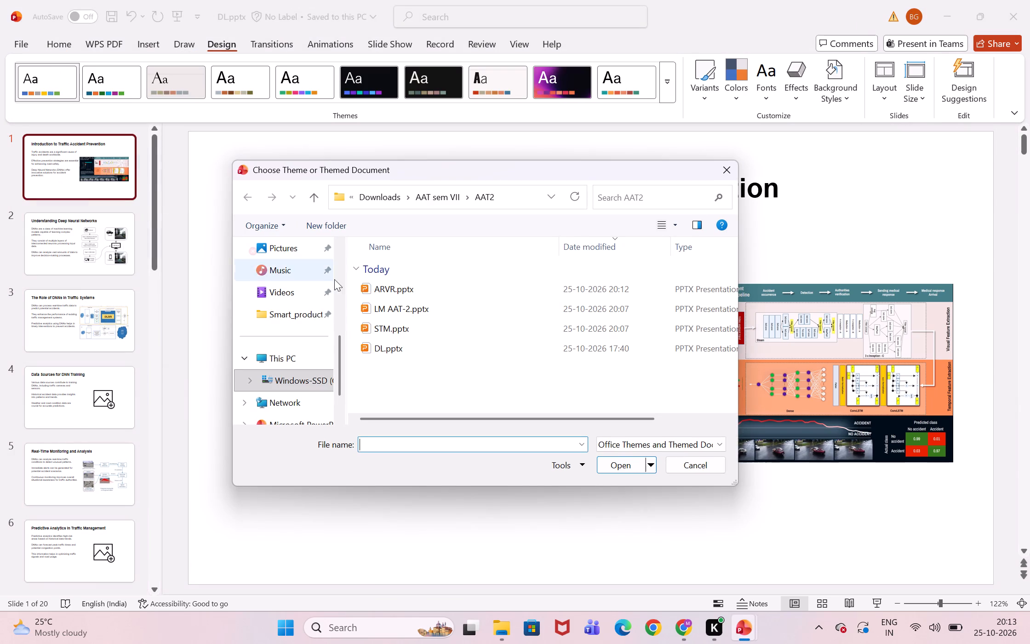
click(389, 288)
click(638, 461)
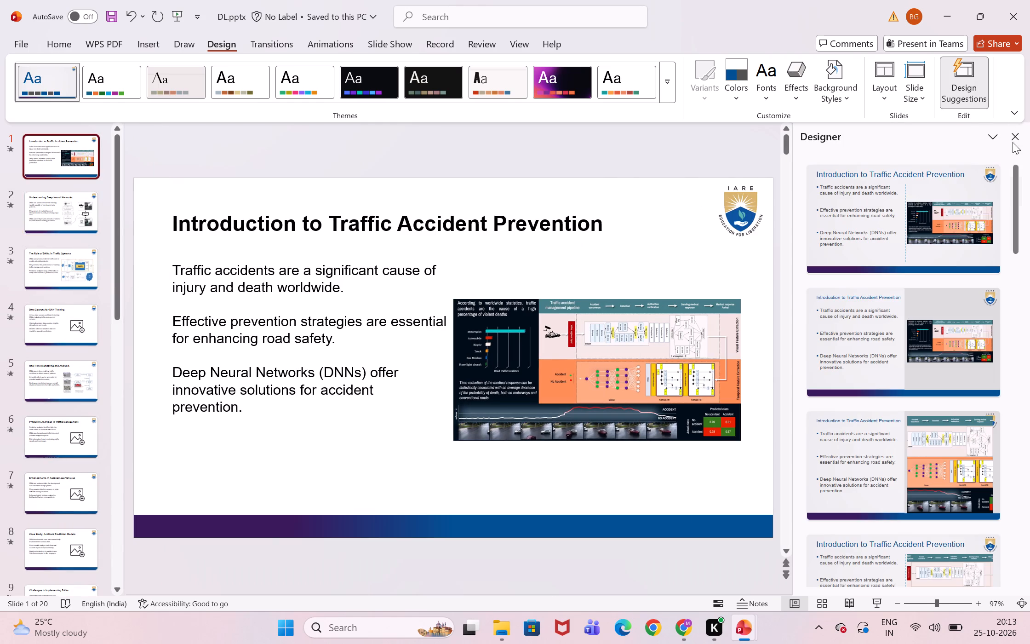
click(1013, 134)
Paste the copied IARE title slide into DL.pptx and move it ahead of the Introduction to Traffic Accident Prevention slide.
key(ctrl+v)
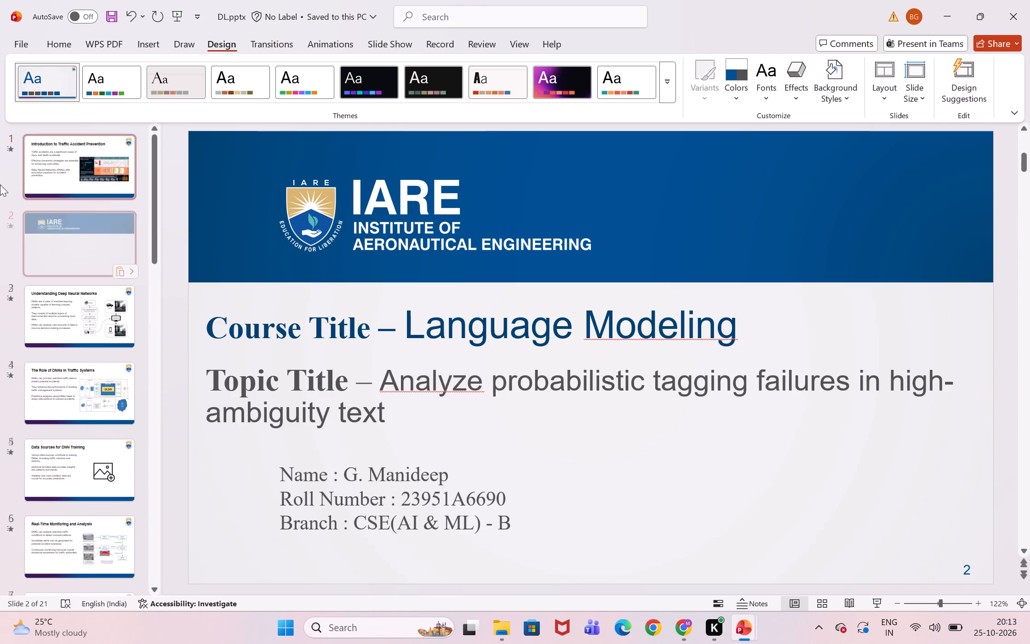
drag(59, 242, 71, 145)
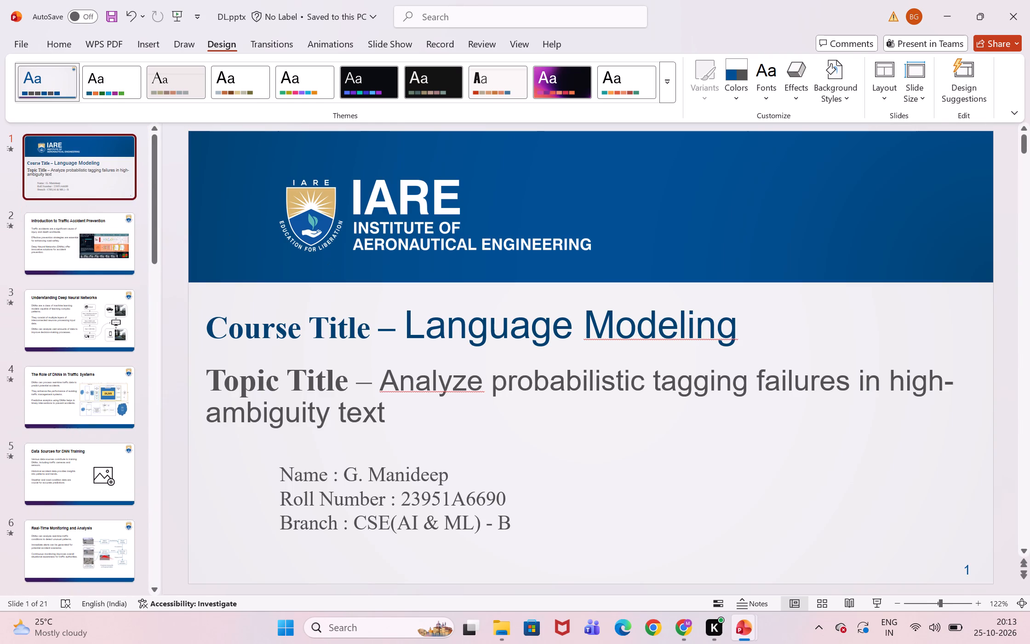
Replace the course title "Language Modeling" on DL.pptx's title slide with "Deep Learning".
click(742, 326)
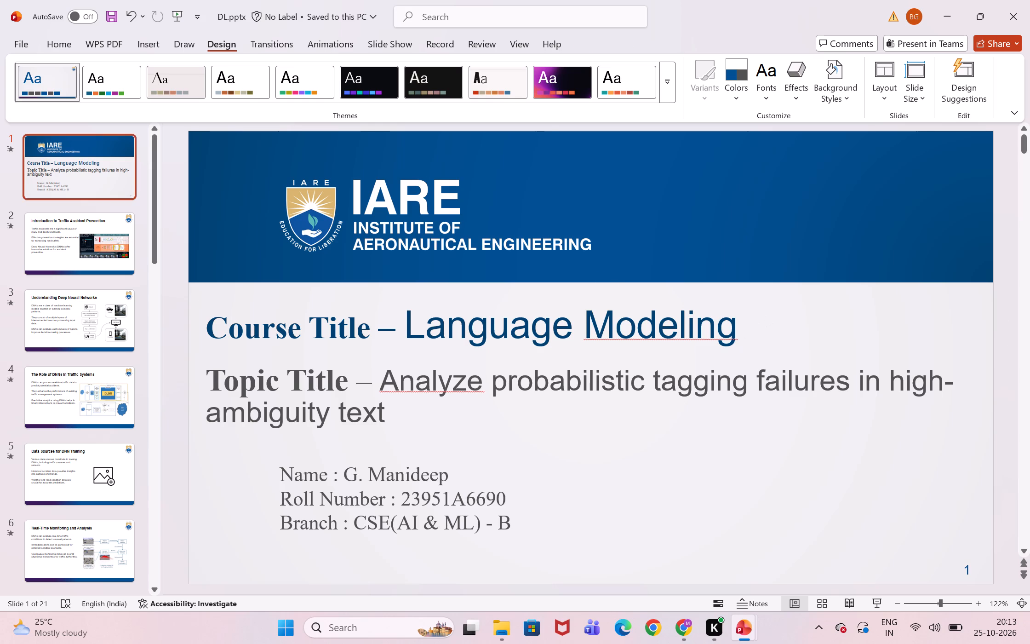
click(735, 340)
key(BackSpace)
key(BackSpace)
key(BackSpace)
key(BackSpace)
key(BackSpace)
key(BackSpace)
key(BackSpace)
key(BackSpace)
key(BackSpace)
key(BackSpace)
key(BackSpace)
key(BackSpace)
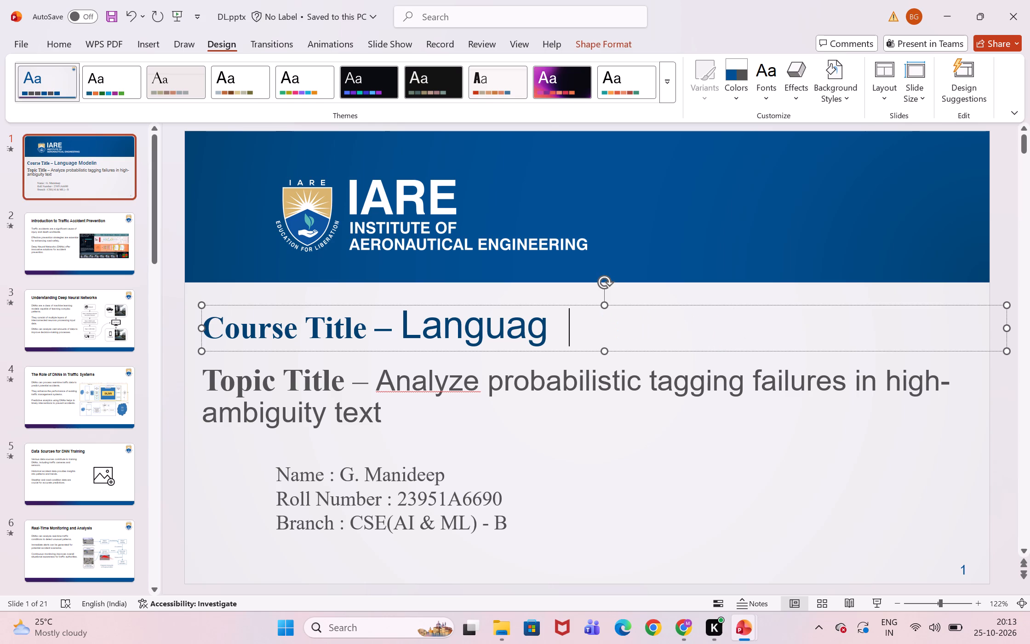
key(BackSpace)
key(BackSpace)
key(BackSpace)
key(BackSpace)
key(BackSpace)
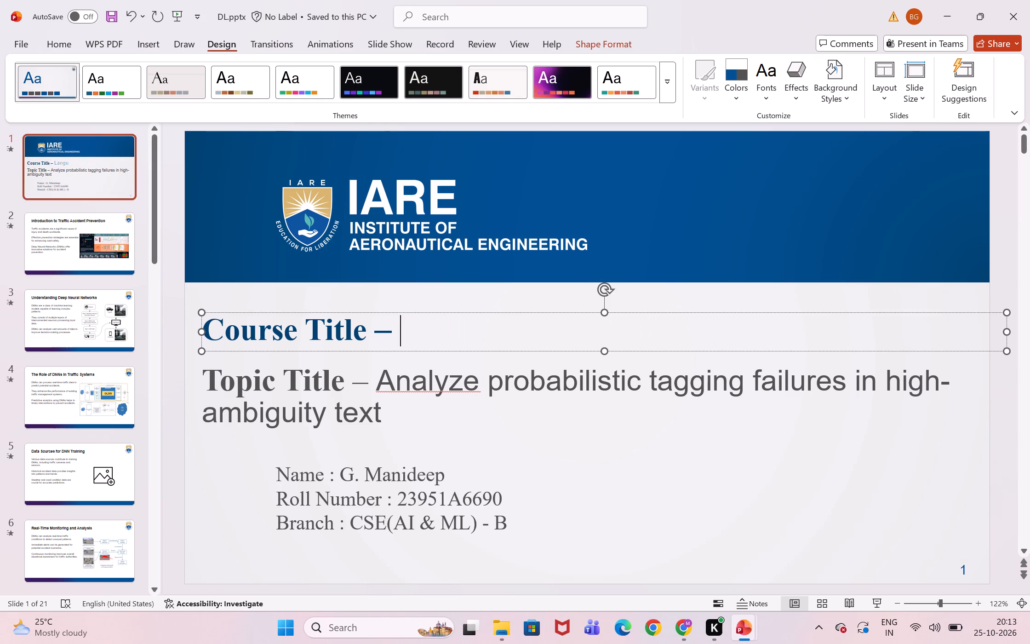
text(Deep La)
key(BackSpace)
text(ean)
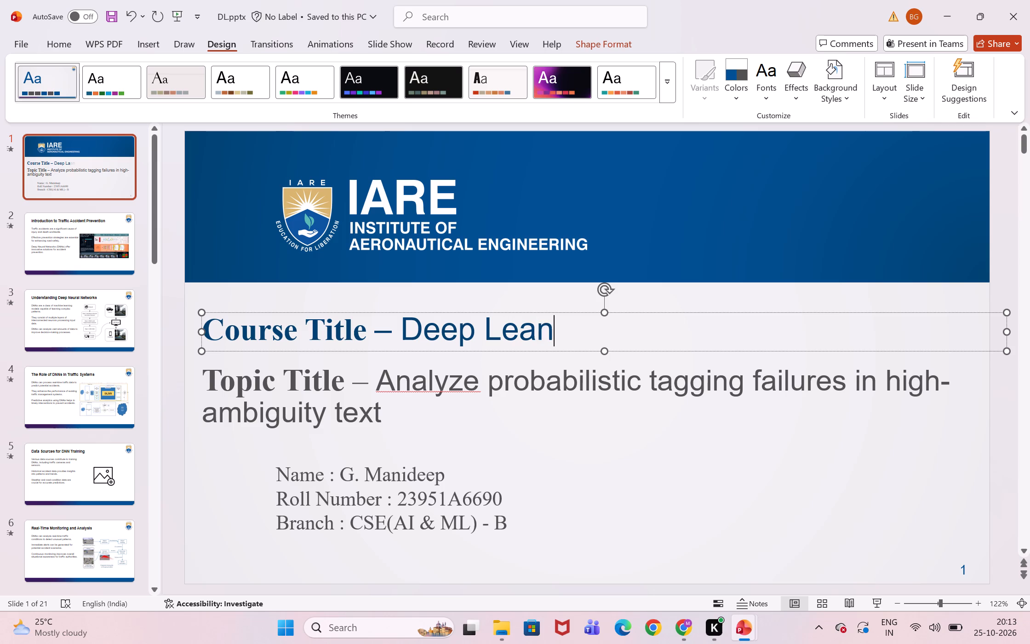
key(BackSpace)
text(rning)
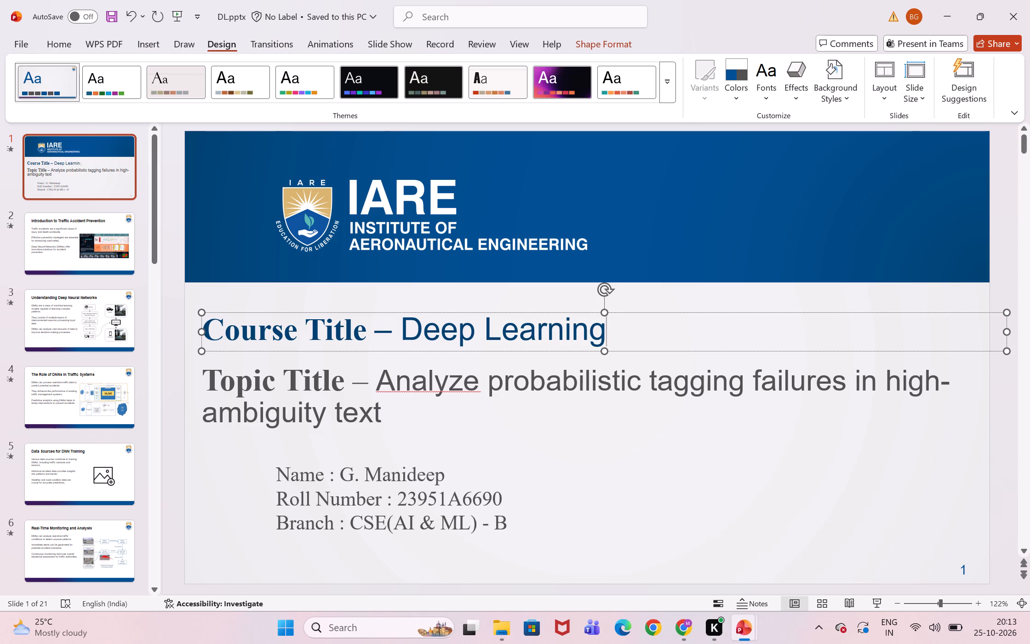
Set the font size of "Deep Learning" in the course title to 26.
key(shift+Left)
key(shift+Left)
key(shift+Left)
key(shift+Left)
key(shift+Left)
key(shift+Left)
key(shift+Left)
key(shift+Left)
key(shift+Left)
key(shift+Left)
key(shift+Left)
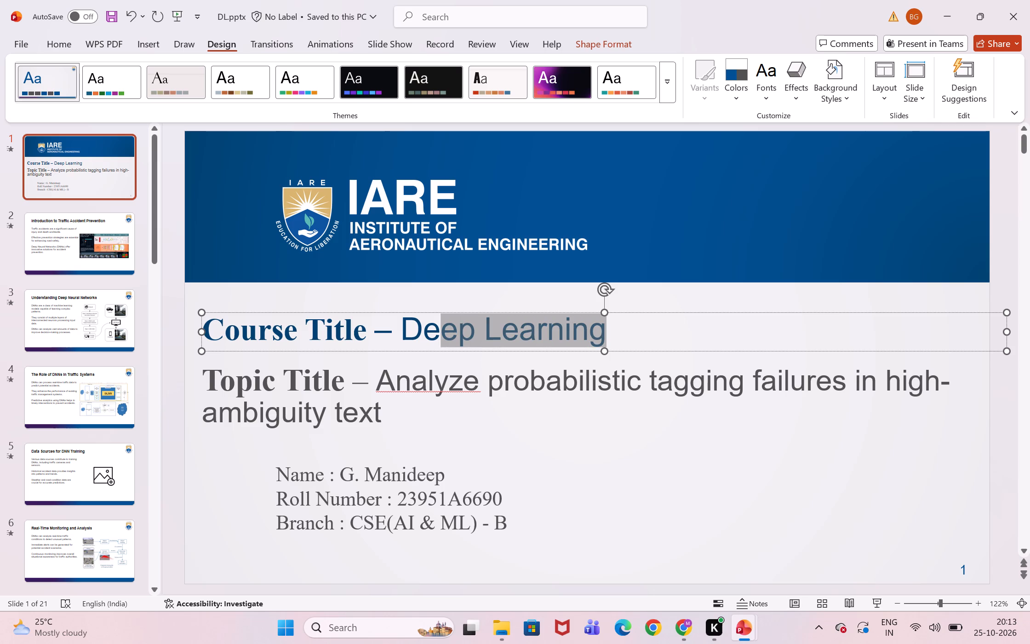
key(shift+Left)
key(shift+Left)
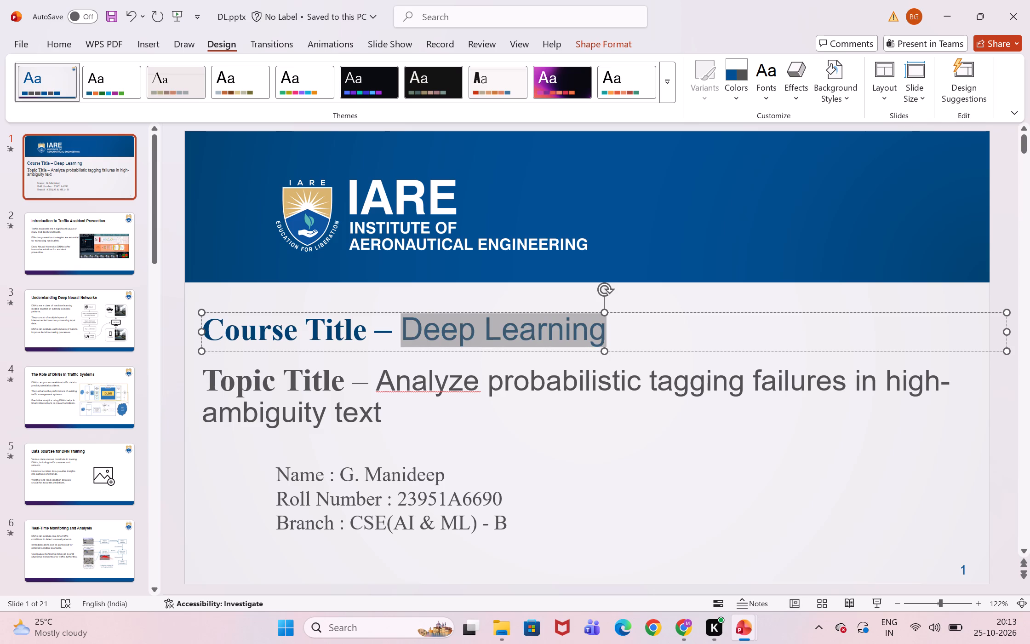
click(74, 41)
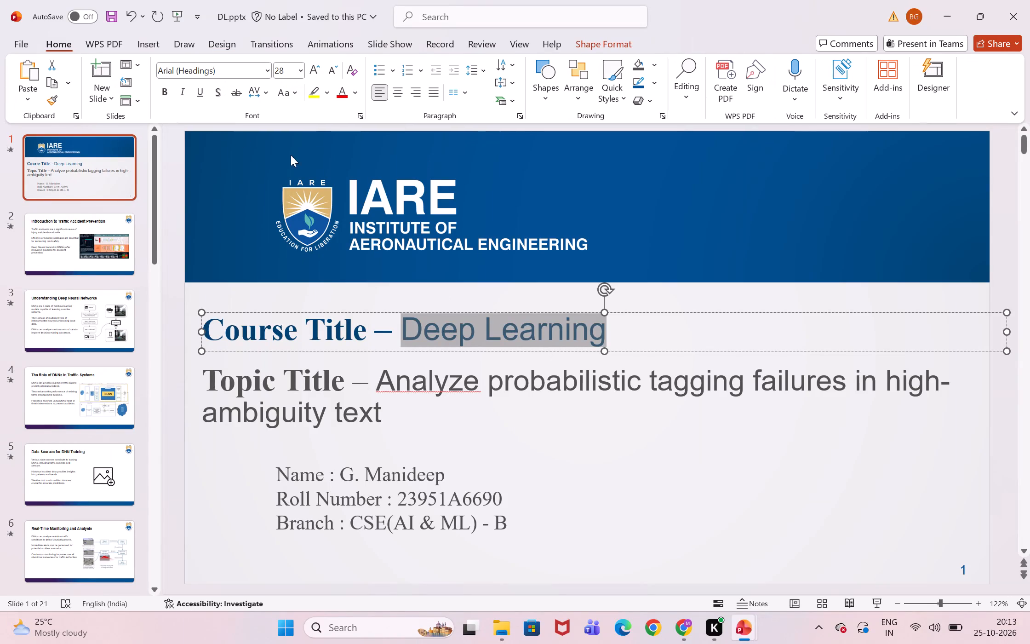
click(290, 69)
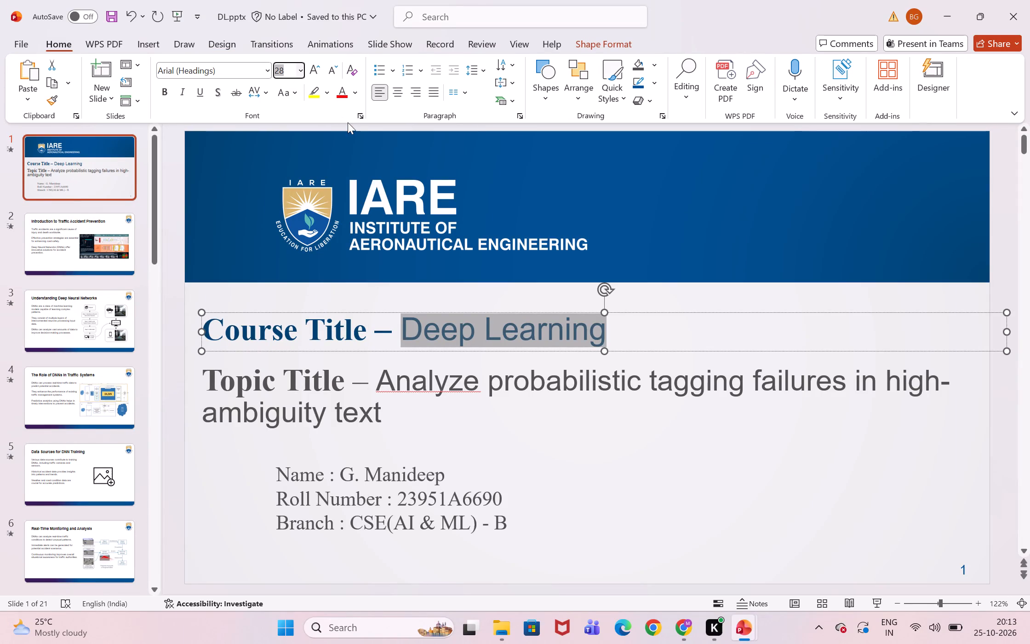
key(2)
key(6)
key(Return)
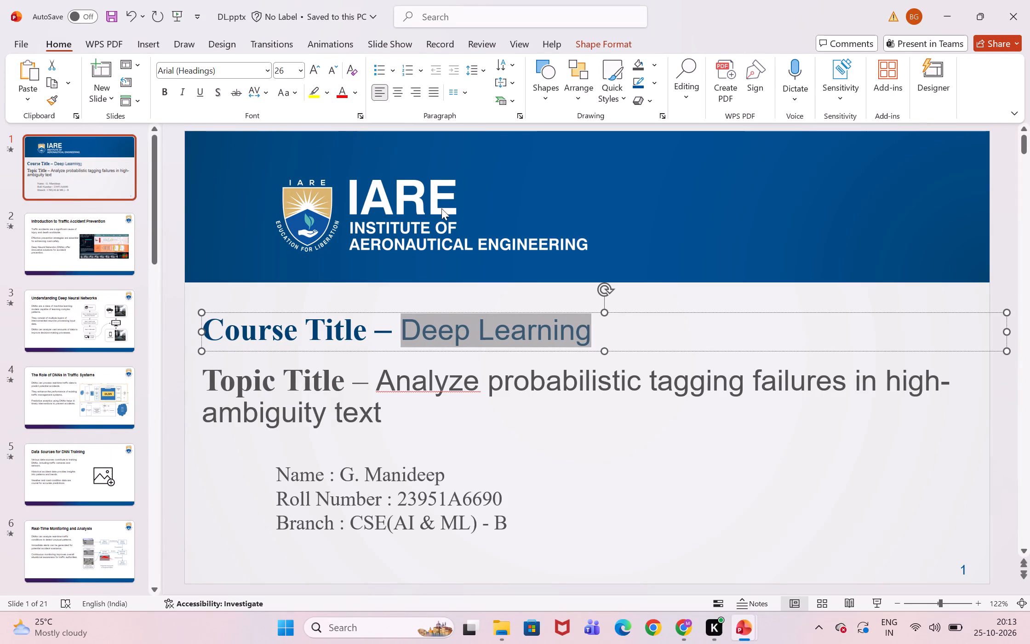
In Chrome, open the AAT-II uploads page of the Samvidha portal and get the assigned question for Deep Learning (ACAD22).
click(692, 631)
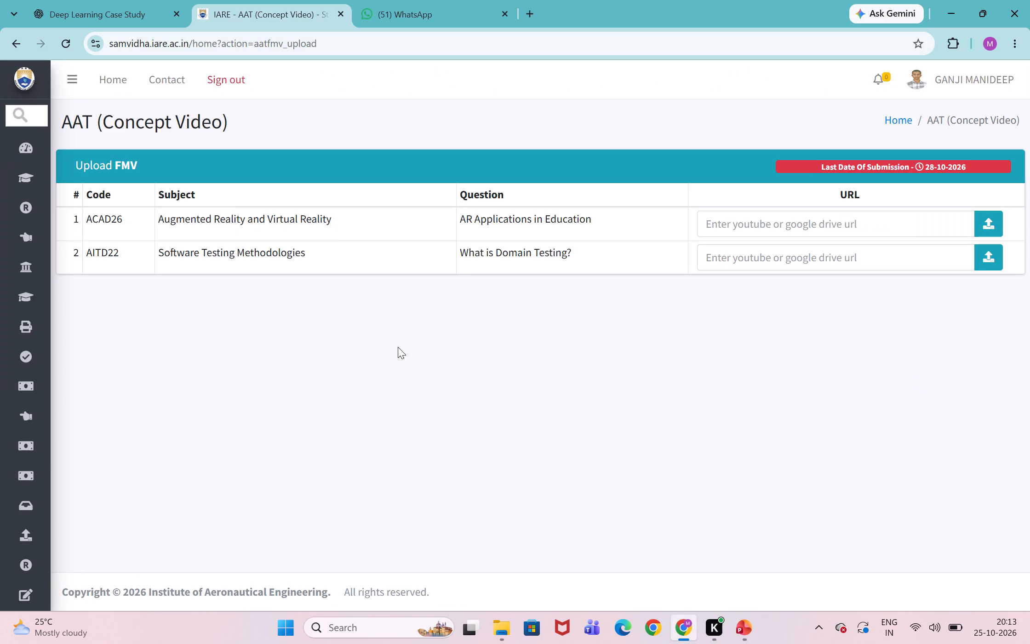
scroll(92, 535, down, 5)
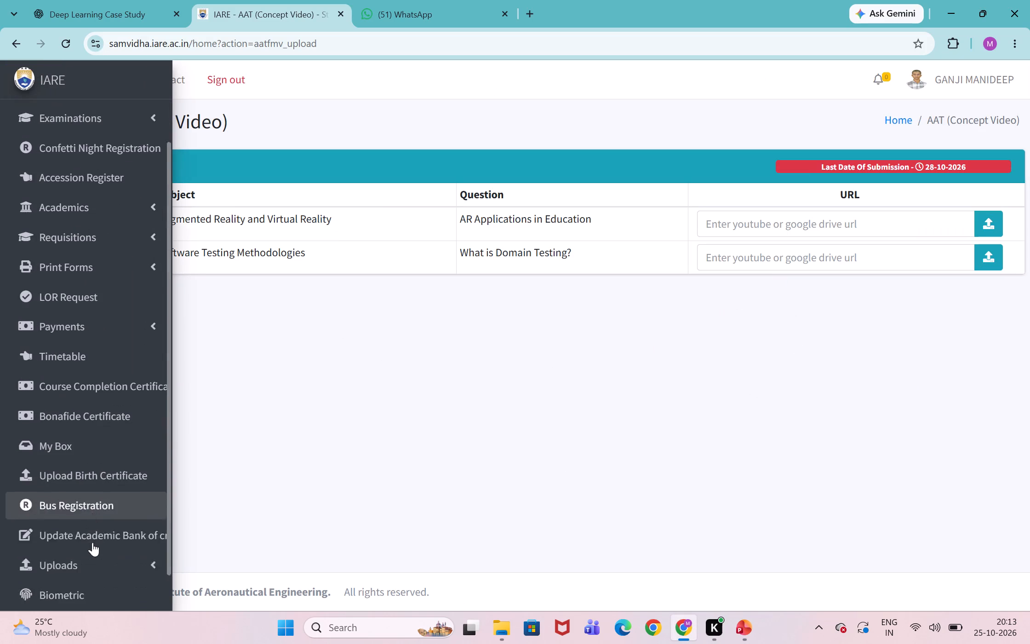
click(98, 547)
scroll(98, 547, down, 4)
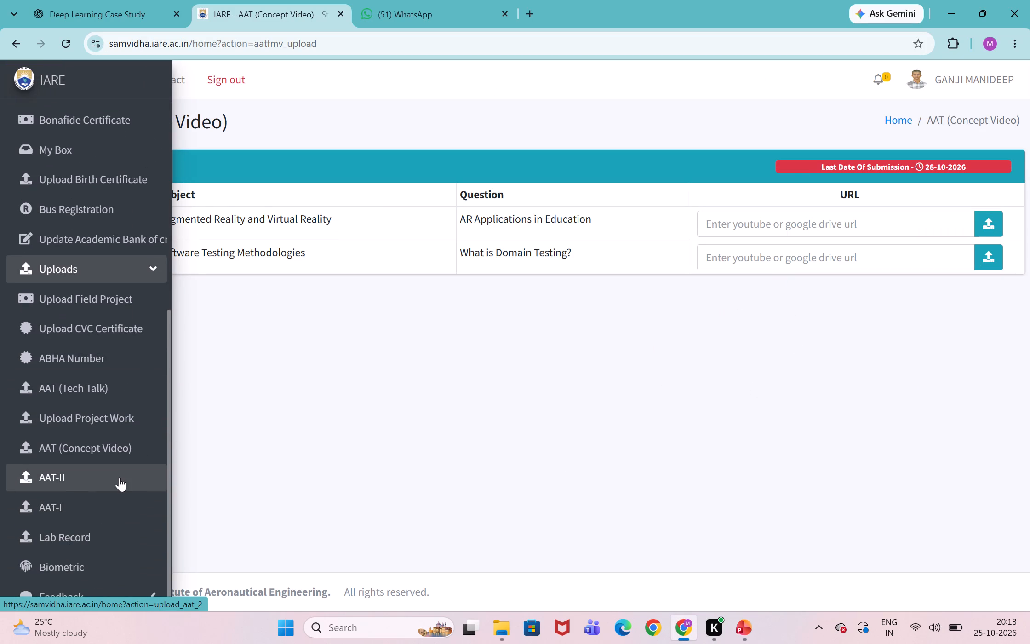
click(125, 472)
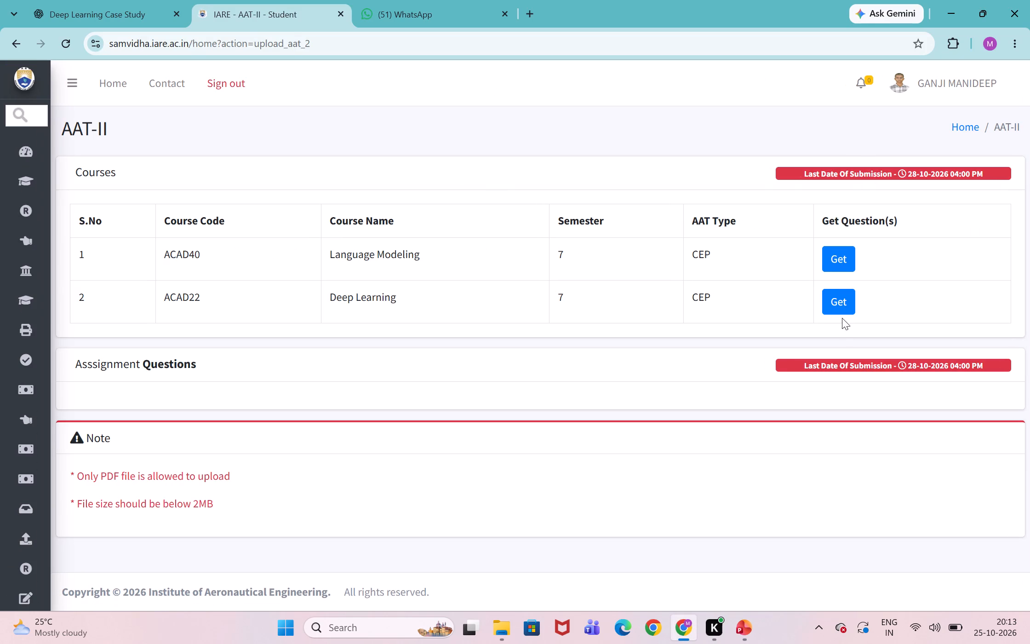
click(840, 312)
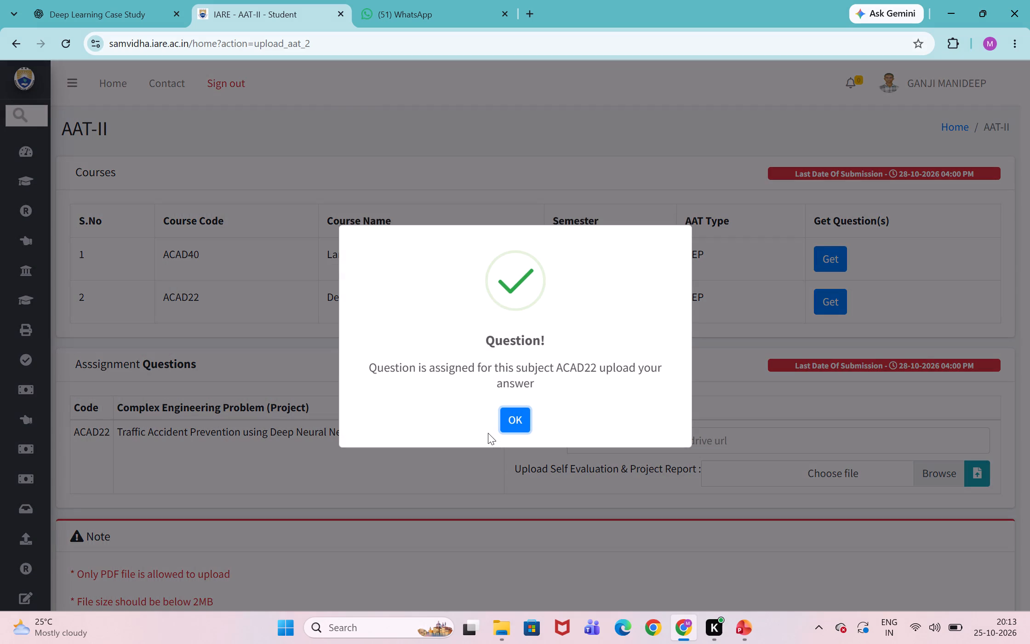
click(540, 411)
click(538, 404)
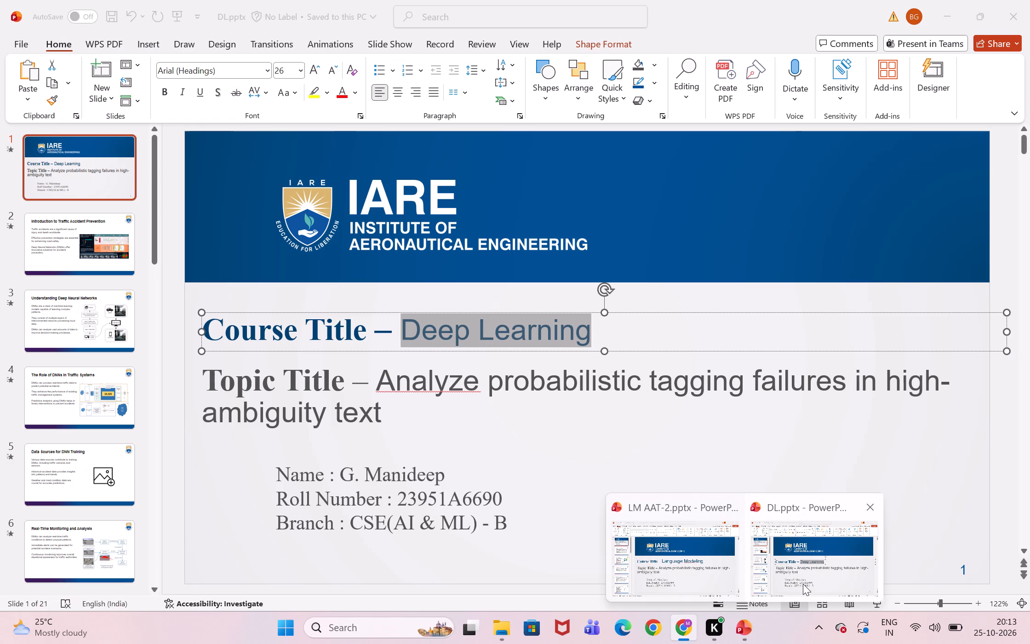
Back in DL.pptx, replace the topic title text on the title slide with "Traffic accident prediction using".
click(803, 584)
click(391, 420)
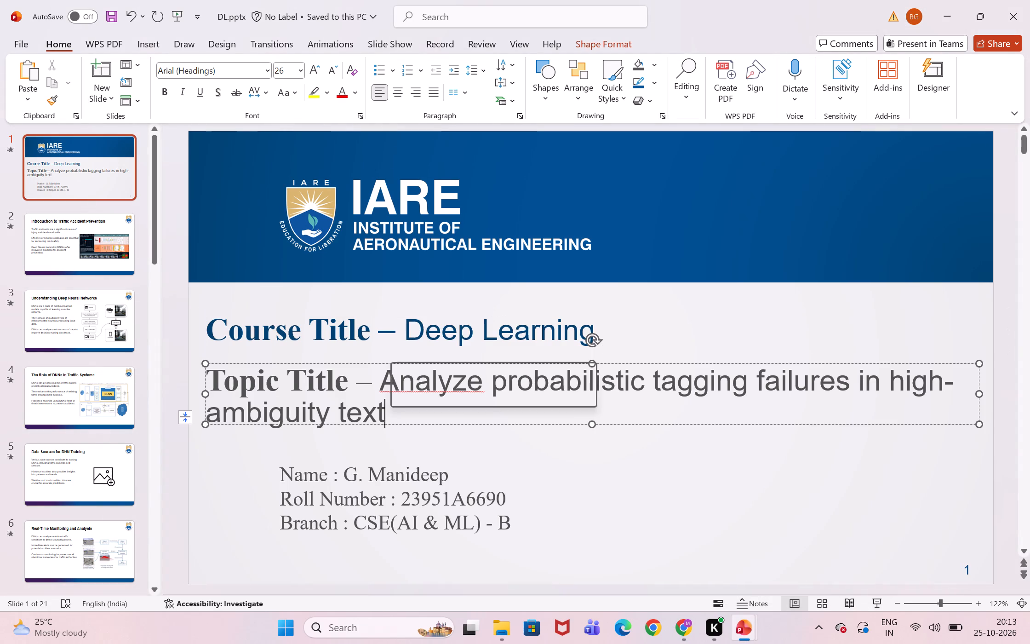
key(BackSpace)
key(BackSpace)
key(BackSpace)
key(BackSpace)
key(BackSpace)
key(BackSpace)
key(BackSpace)
key(BackSpace)
key(BackSpace)
key(BackSpace)
key(BackSpace)
key(BackSpace)
key(BackSpace)
key(BackSpace)
key(BackSpace)
key(BackSpace)
key(BackSpace)
key(BackSpace)
key(BackSpace)
key(BackSpace)
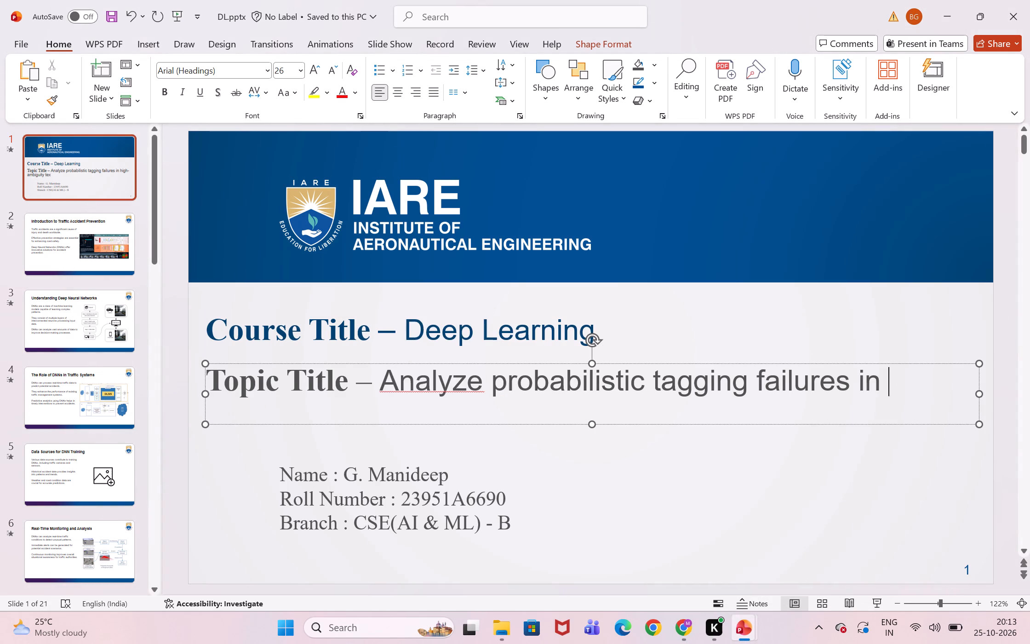
key(BackSpace)
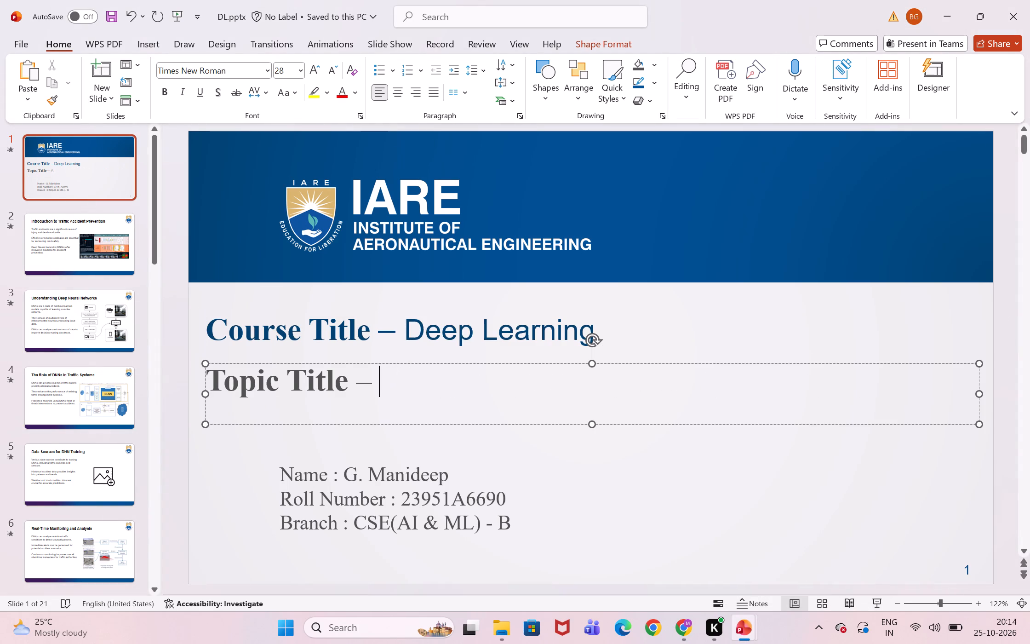
key(shift+t)
text(raff)
text(ic)
key(space)
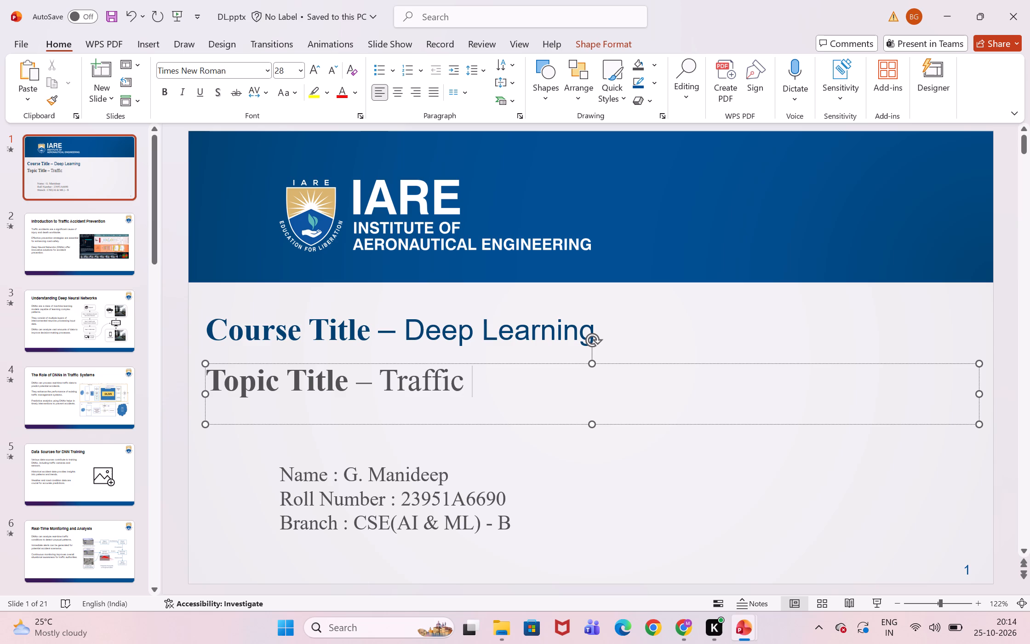
key(a)
text(ccident prediction using)
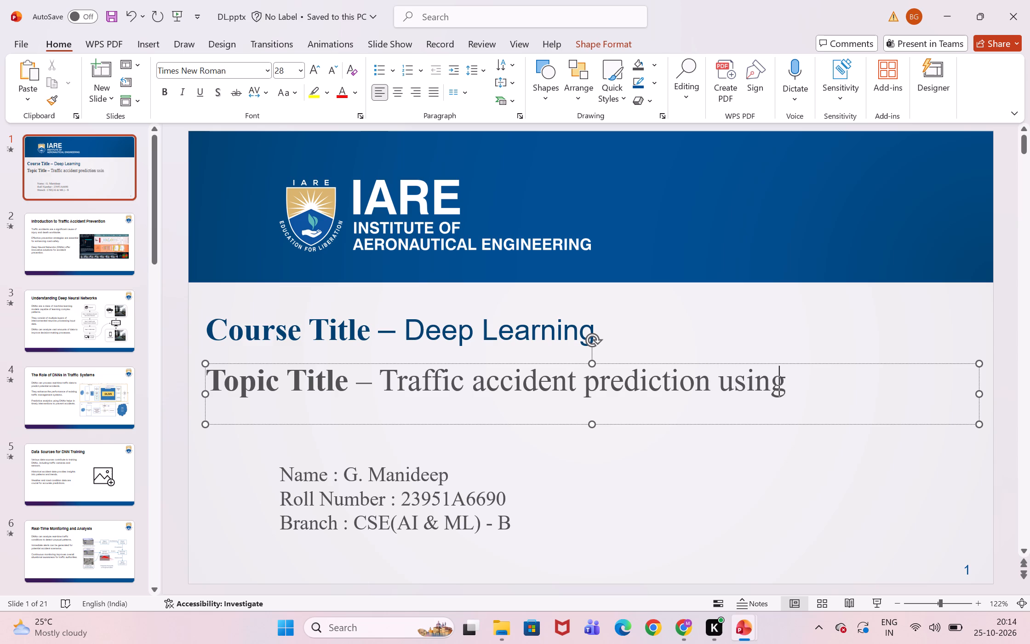
key(space)
Check the topic wording on the AAT-II portal page and change "prediction" to "Prevention" in DL.pptx's topic title.
click(686, 623)
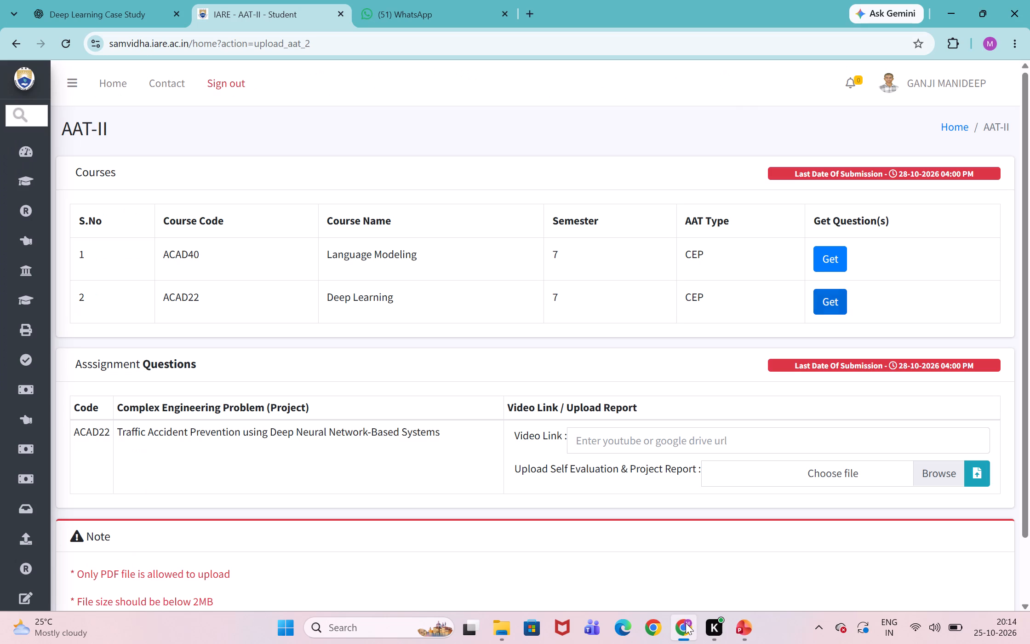
click(686, 623)
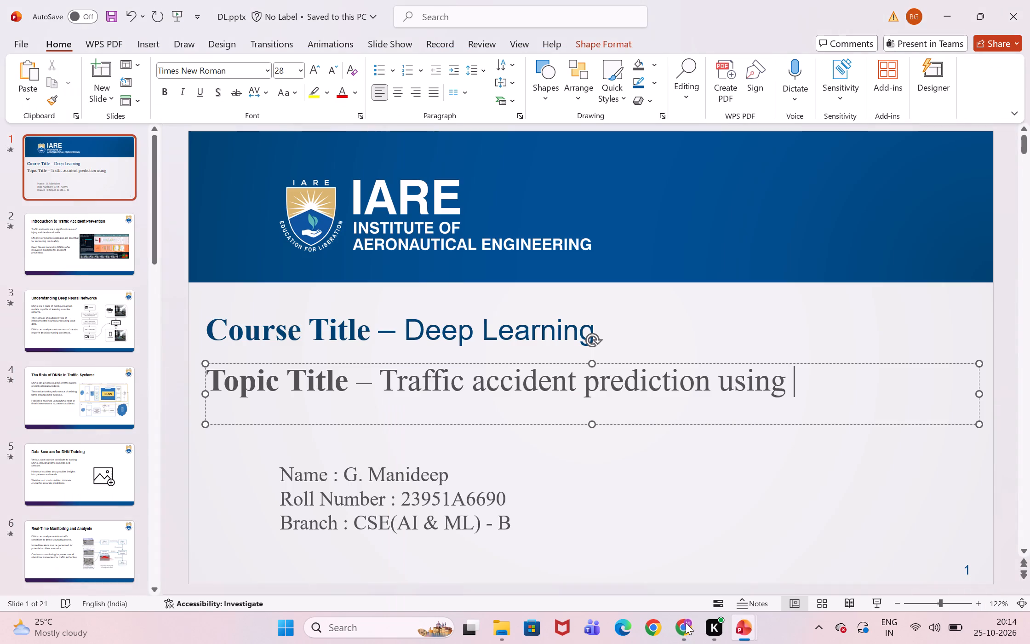
click(686, 623)
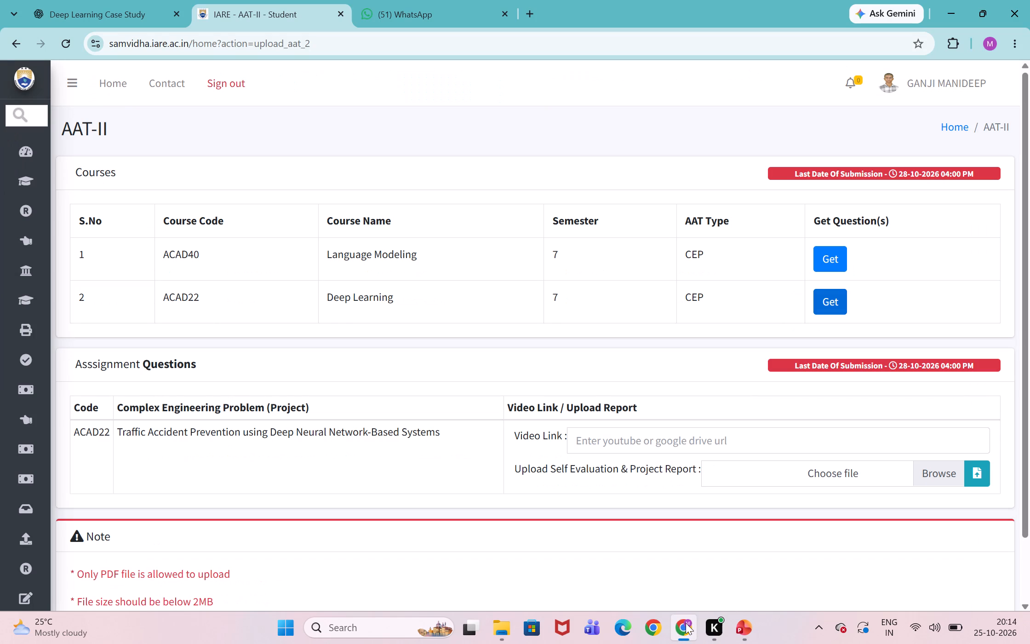
click(686, 623)
key(Left)
key(Left)
key(Left)
key(Left)
key(Left)
key(Left)
key(Left)
key(Left)
key(Left)
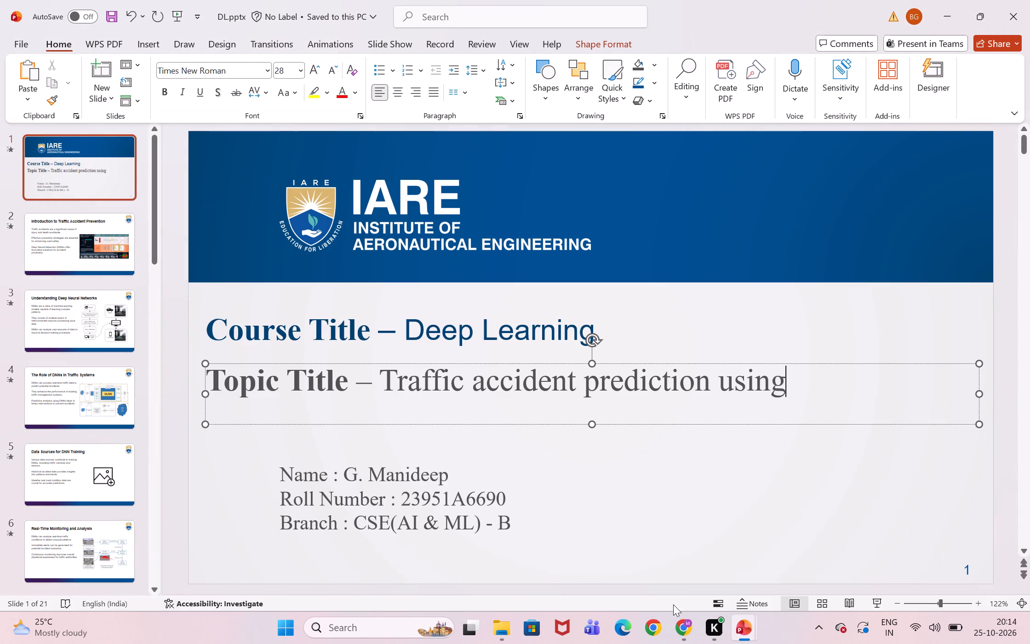
key(Left)
key(Left)
key(BackSpace)
key(BackSpace)
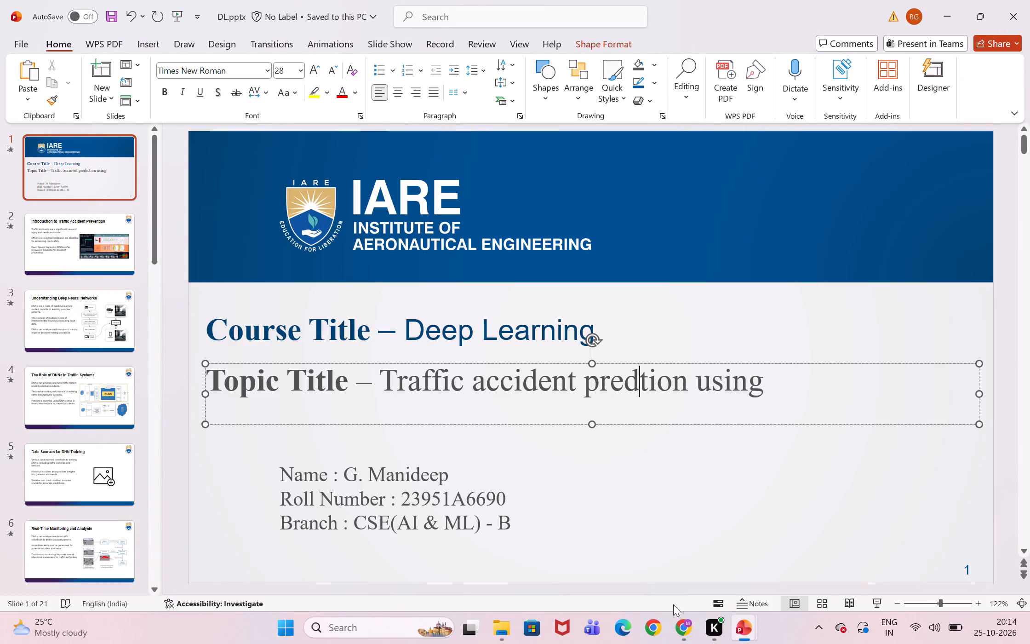
key(BackSpace)
text(ve)
key(Left)
key(Left)
key(Left)
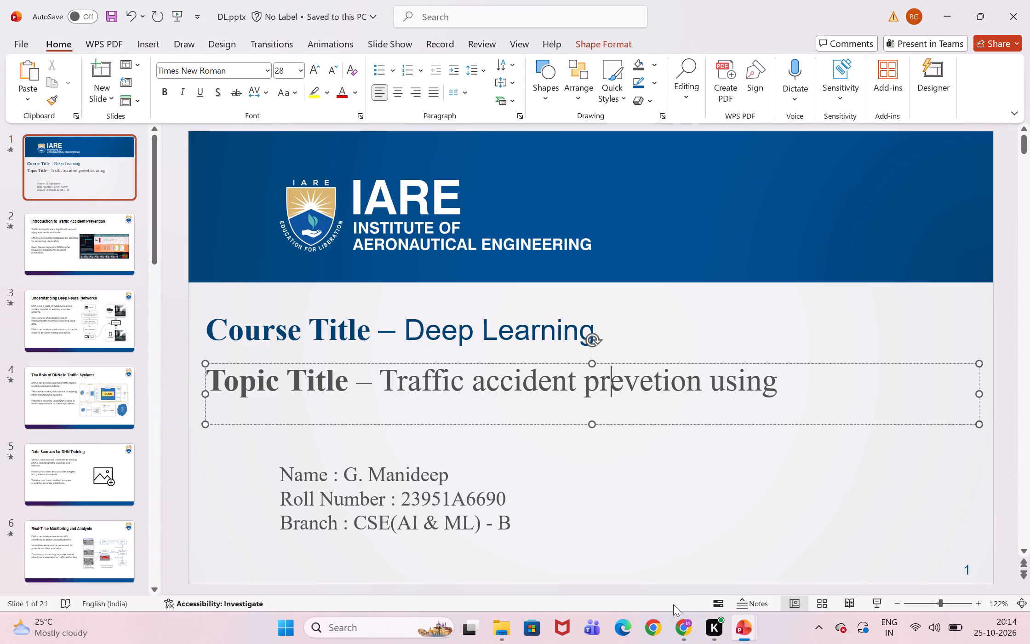
key(Left)
key(Right)
key(Right)
key(Right)
key(Right)
key(v)
key(Left)
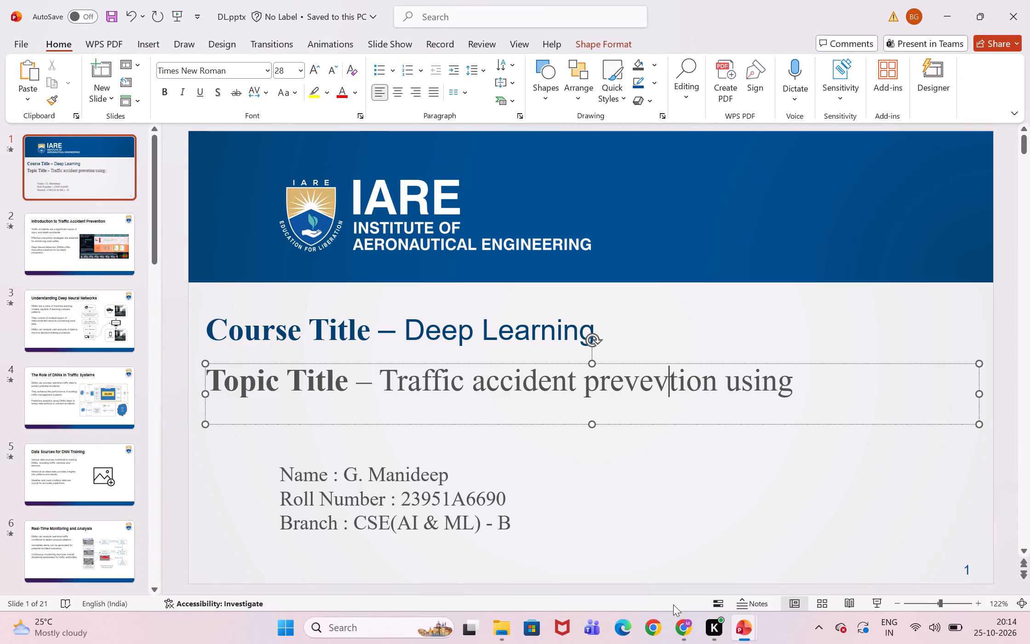
key(Right)
key(BackSpace)
key(n)
key(Left)
key(Left)
key(Left)
key(Left)
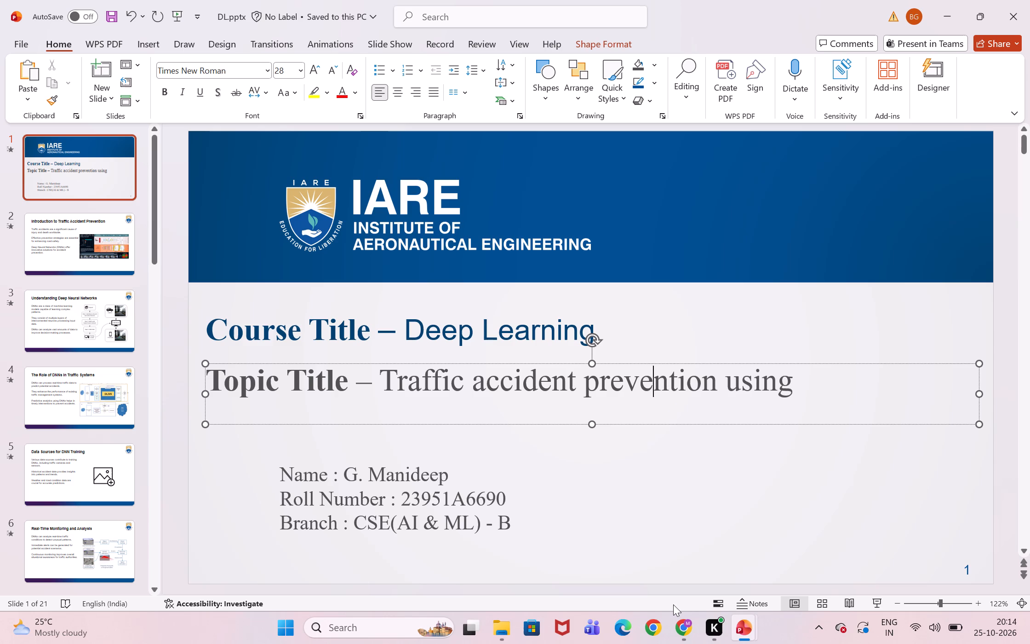
key(Left)
key(BackSpace)
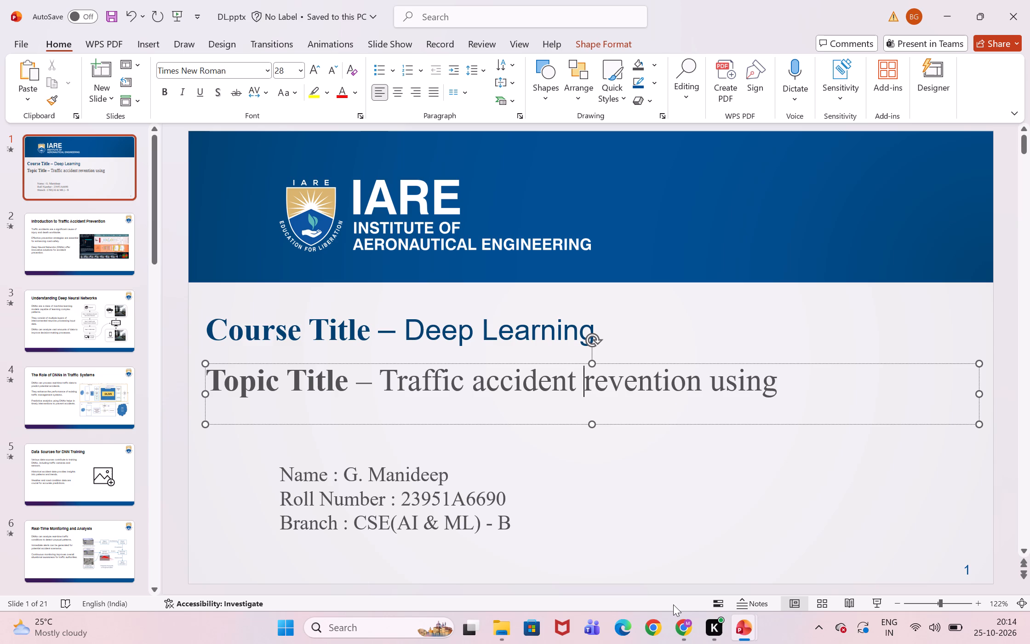
key(shift+p)
Capitalise "accident" as "Accident" in the topic title.
key(Left)
key(Left)
key(Left)
key(Left)
key(Left)
key(Left)
key(Left)
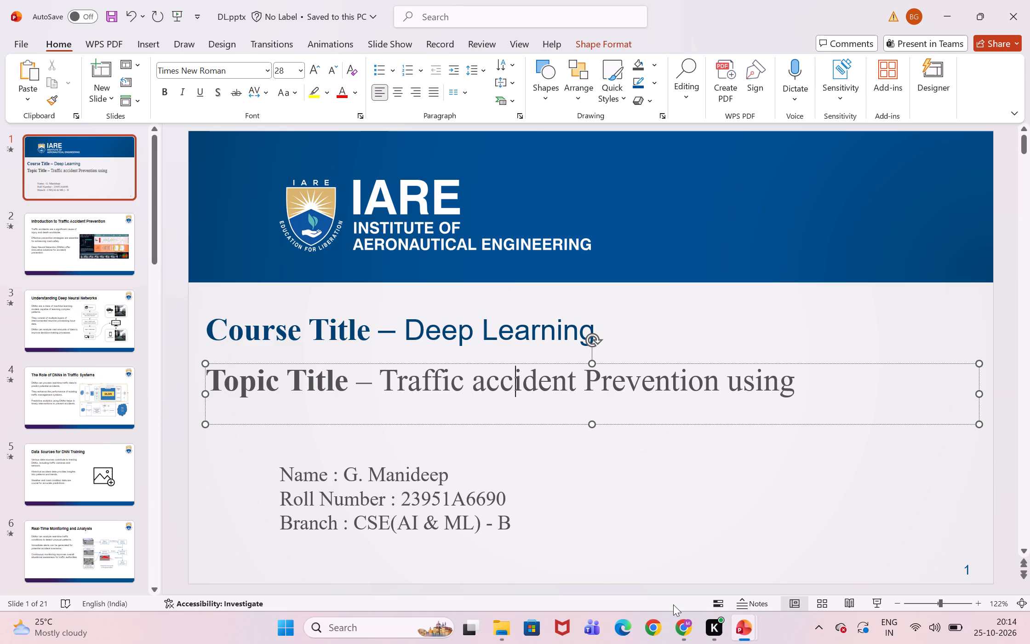
key(Left)
key(Left)
key(BackSpace)
key(shift+a)
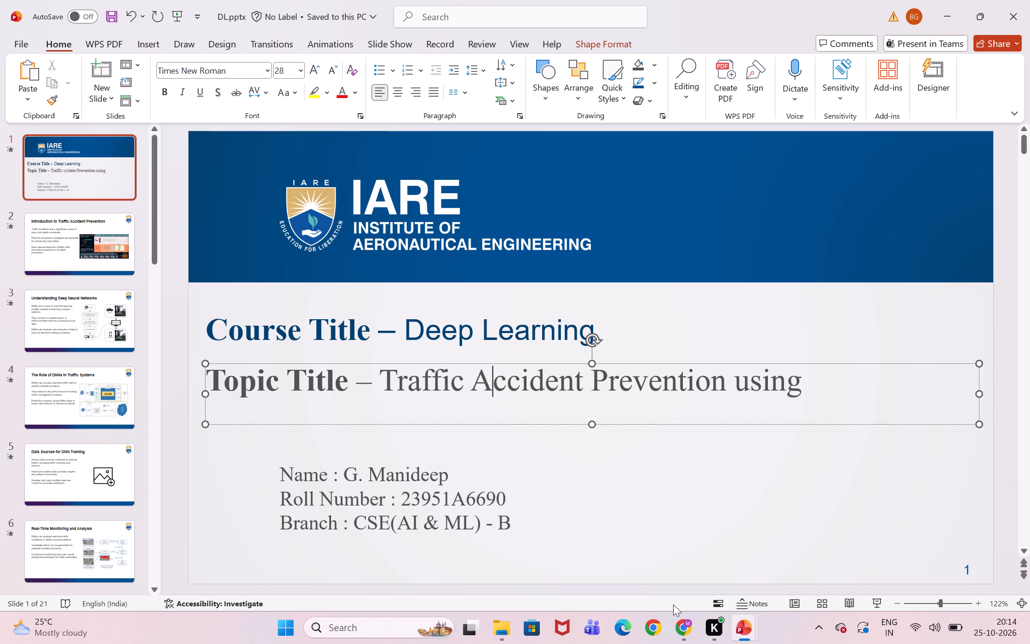
Add "Deep Neural Network" to the end of the topic title, checking the wording against the AAT-II portal question.
key(Right)
key(Right)
key(Right)
key(Right)
key(Right)
key(Right)
key(Right)
key(Right)
key(Right)
key(Right)
key(Right)
key(Right)
key(Right)
key(Right)
key(Right)
key(Right)
key(Right)
key(Right)
key(Right)
key(Right)
key(Right)
key(Right)
key(Right)
key(Right)
click(683, 624)
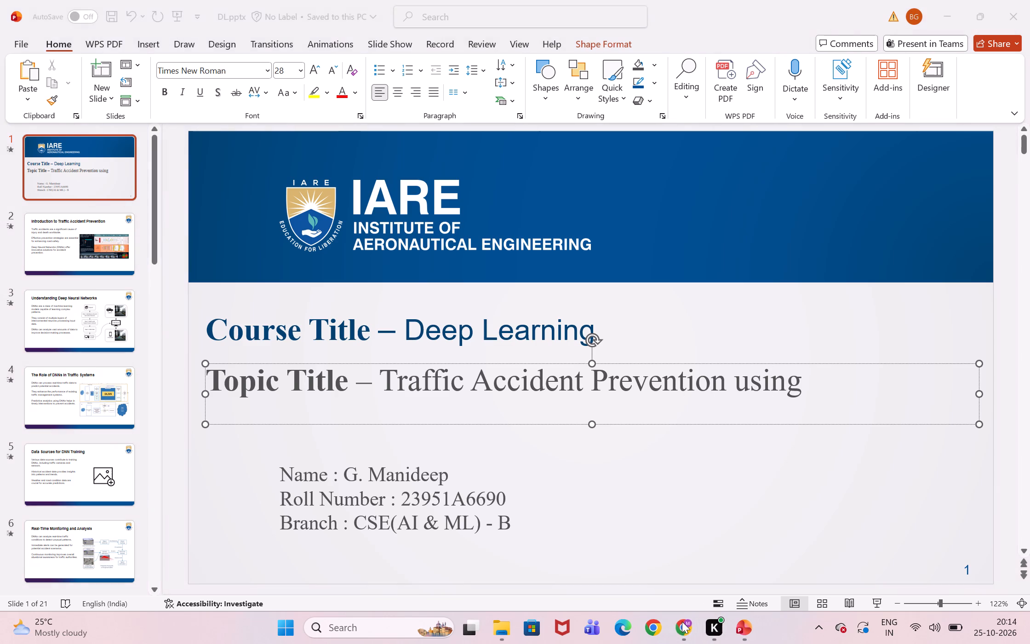
click(682, 621)
click(682, 621)
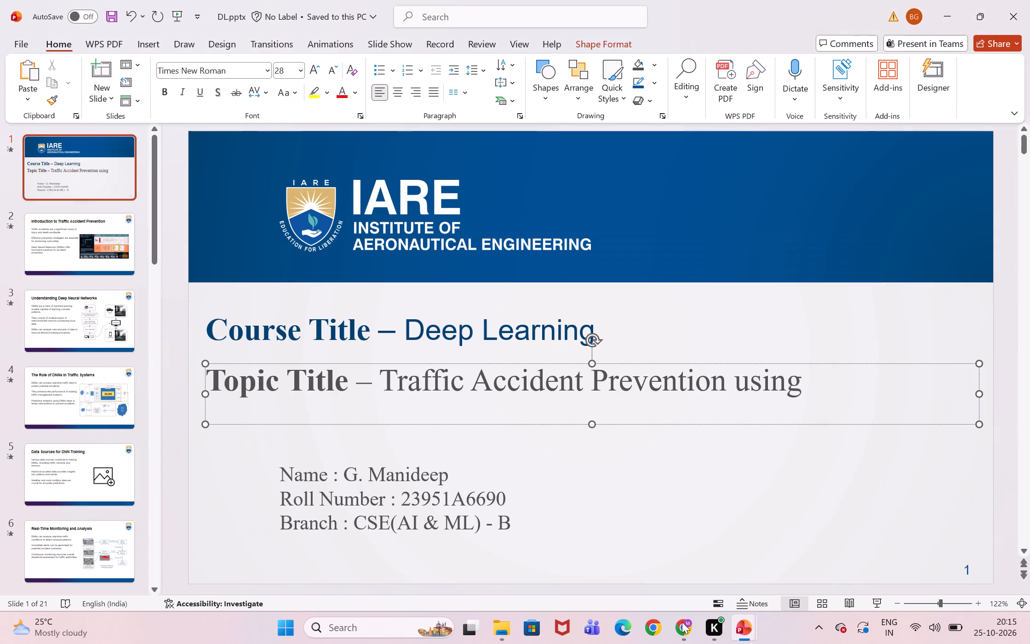
click(682, 622)
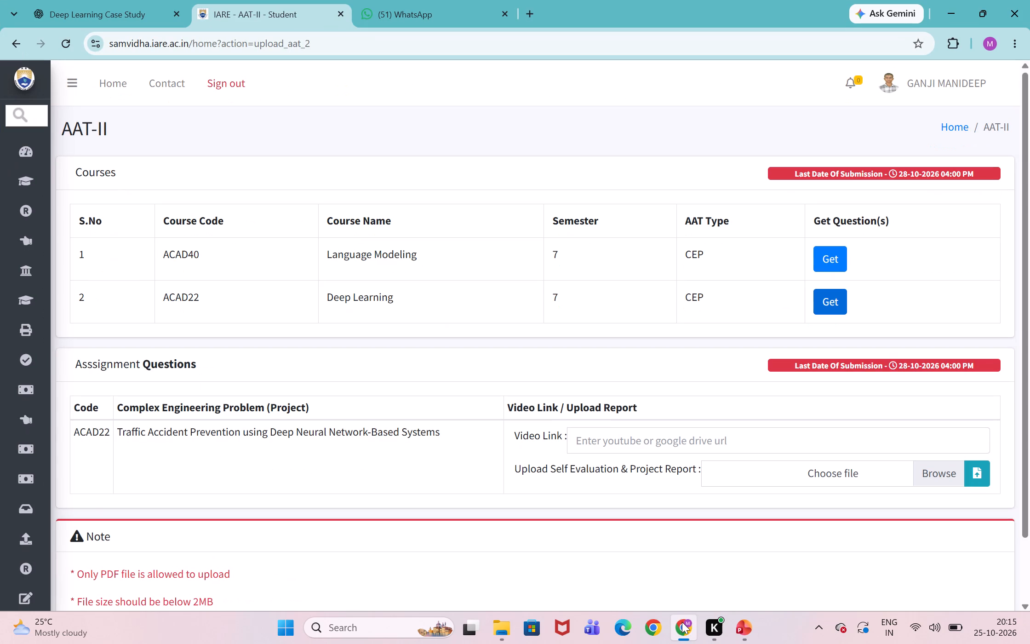
click(682, 622)
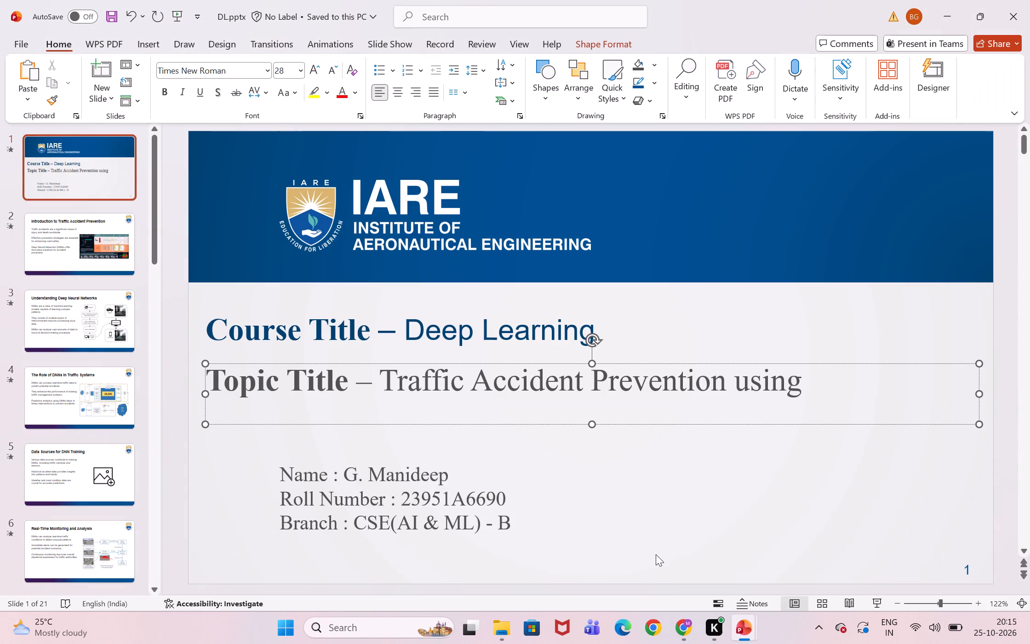
text(Deep Neural)
key(space)
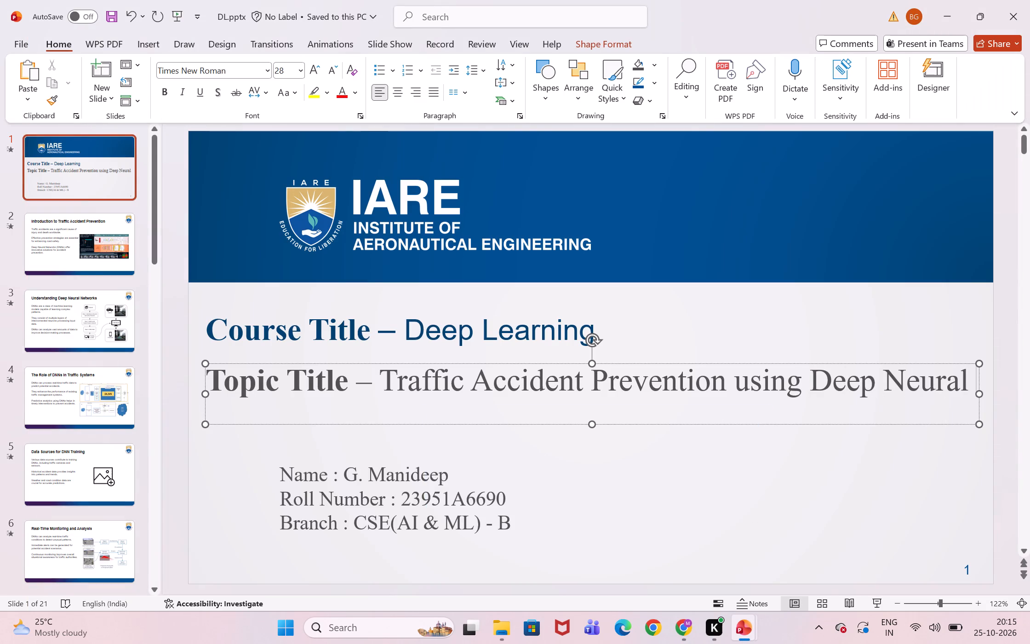
click(696, 631)
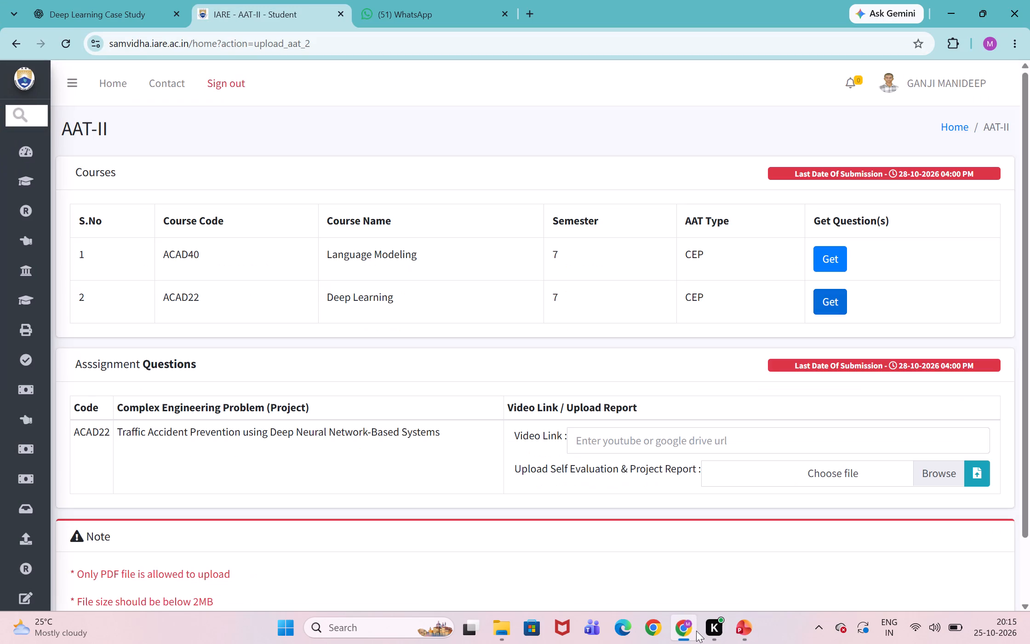
click(696, 631)
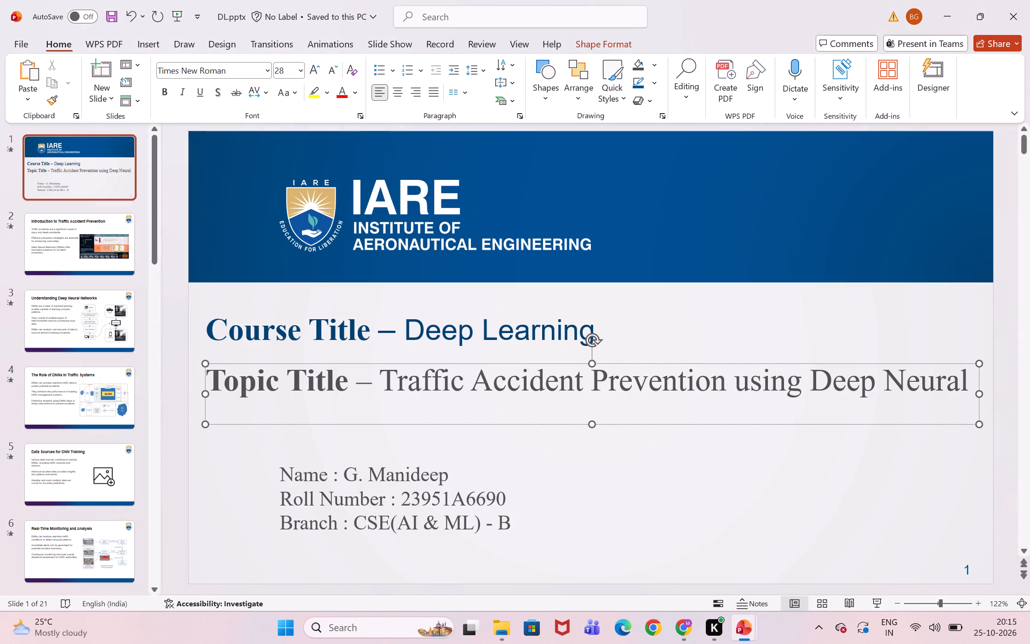
key(shift+n)
text(etwork)
Indent the topic title's second line, "Network", by two tab stops.
key(Left)
key(Left)
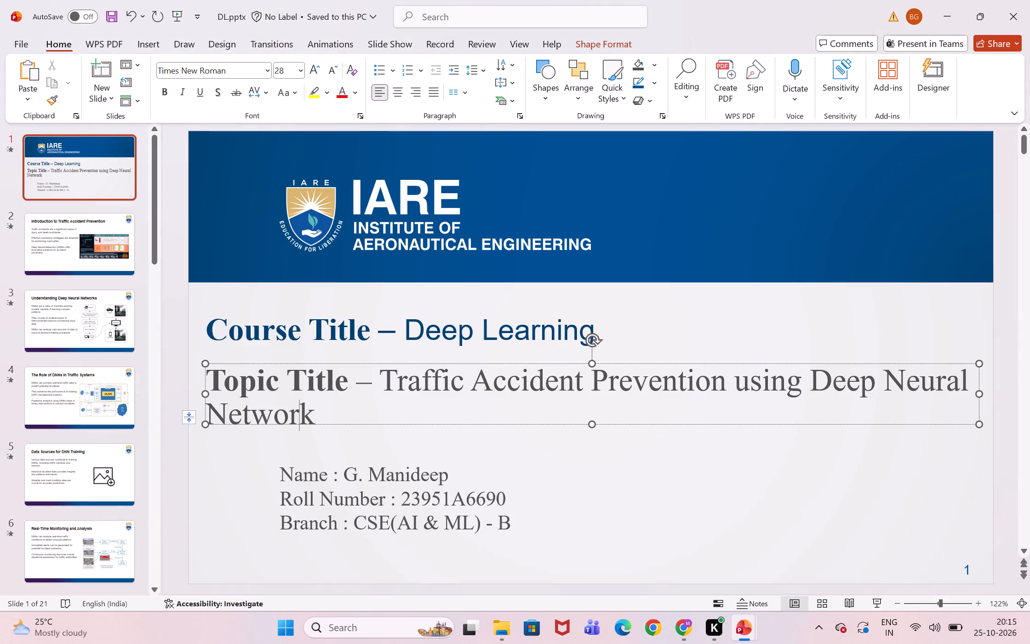
key(Left)
key(Left)
key(Left)
key(Left)
key(Left)
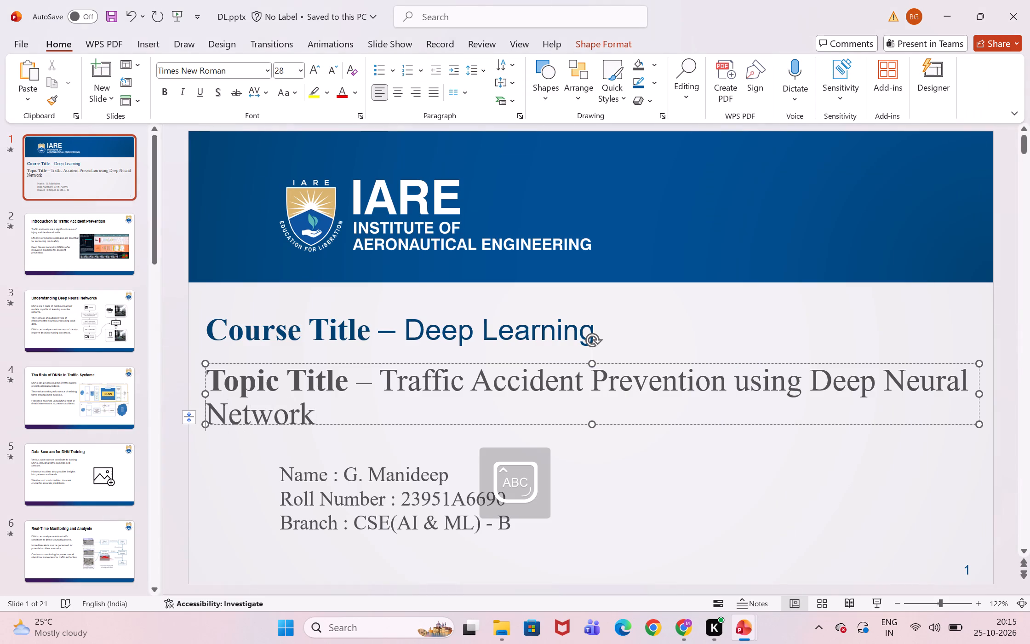
key(Tab)
key(Tab)
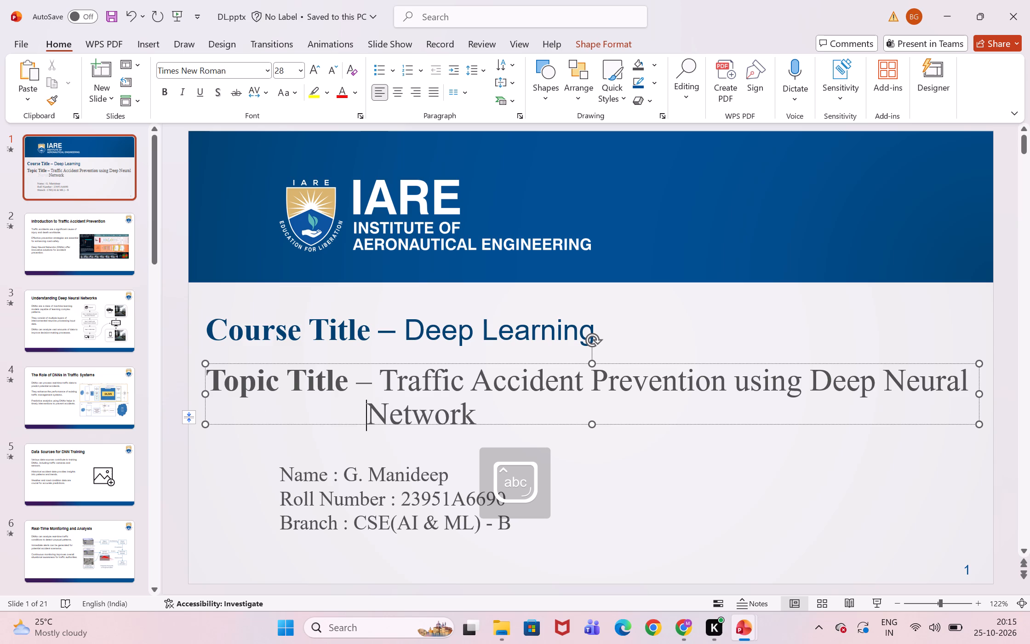
Add "– Based Systems" after "Network" at the end of the topic title on DL.pptx's title slide.
key(Right)
key(Right)
key(Right)
key(Right)
key(Right)
key(Right)
key(Right)
key(space)
key(space)
key(BackSpace)
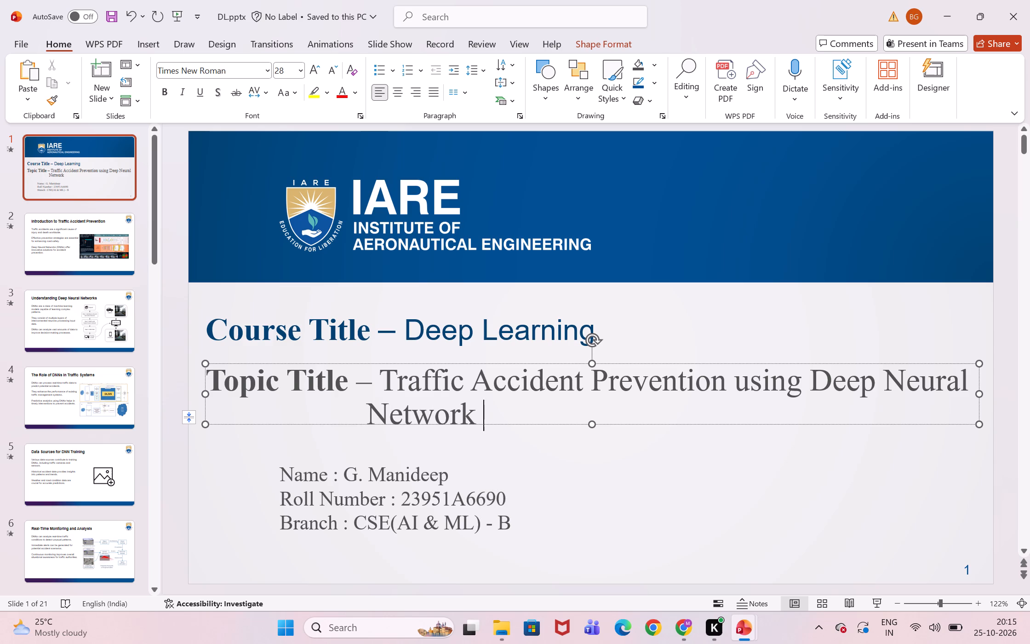
text(- Based Systems)
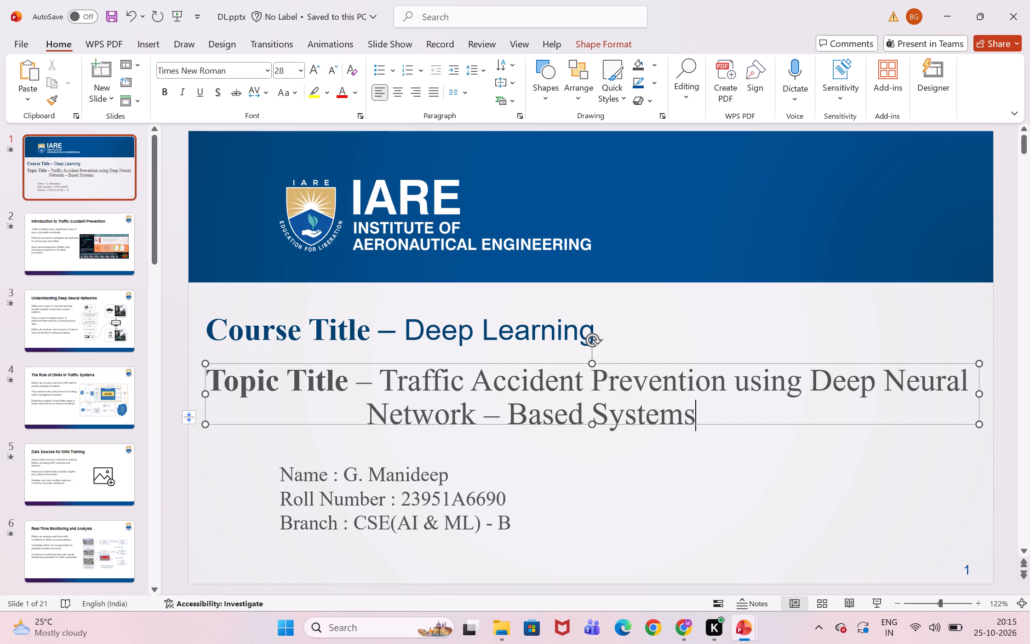
Set the font size of the topic wording after "Topic Title –" to 26.
drag(720, 410, 432, 391)
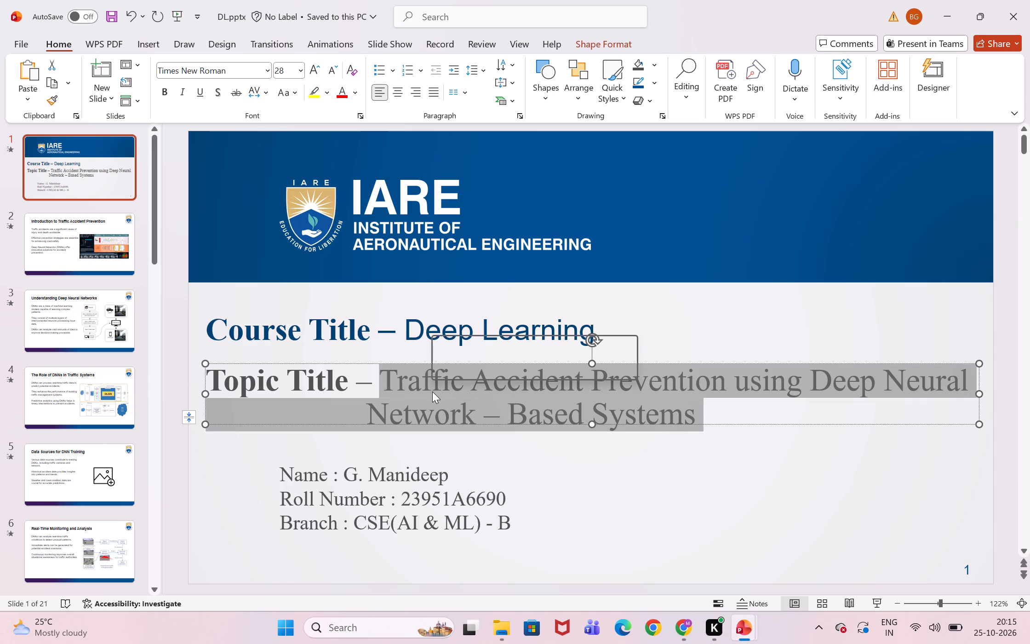
click(515, 345)
key(2)
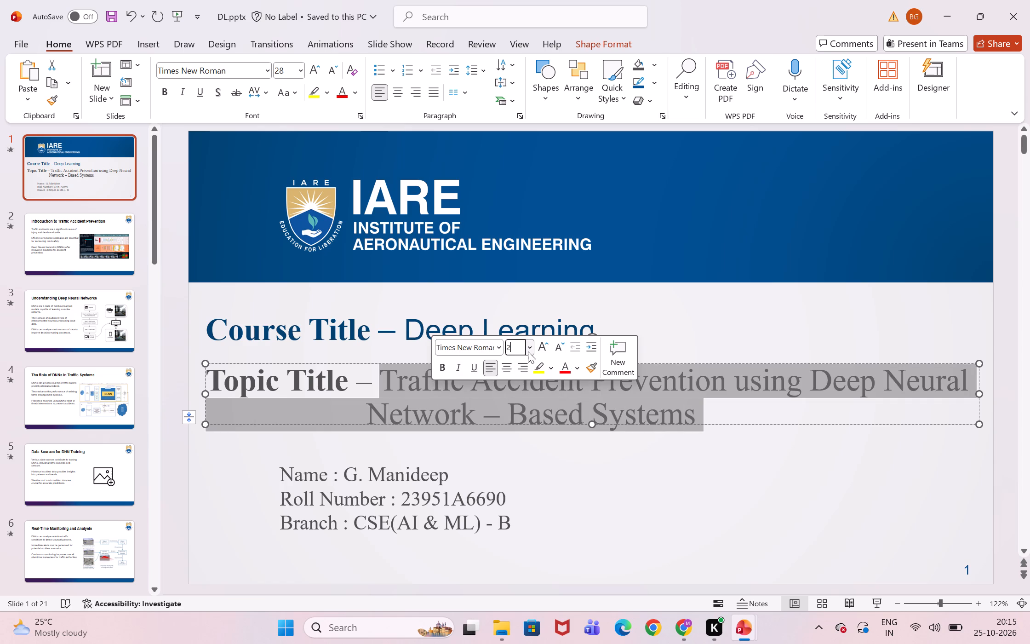
key(6)
key(Return)
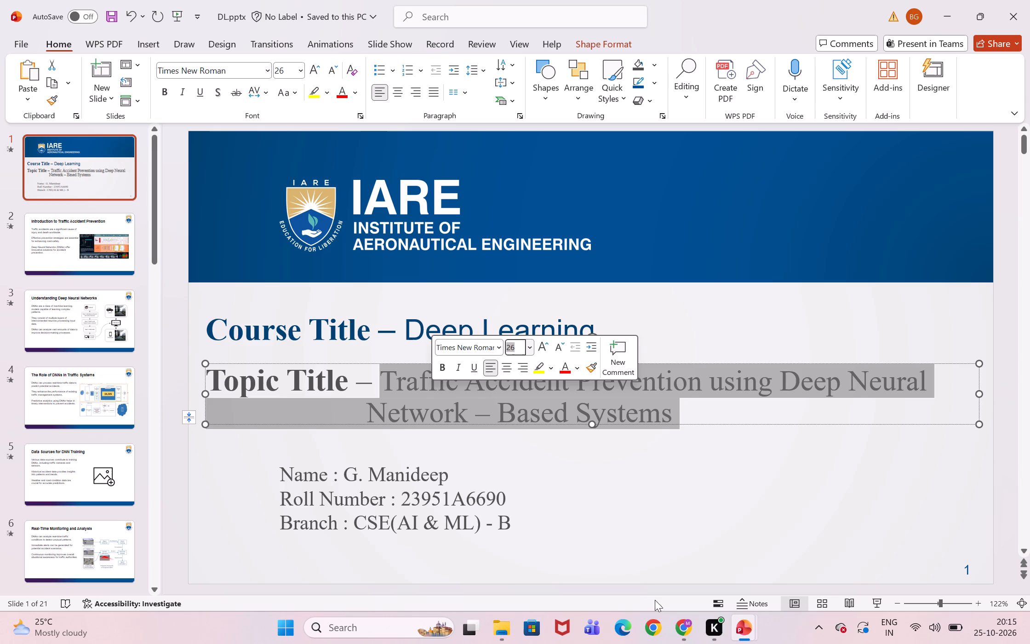
Check the completed topic title against the question wording on the AAT-II portal page.
click(686, 629)
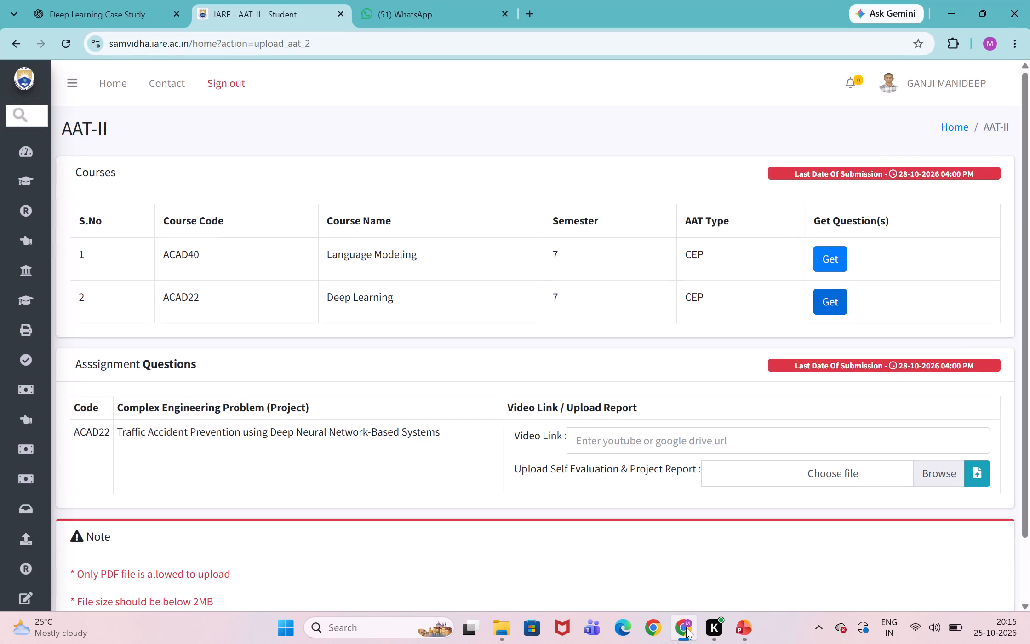
click(687, 627)
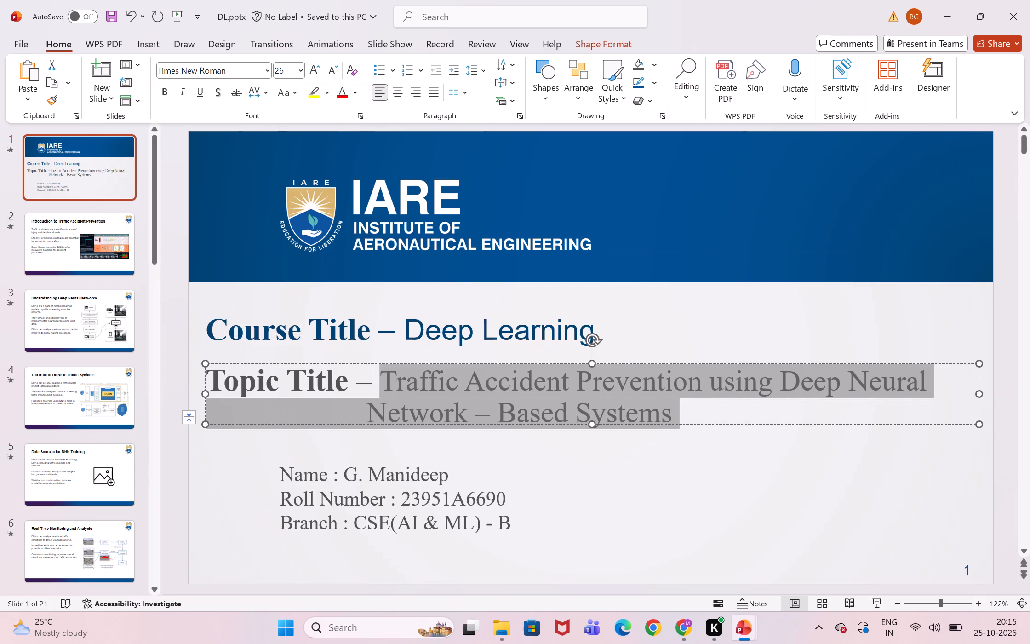
Delete the image placeholder from the "Data Sources for DNN Training" slide.
scroll(632, 529, down, 2)
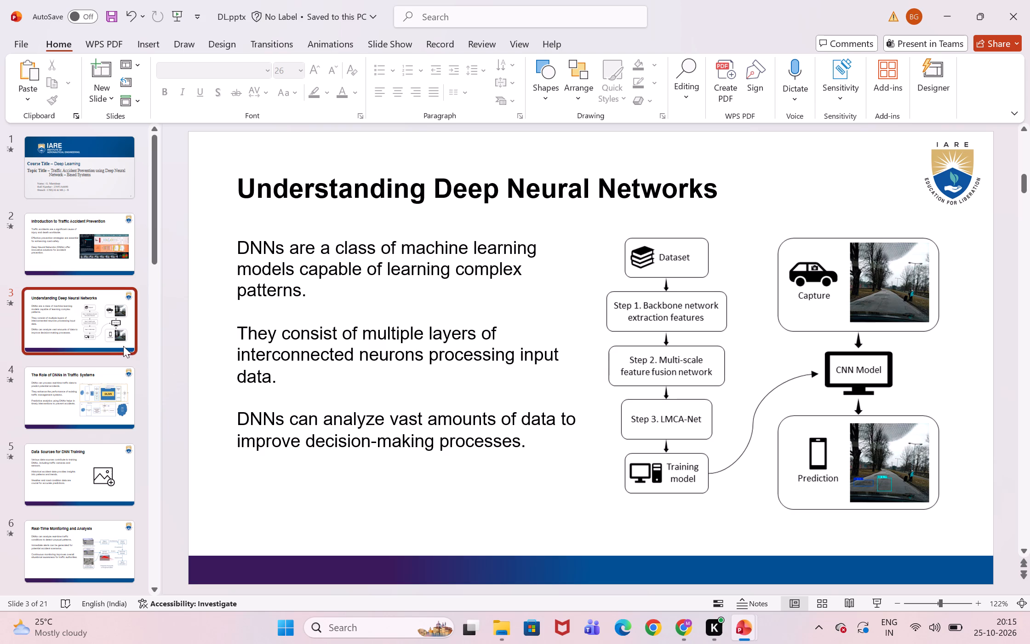
click(105, 381)
scroll(113, 391, down, 2)
click(113, 395)
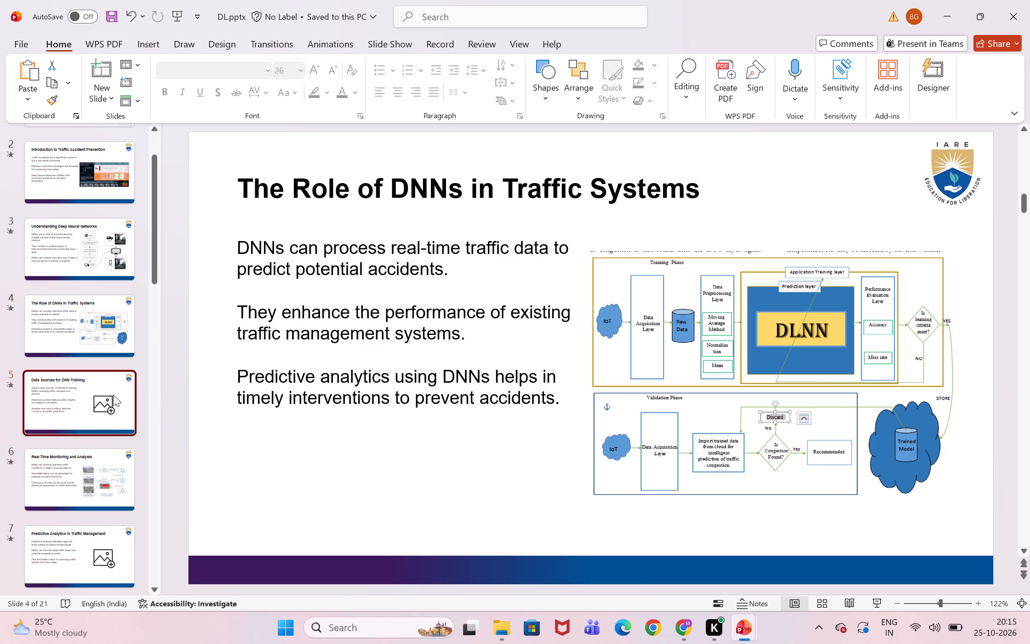
click(667, 403)
key(Delete)
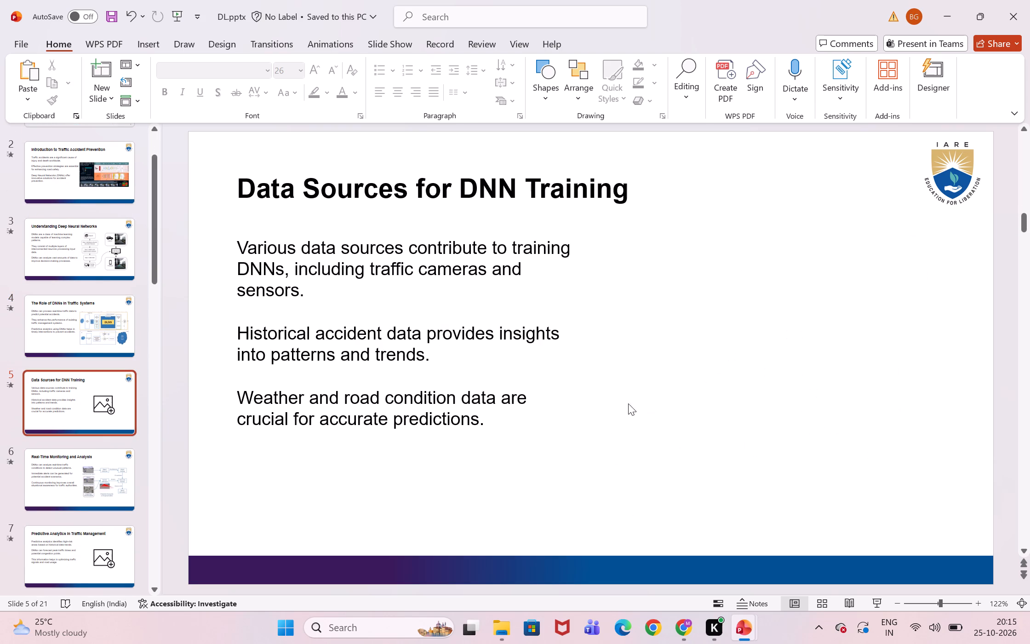
Delete the diagram on the "Real-Time Monitoring and Analysis" slide and widen the body text box into the freed space.
click(66, 475)
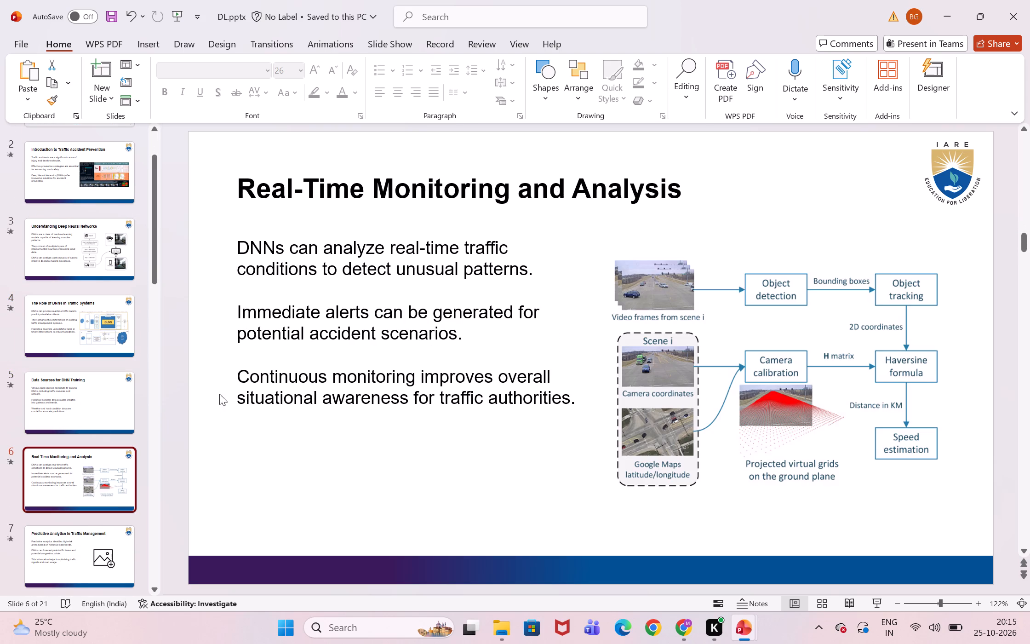
click(730, 379)
key(Delete)
click(460, 344)
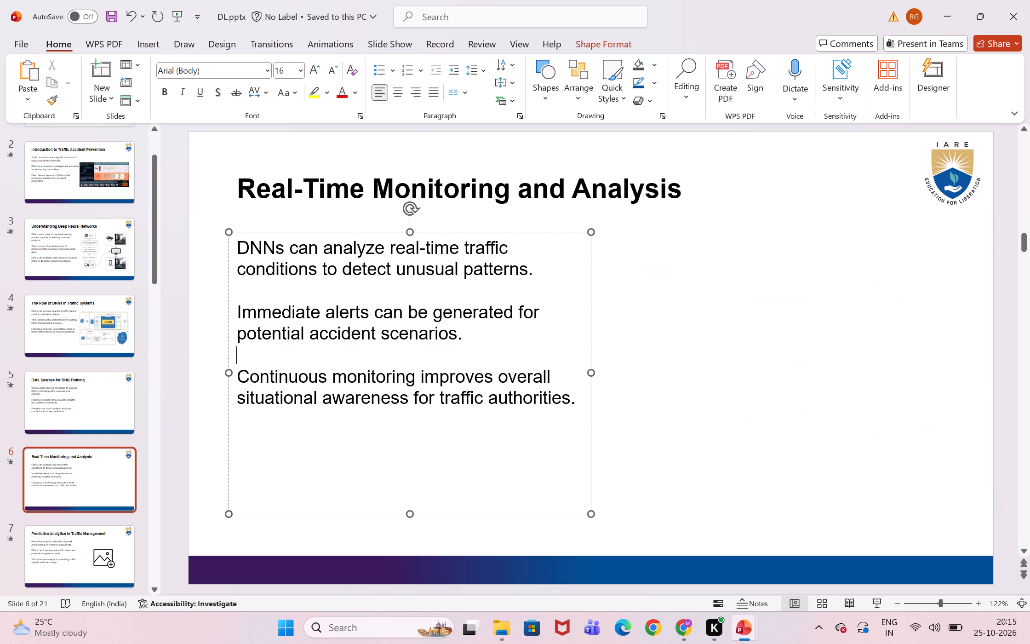
drag(592, 372, 807, 335)
Delete the image placeholder on the "Predictive Analytics in Traffic Management" slide and widen the body text box so each point fits one line.
scroll(0, 401, down, 2)
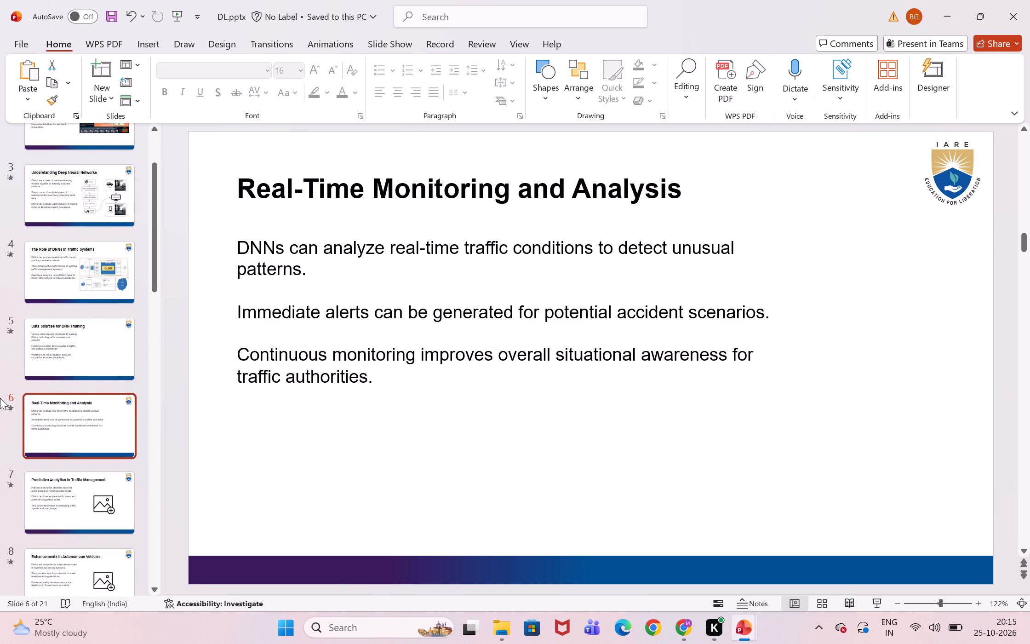
click(100, 490)
click(755, 396)
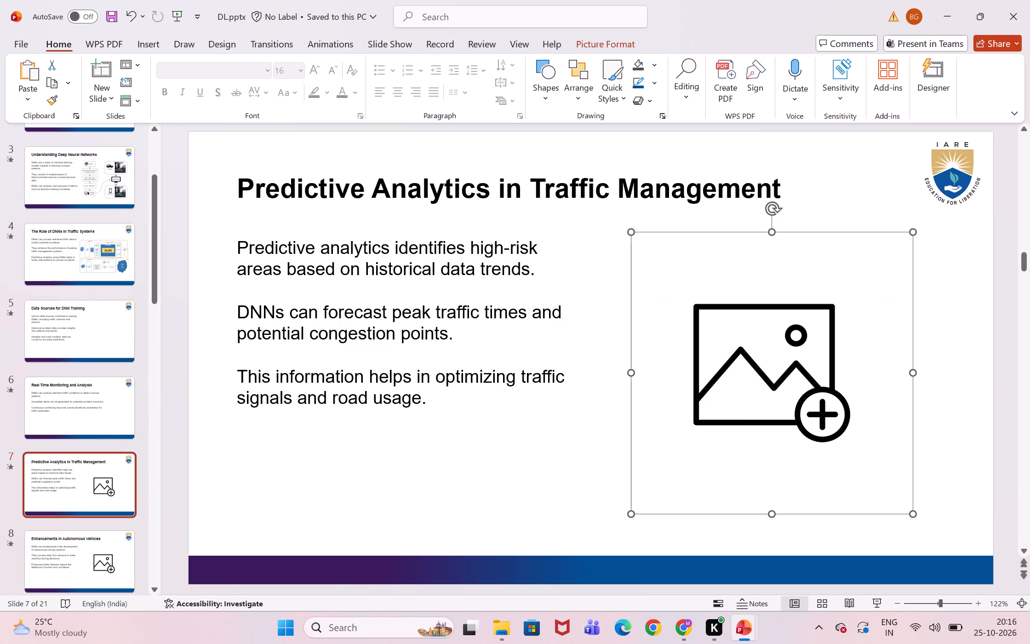
key(Delete)
click(418, 382)
drag(586, 375, 586, 374)
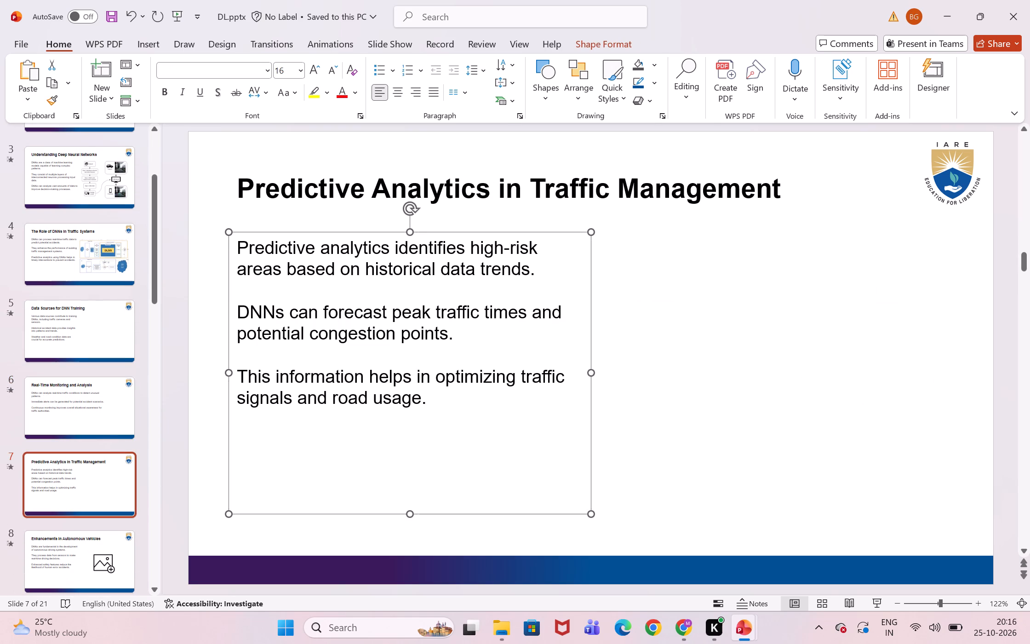
drag(586, 374, 850, 386)
Delete the image placeholder on the "Enhancements in Autonomous Vehicles" slide and widen the body text box into the freed space.
scroll(27, 449, down, 2)
click(27, 462)
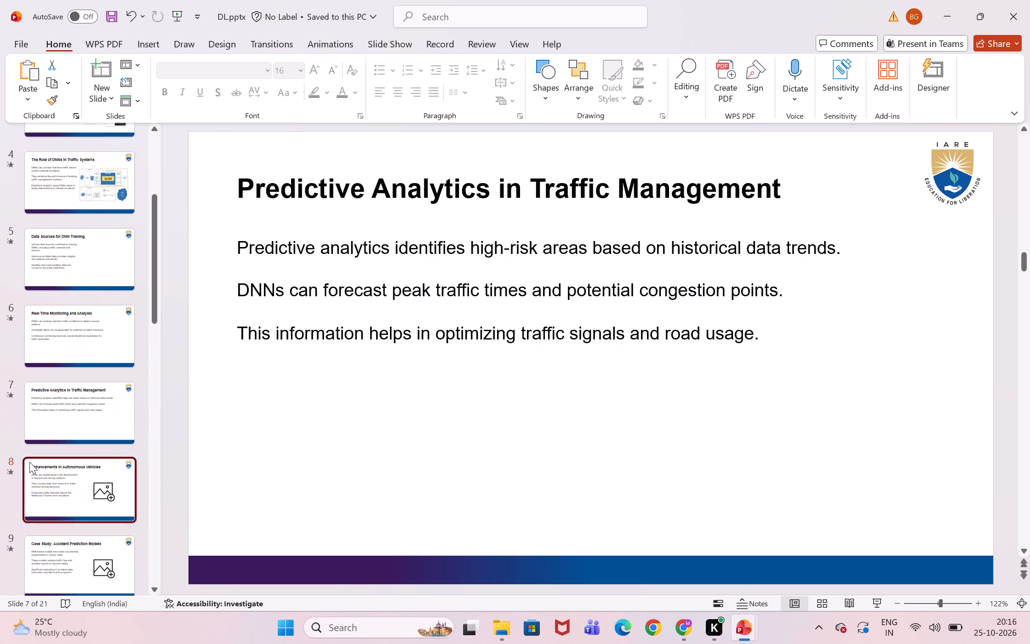
click(737, 450)
key(Delete)
click(461, 423)
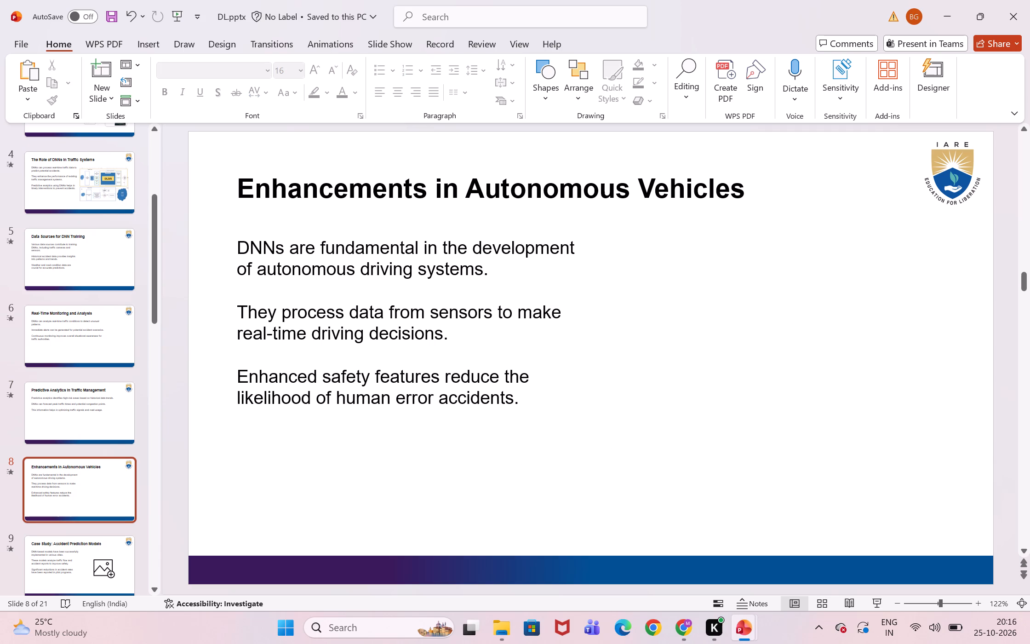
click(538, 391)
drag(592, 374, 756, 376)
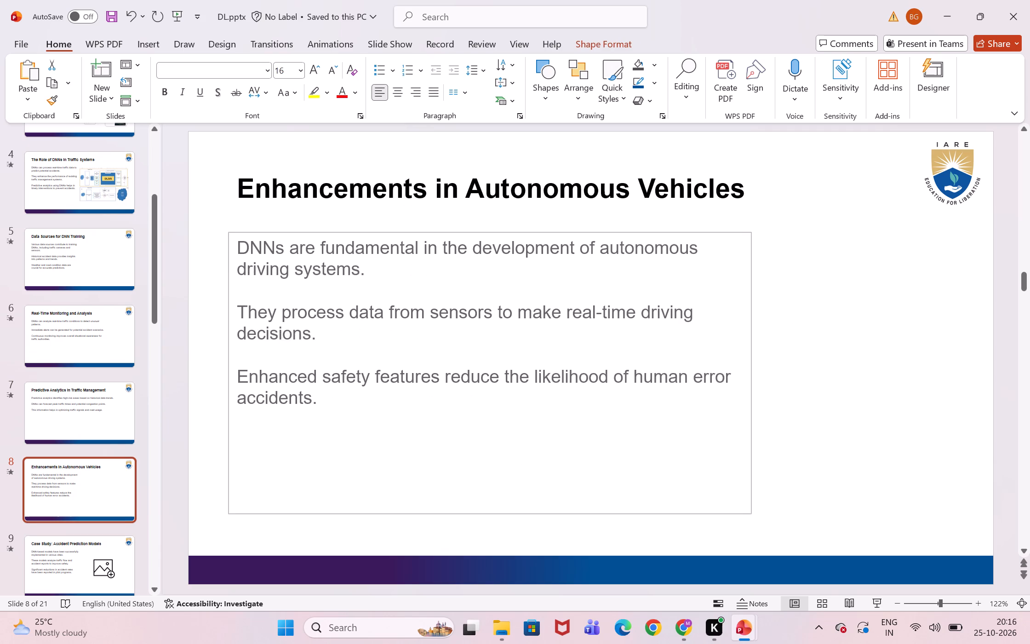
drag(756, 376, 787, 374)
Delete the "Case Study: Accident Prediction Models" slide.
scroll(80, 443, down, 2)
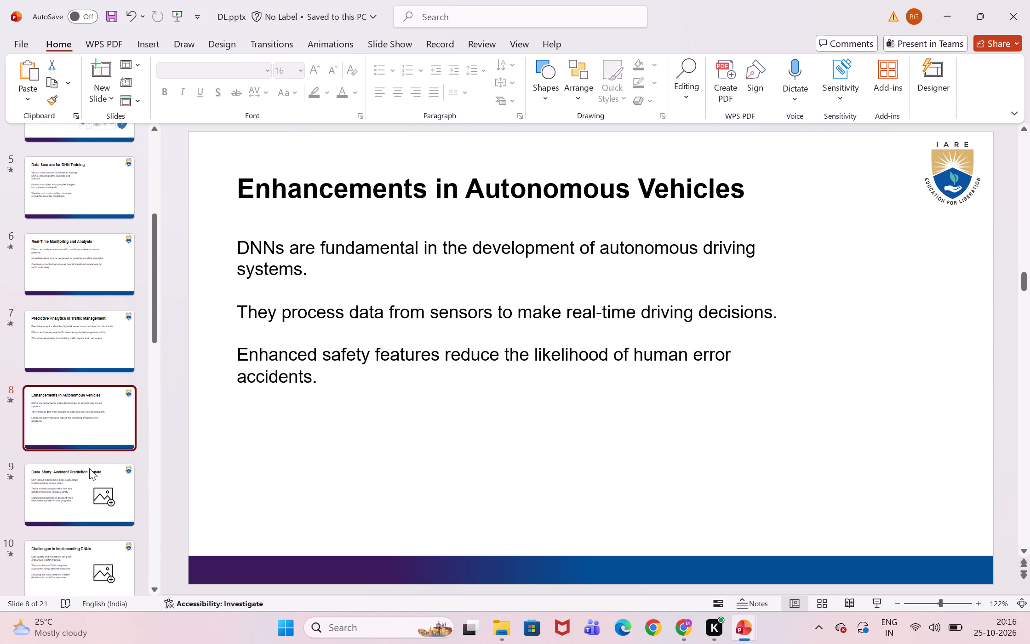
click(88, 486)
click(739, 364)
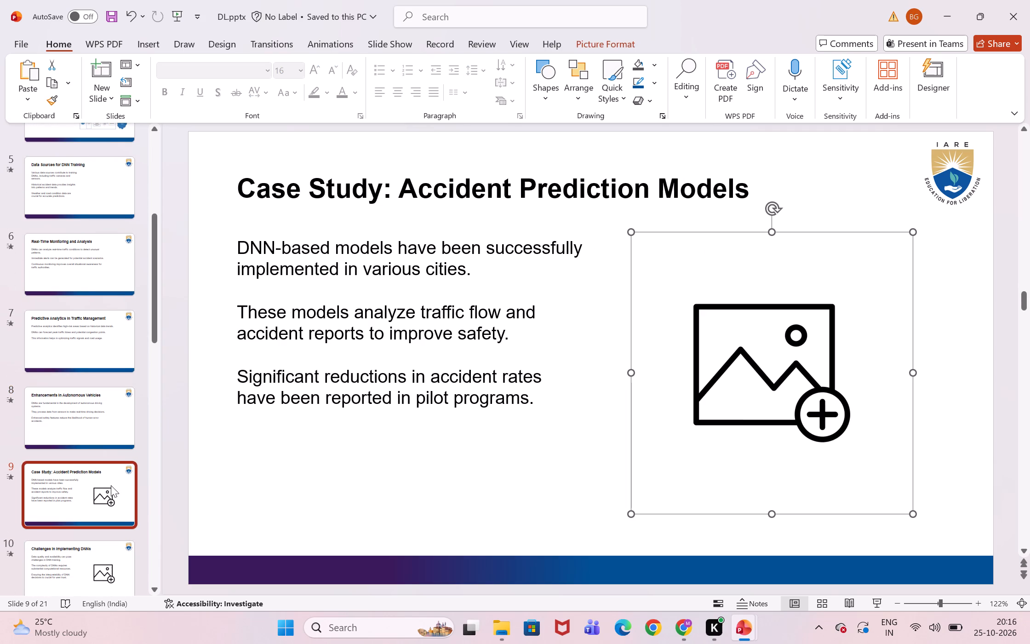
click(111, 486)
key(shift+super+s)
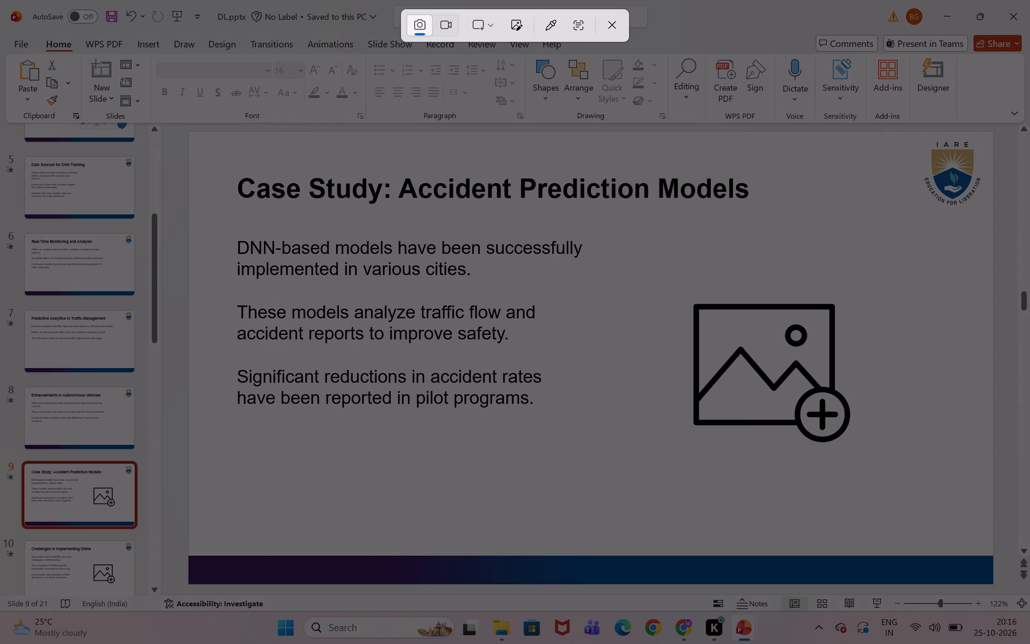
click(610, 27)
key(Delete)
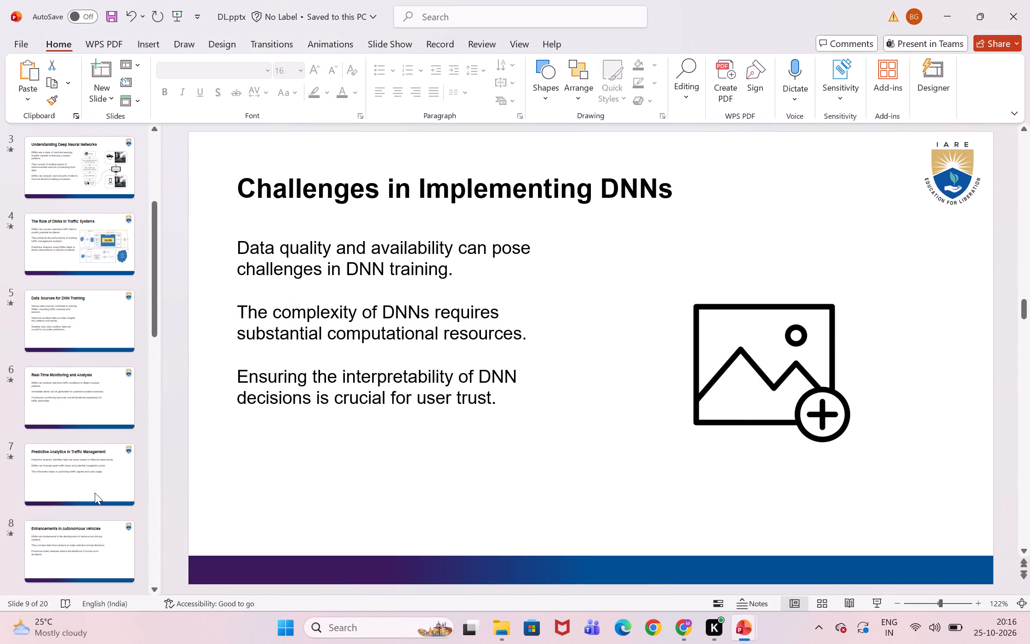
Delete the image placeholder on the "Challenges in Implementing DNNs" slide and widen the body text box so each point fits one line.
scroll(85, 507, down, 1)
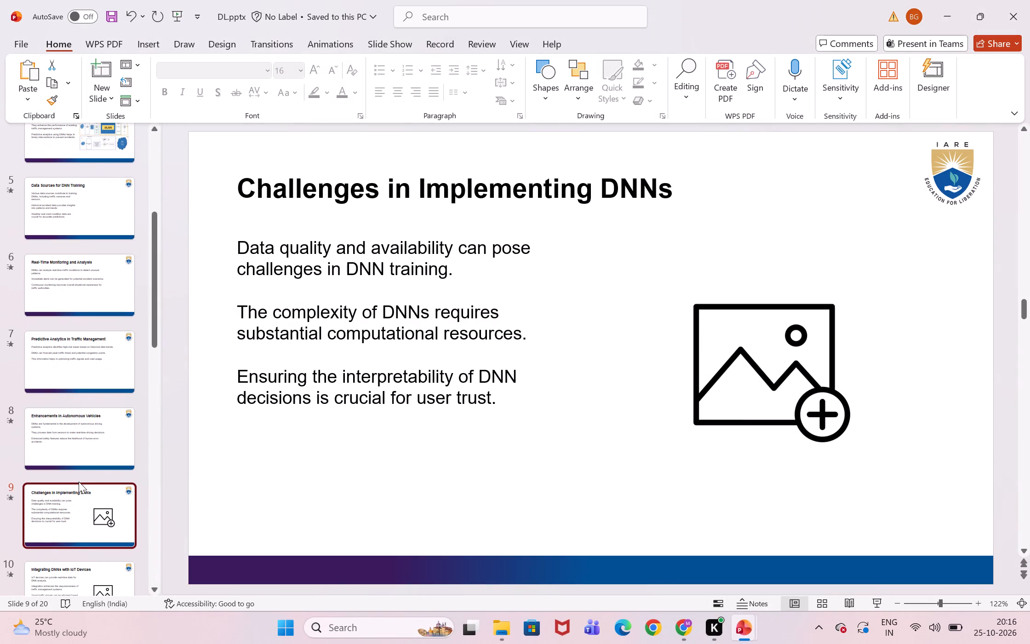
click(812, 375)
key(Delete)
click(442, 385)
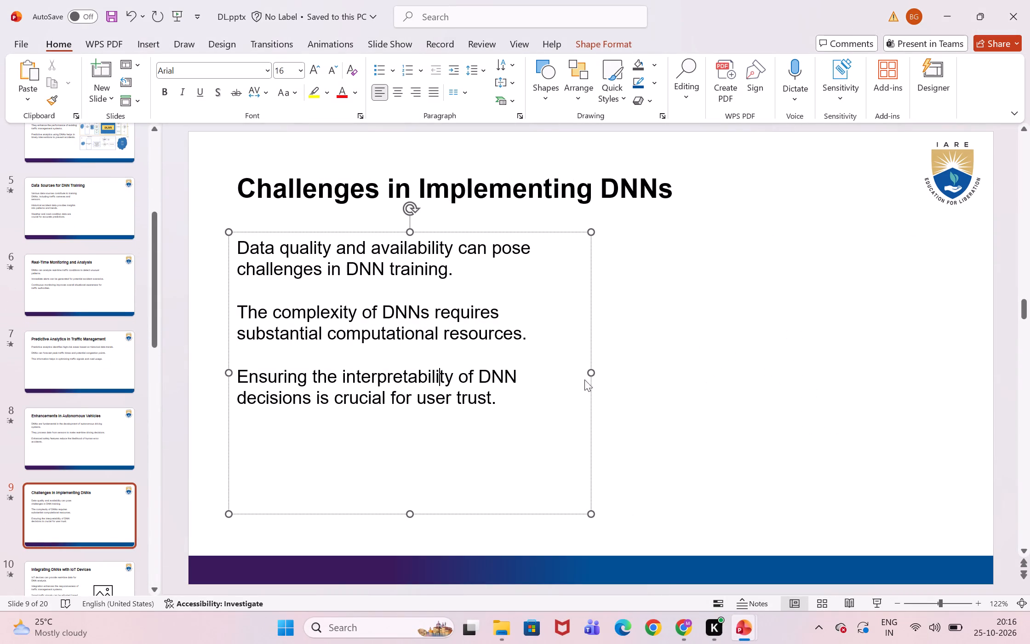
drag(593, 369, 816, 351)
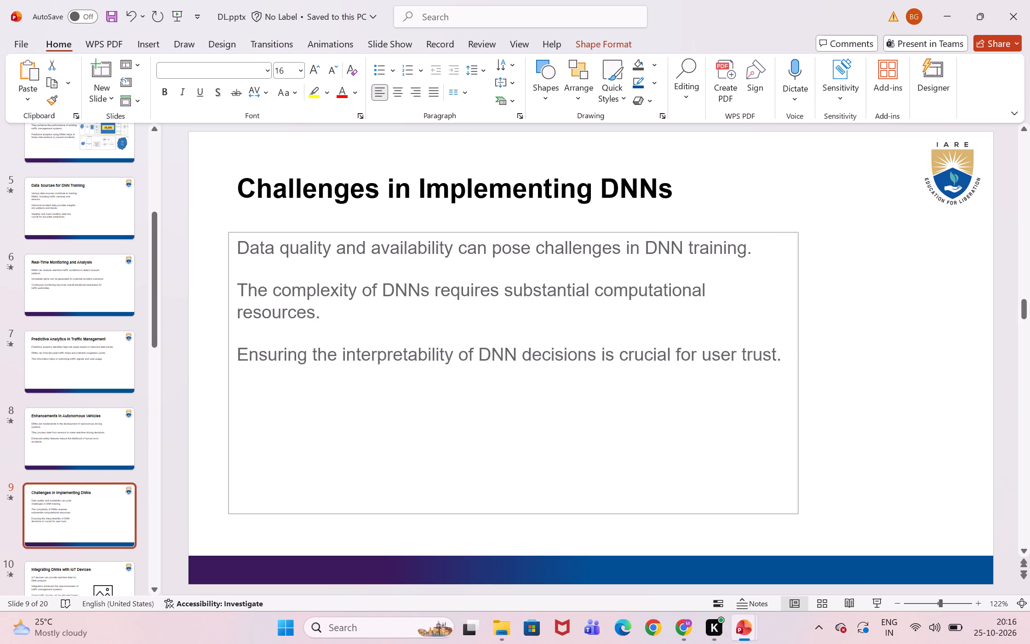
drag(816, 351, 847, 357)
Delete the image placeholder on the "Integrating DNNs with IoT Devices" slide and widen the body text box so each point fits one line.
scroll(135, 475, down, 3)
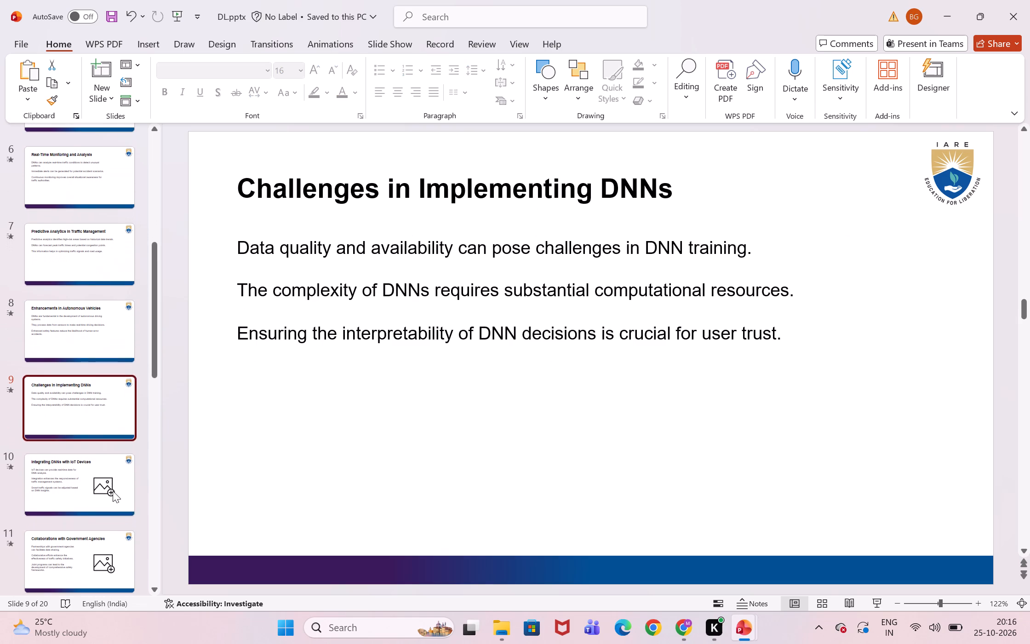
click(111, 488)
click(757, 354)
key(Delete)
click(426, 377)
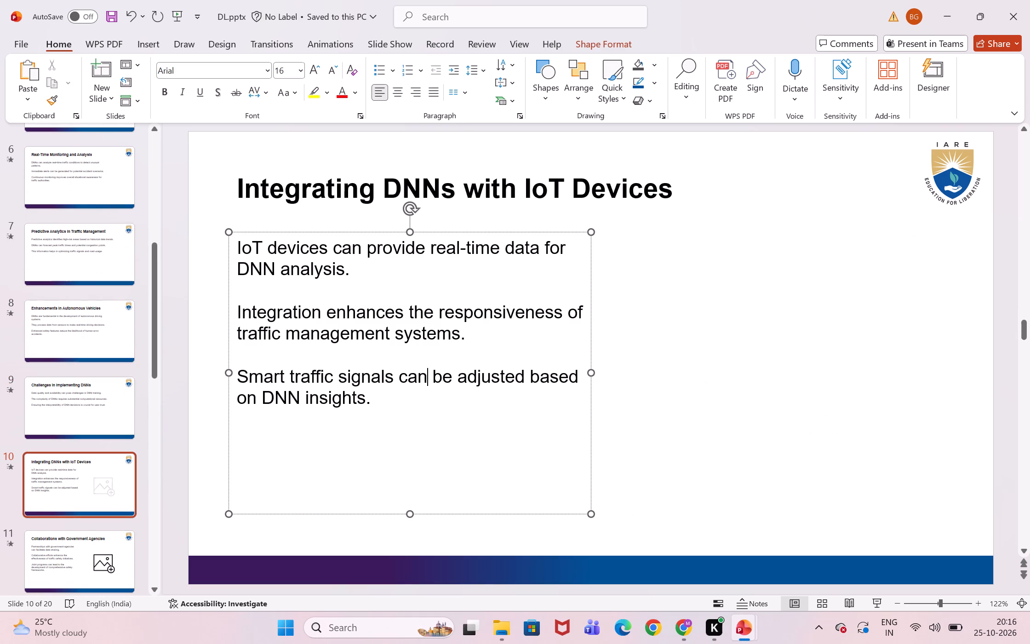
drag(591, 370, 841, 343)
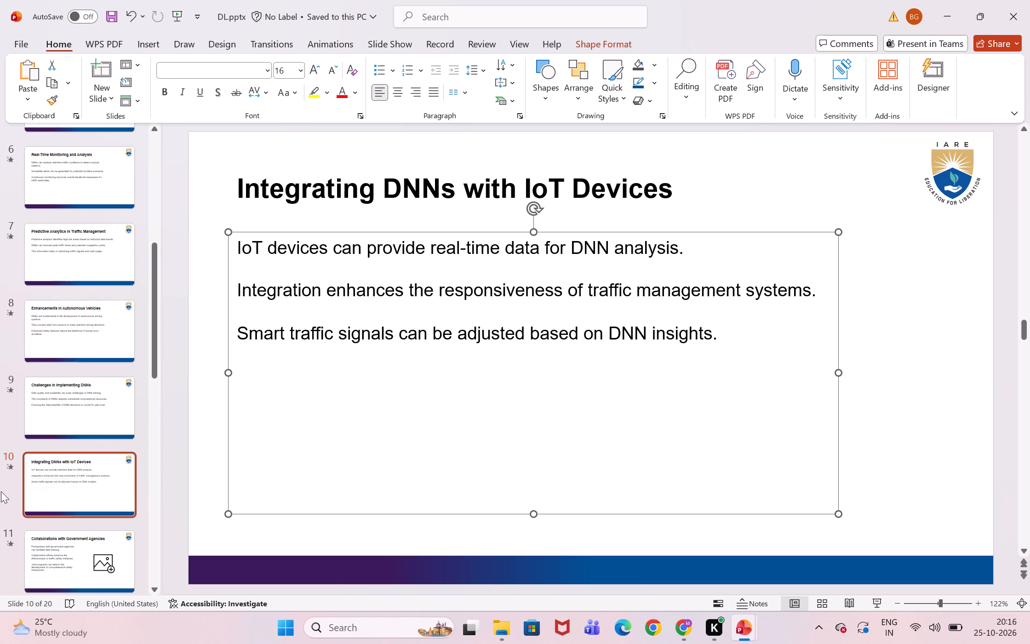
Delete the image placeholder on the "Collaborations with Government Agencies" slide and widen the body text box so each point fits one line.
scroll(1, 491, down, 2)
click(77, 479)
click(728, 408)
key(Delete)
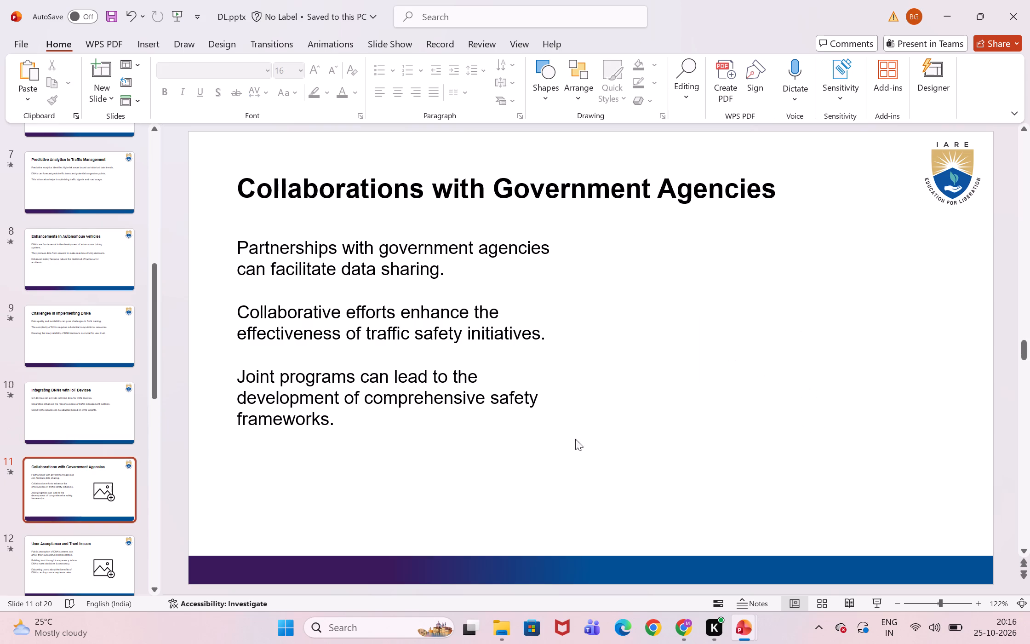
click(420, 436)
click(510, 371)
drag(594, 371, 853, 387)
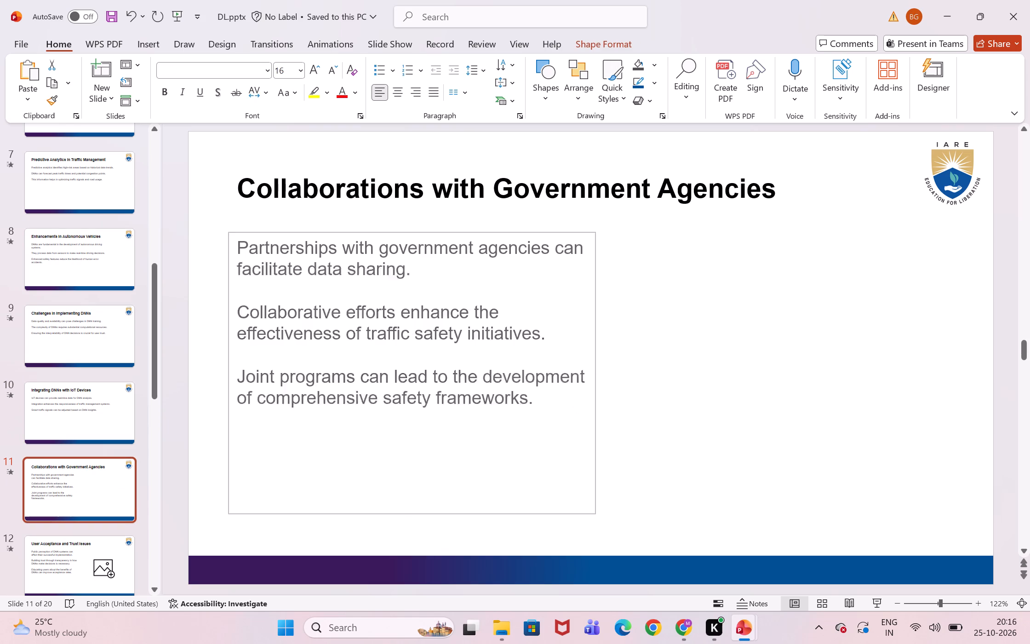
drag(853, 387, 910, 379)
Delete the image placeholder on the "User Acceptance and Trust Issues" slide and widen the body text box so each point fits one line.
scroll(131, 498, down, 2)
click(117, 504)
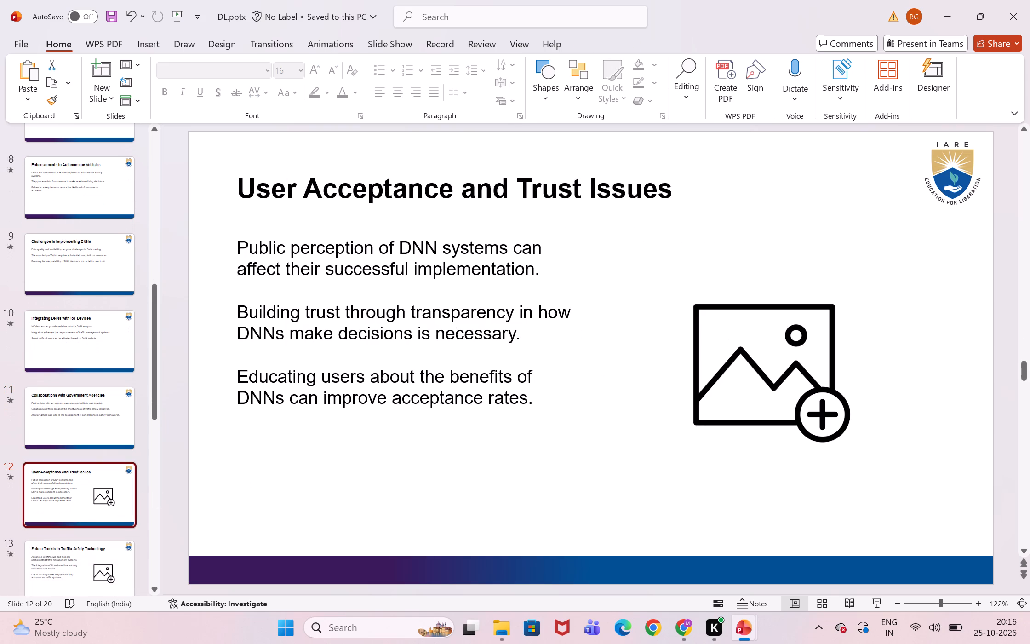
click(707, 376)
key(Delete)
click(436, 402)
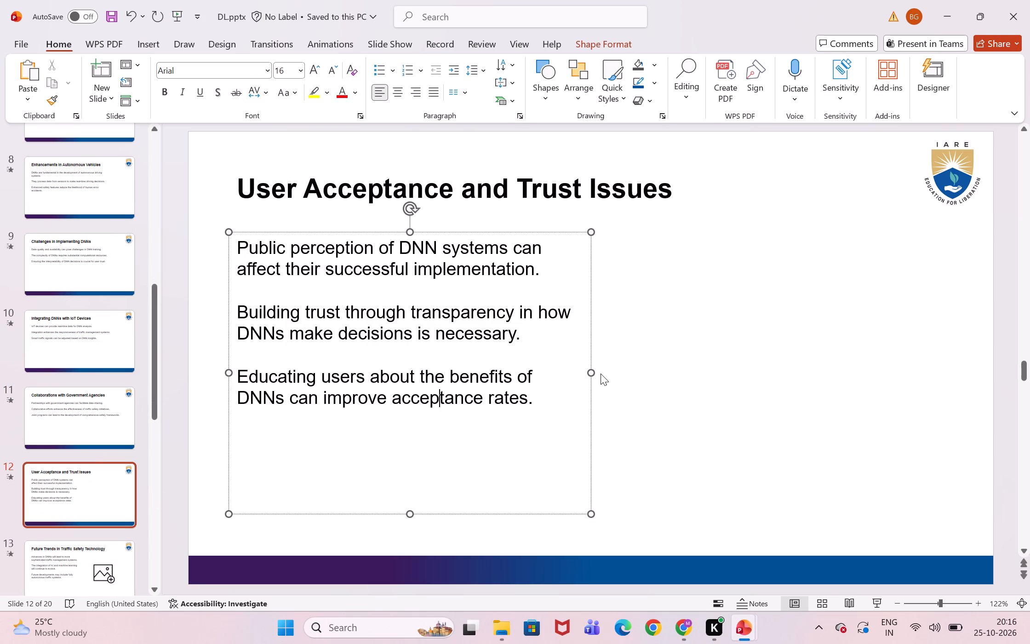
drag(589, 374, 881, 361)
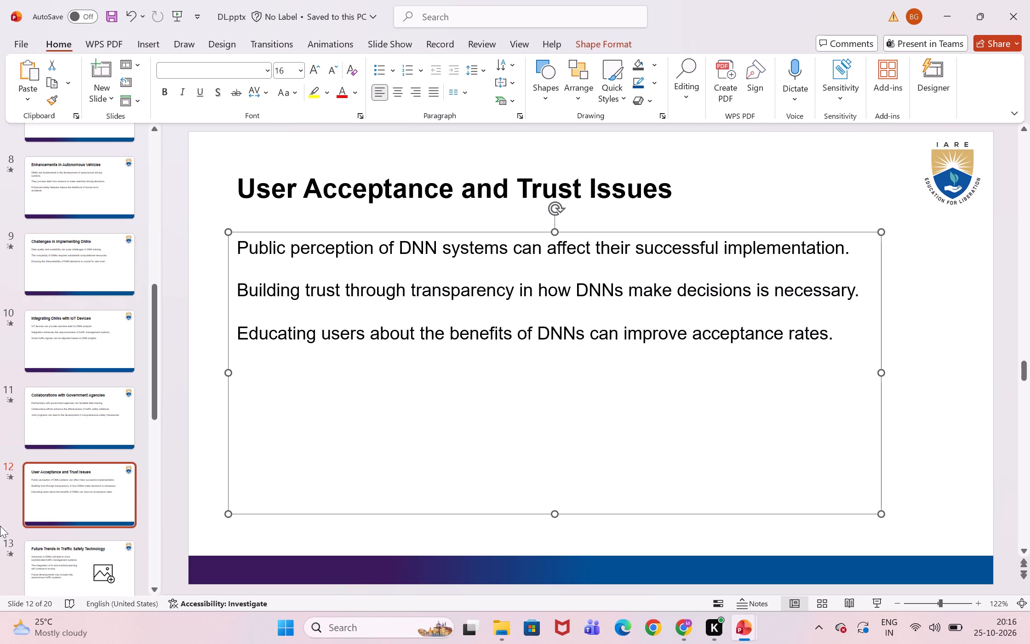
Delete the image placeholder on the "Future Trends in Traffic Safety Technology" slide and widen the body text box into the freed space.
scroll(78, 488, down, 2)
click(80, 498)
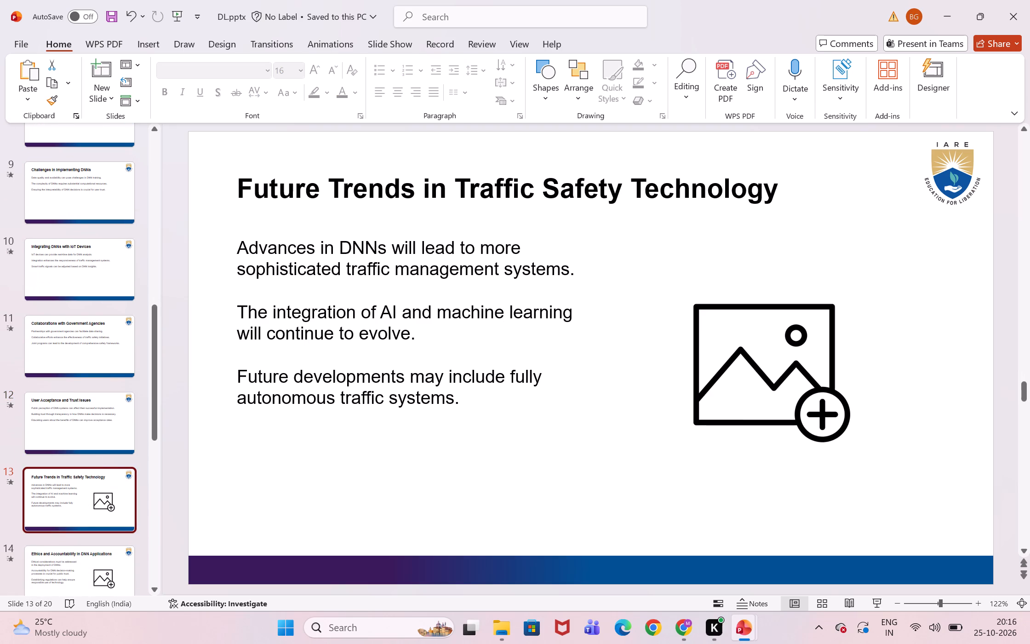
click(709, 387)
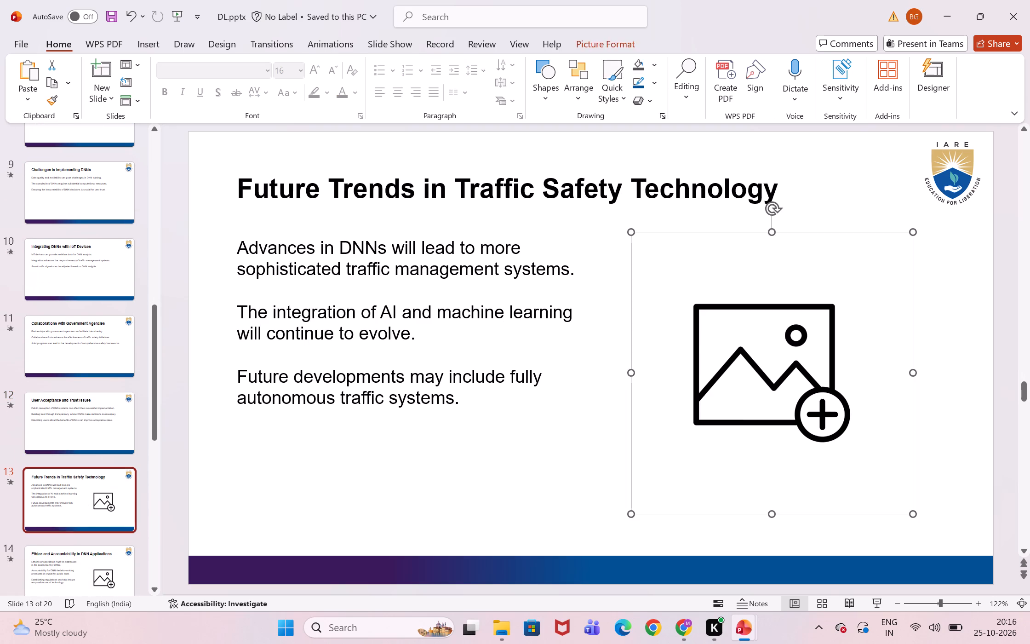
key(Delete)
click(540, 379)
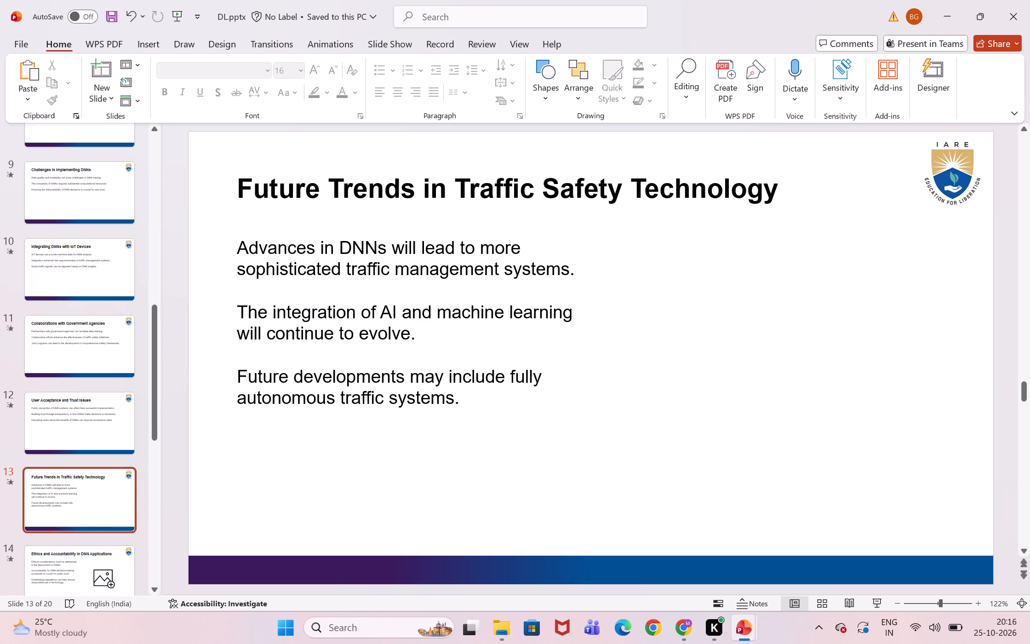
drag(591, 372, 802, 372)
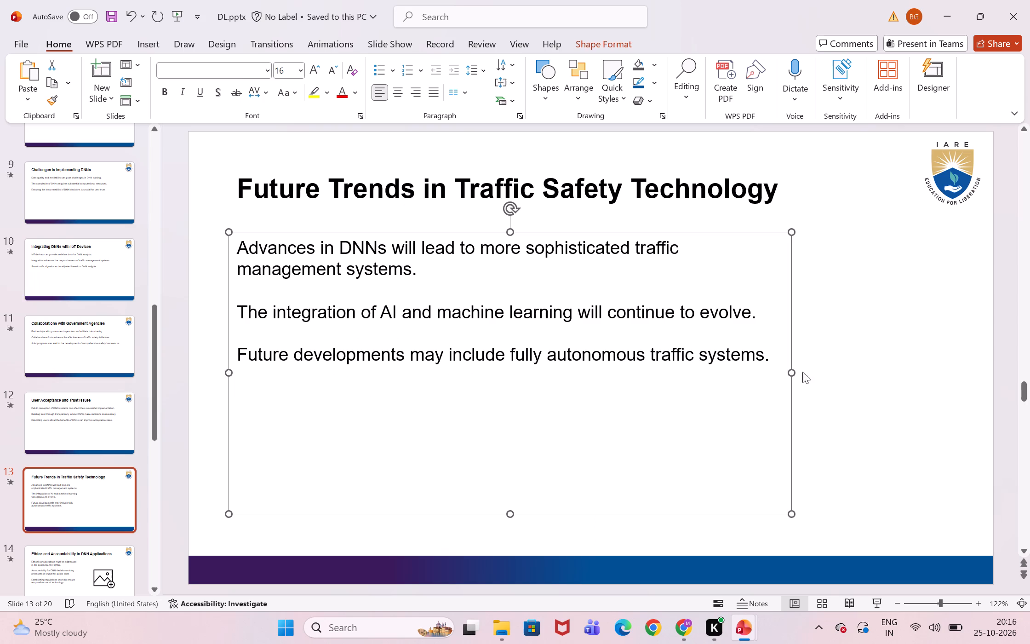
Delete the image placeholder on the "Ethics and Accountability in DNN Applications" slide and widen the body text box so each point fits one line.
scroll(40, 437, down, 2)
click(96, 506)
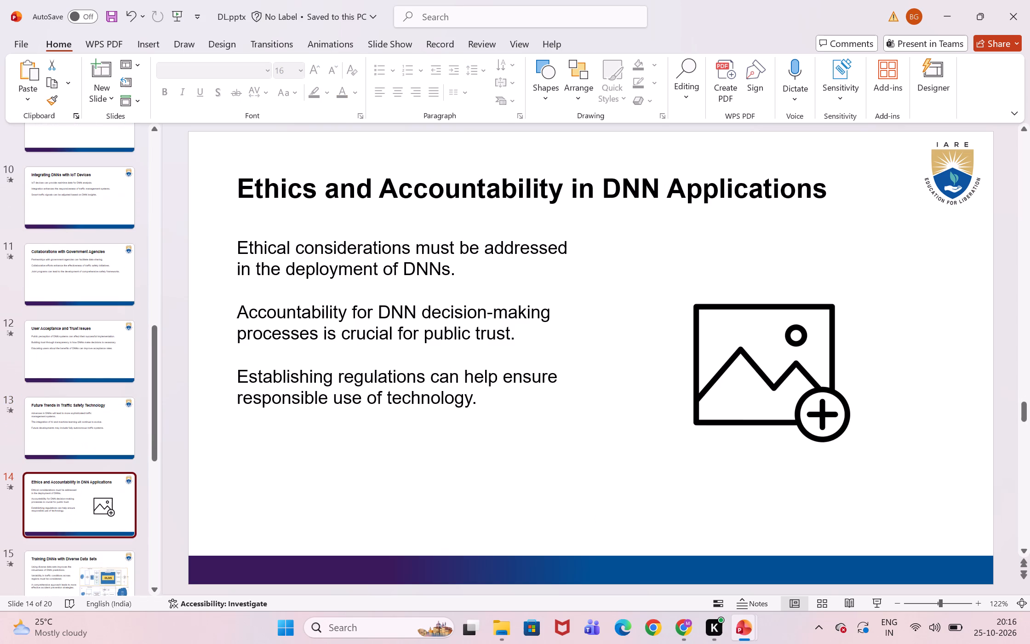
click(794, 389)
key(Delete)
click(440, 375)
drag(591, 376, 946, 394)
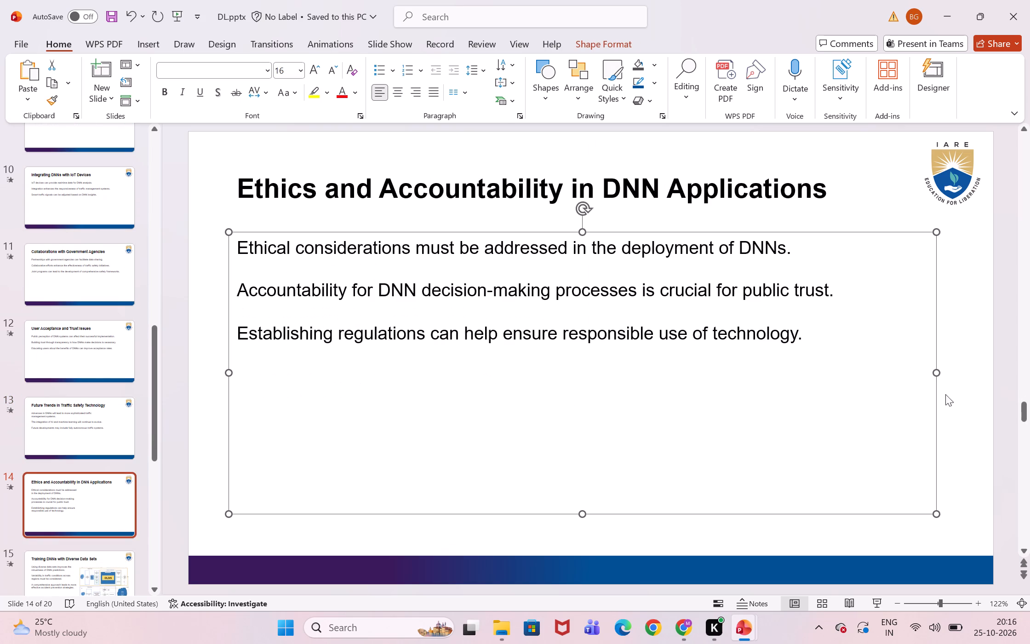
Delete the DLNN diagram on the "Training DNNs with Diverse Data Sets" slide and widen the body text box into the freed space.
scroll(122, 483, down, 2)
click(107, 495)
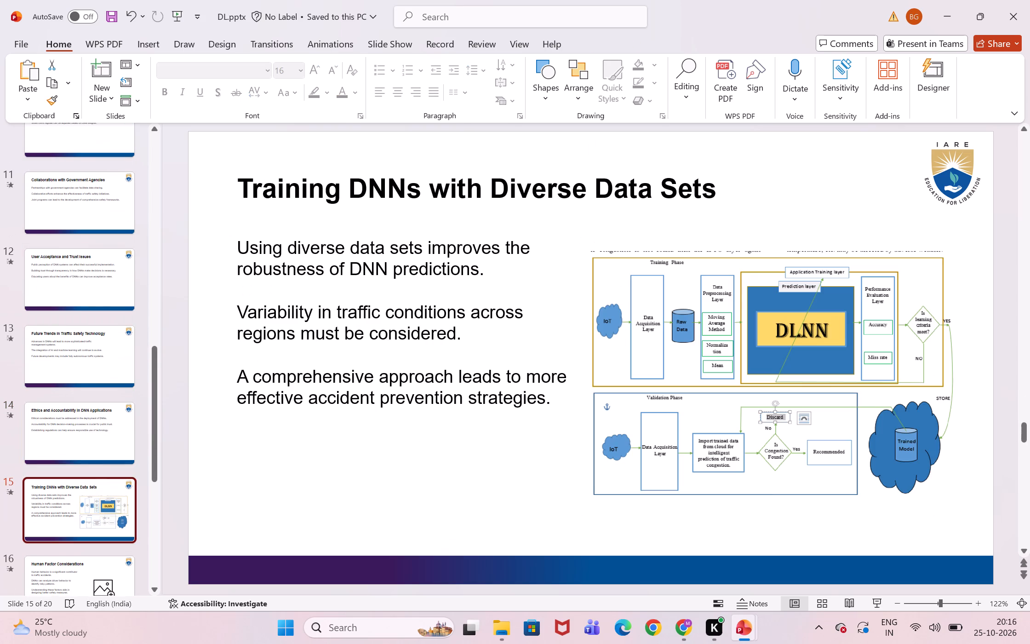
click(653, 386)
key(Delete)
click(370, 352)
drag(592, 370, 807, 362)
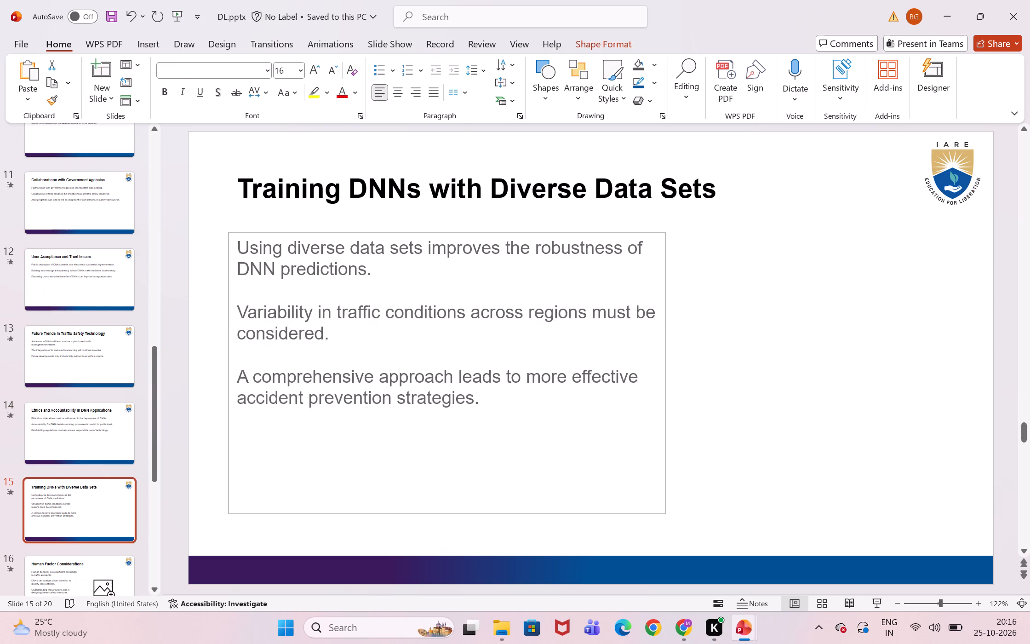
drag(807, 362, 845, 357)
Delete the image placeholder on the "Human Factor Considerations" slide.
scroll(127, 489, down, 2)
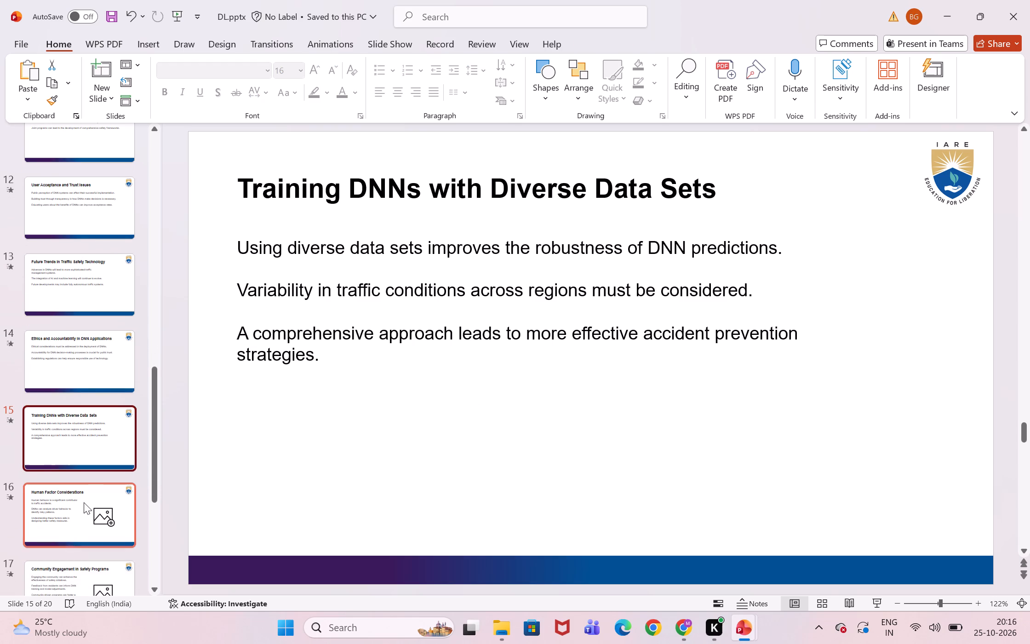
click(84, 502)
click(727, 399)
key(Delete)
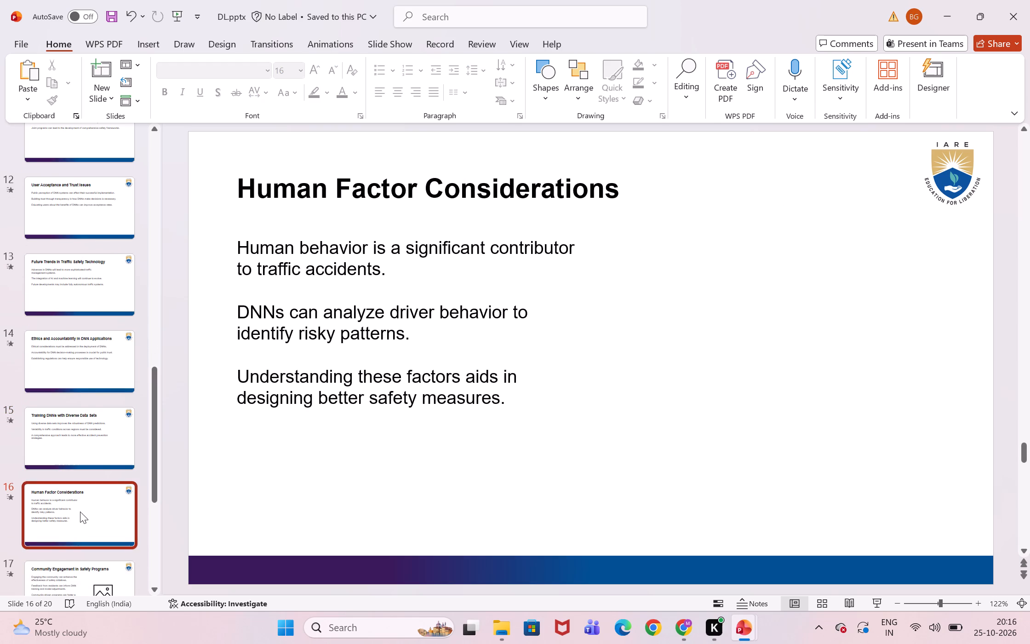
Delete the entire "Human Factor Considerations" slide from the deck.
click(80, 512)
key(Delete)
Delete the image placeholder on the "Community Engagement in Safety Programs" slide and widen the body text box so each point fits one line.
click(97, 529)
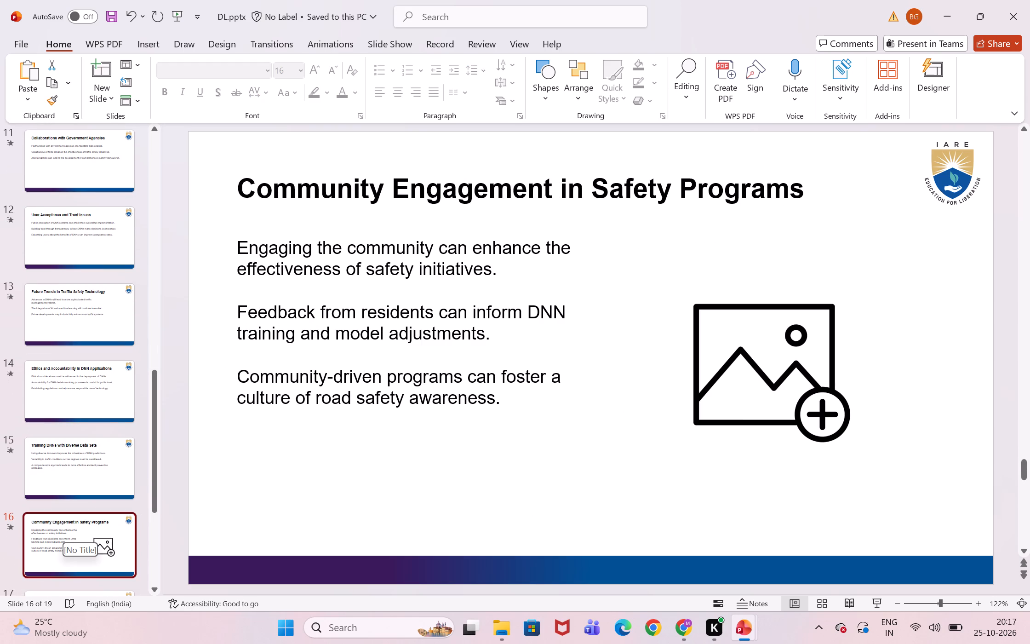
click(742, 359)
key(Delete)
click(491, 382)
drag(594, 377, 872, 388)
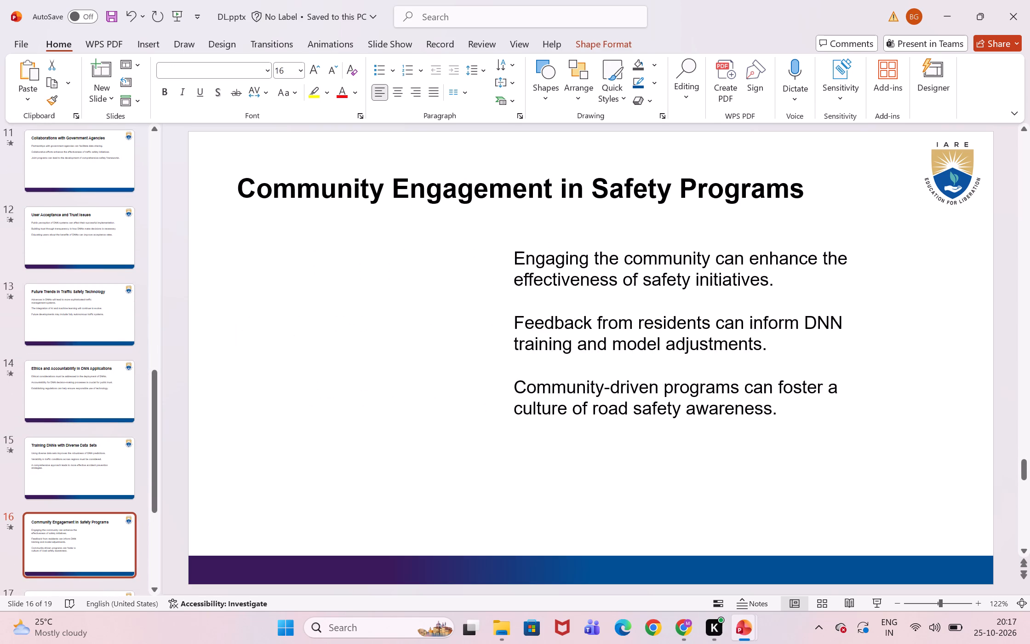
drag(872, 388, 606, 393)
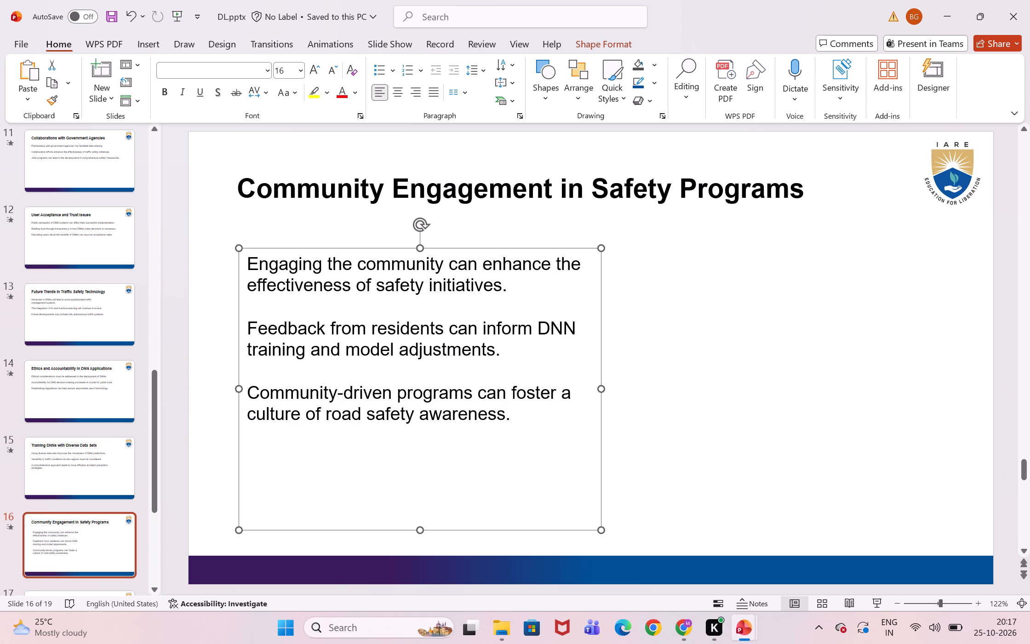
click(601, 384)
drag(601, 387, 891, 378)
Delete the entire "Community Engagement in Safety Programs" slide from the deck.
scroll(169, 478, down, 2)
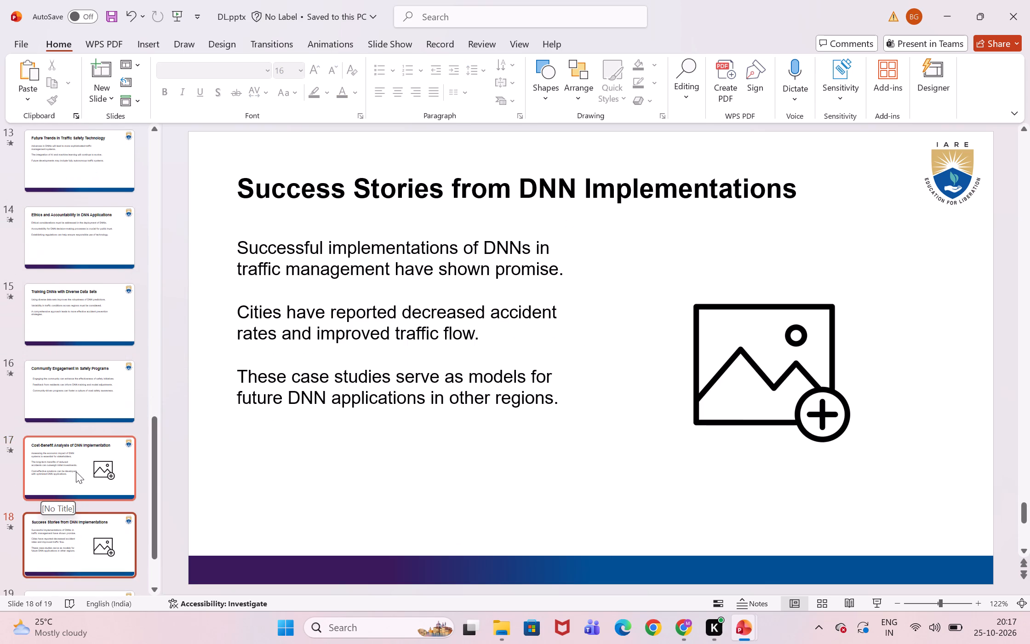
click(76, 471)
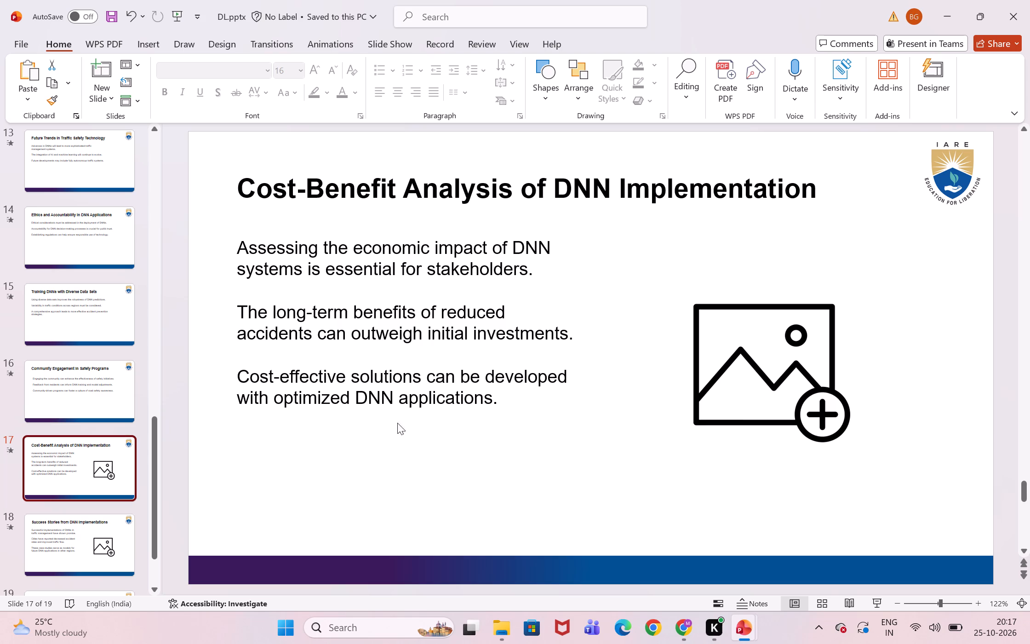
click(117, 384)
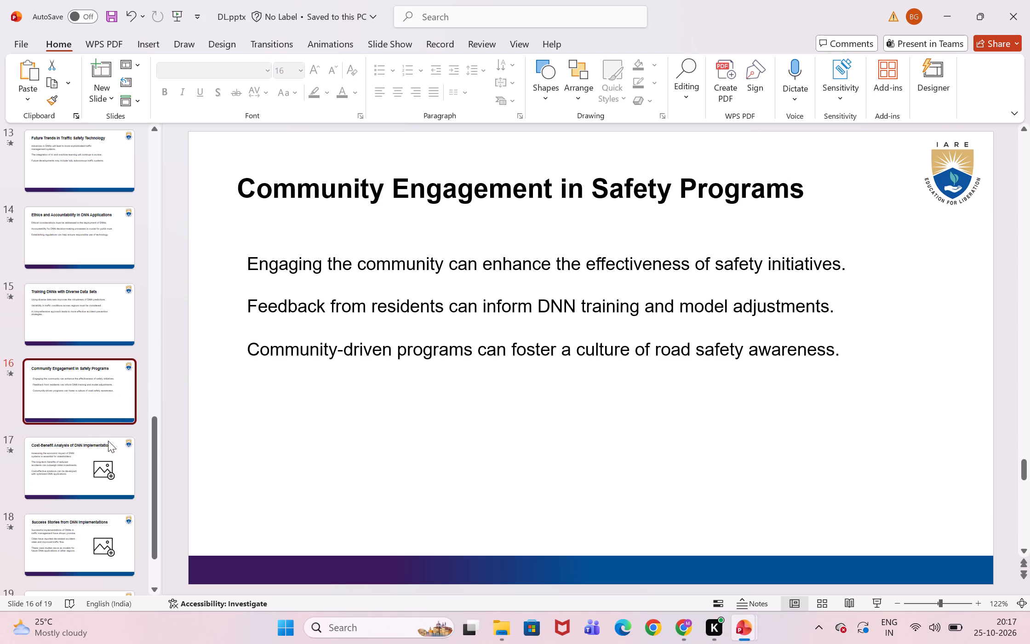
key(Delete)
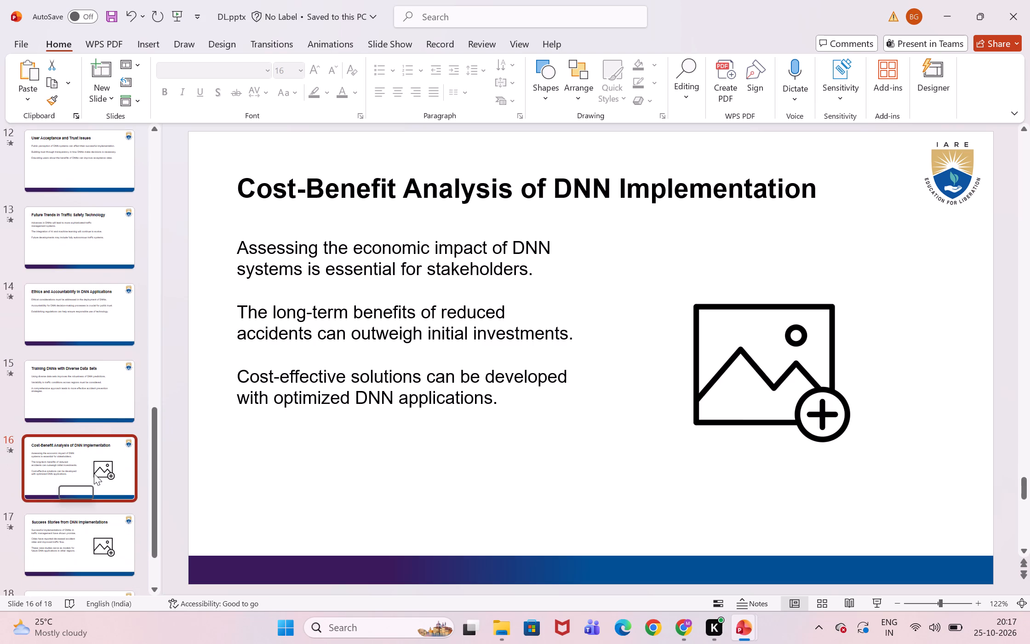
Delete the image placeholder on the "Cost-Benefit Analysis of DNN Implementation" slide and widen the body text box so each point fits one line.
click(740, 429)
key(Delete)
click(457, 351)
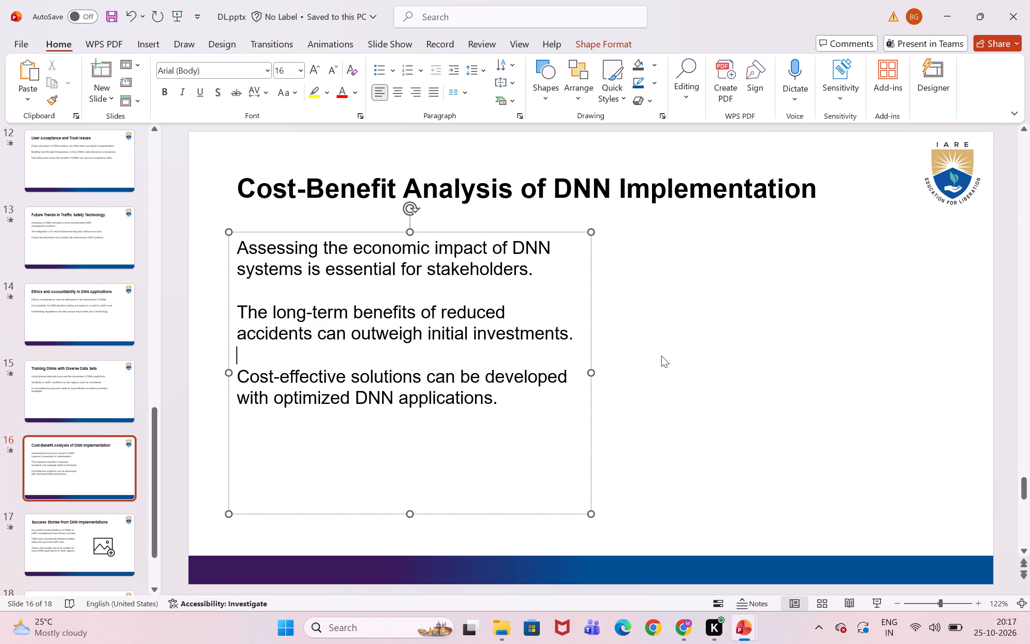
drag(594, 376, 818, 368)
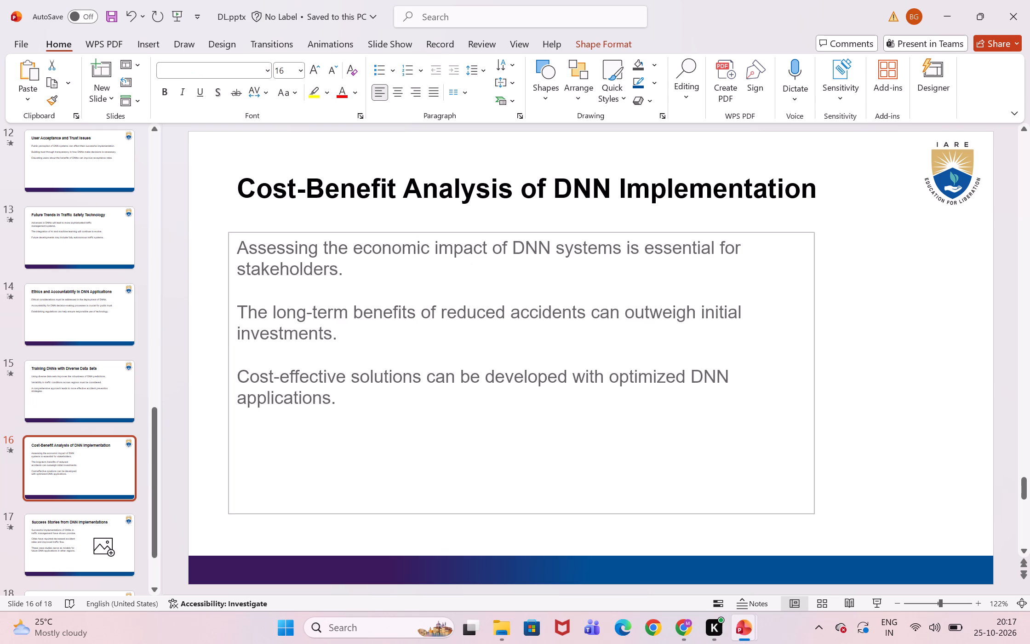
drag(818, 368, 887, 376)
Delete the entire "Success Stories from DNN Implementations" slide from the deck.
scroll(102, 502, down, 2)
click(99, 499)
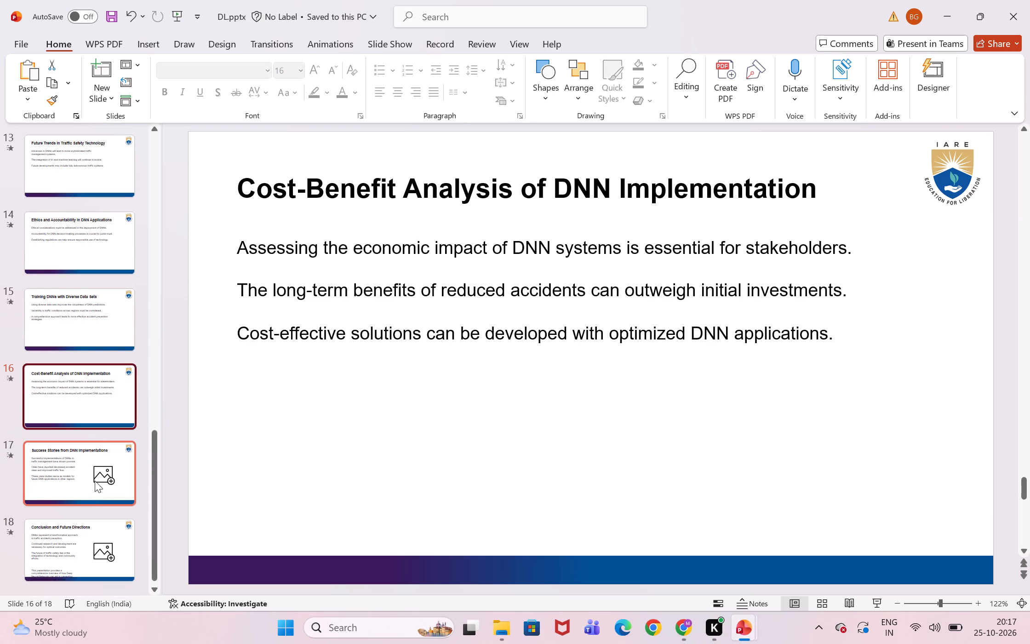
click(95, 479)
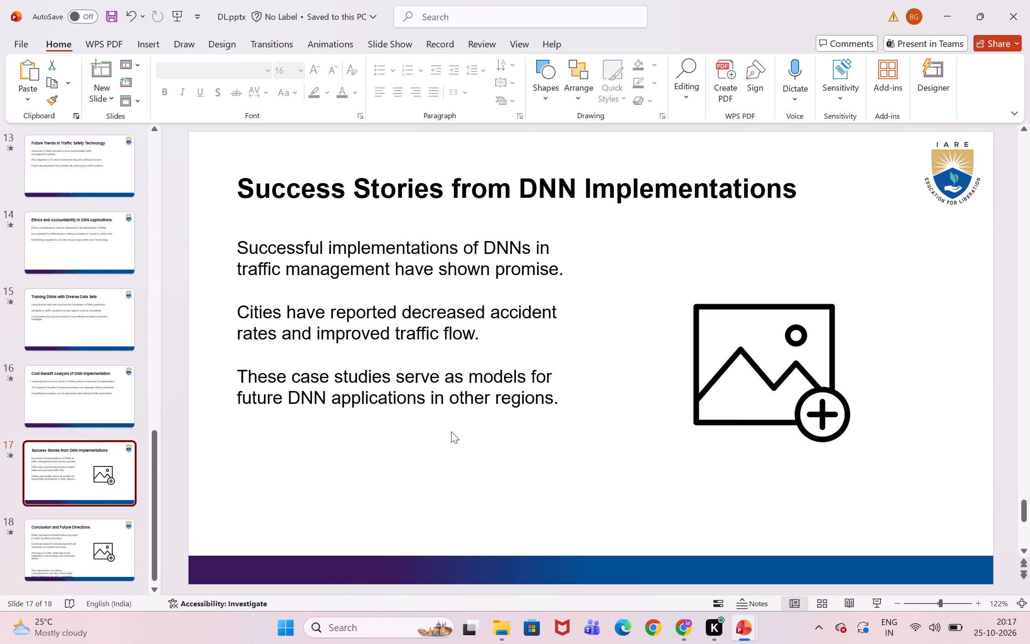
key(Delete)
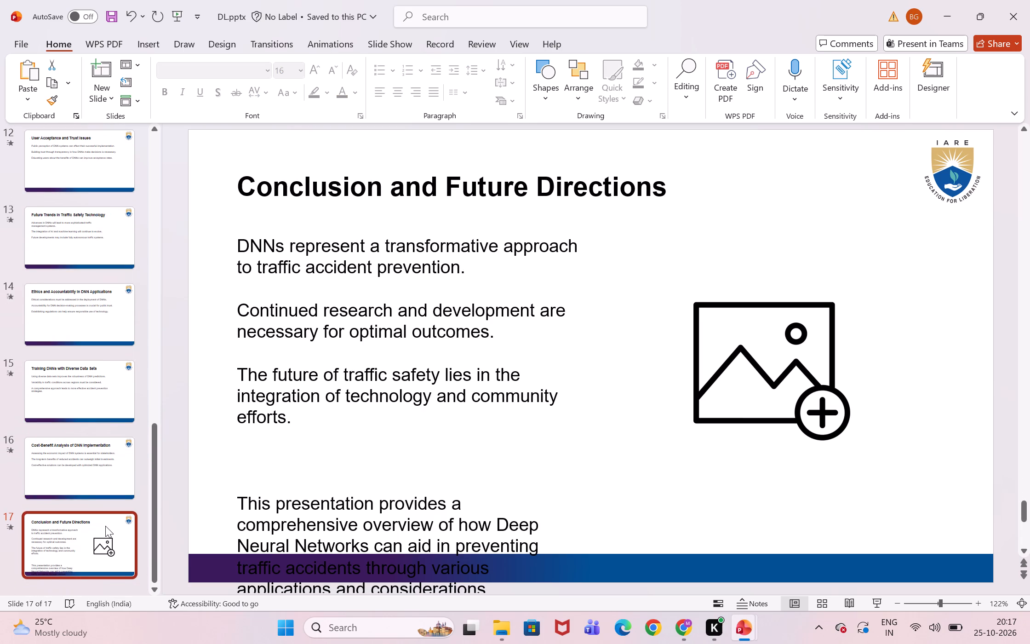
Delete the image placeholder on the "Conclusion and Future Directions" slide.
click(105, 526)
drag(708, 405, 714, 407)
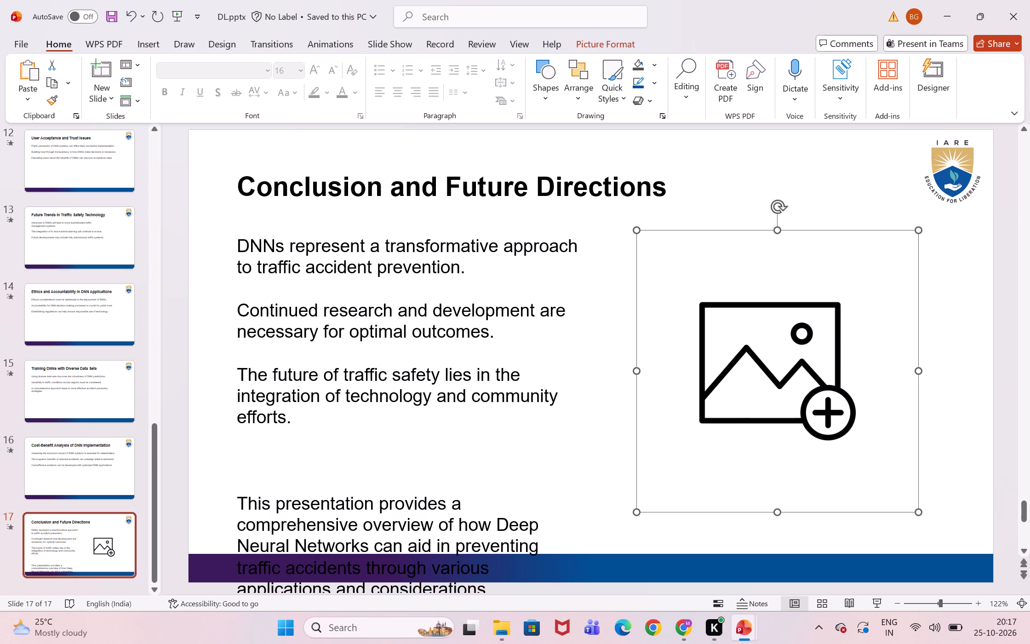
key(Delete)
Shorten the title of the last slide to "Conclusion".
click(666, 181)
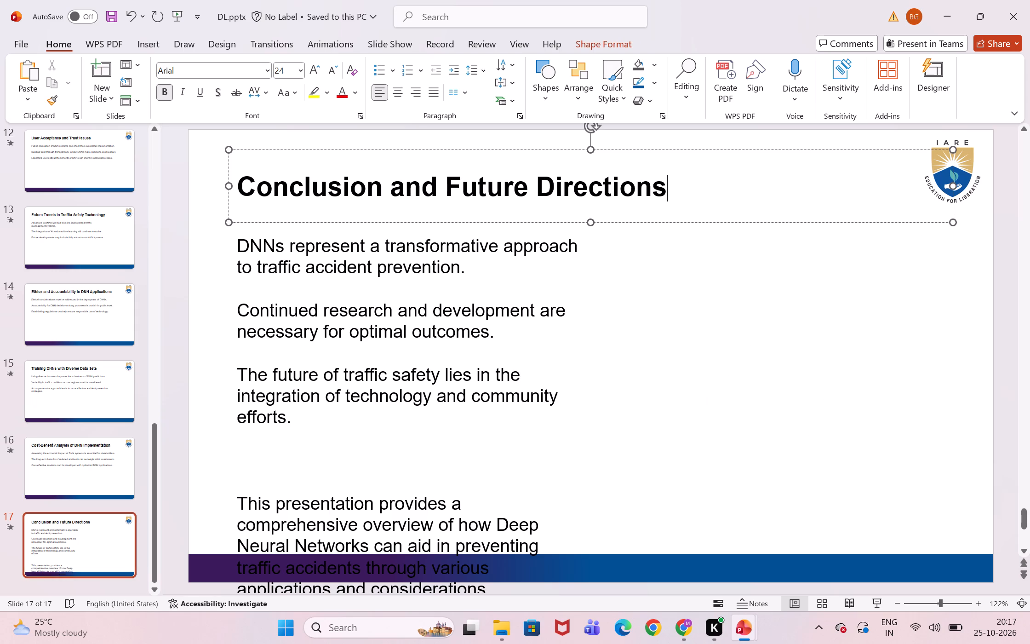
key(BackSpace)
key(BackSpace)
key(BackSpace)
key(BackSpace)
key(BackSpace)
key(BackSpace)
key(BackSpace)
key(BackSpace)
key(BackSpace)
key(BackSpace)
key(BackSpace)
key(BackSpace)
key(BackSpace)
key(BackSpace)
key(BackSpace)
key(BackSpace)
key(BackSpace)
key(BackSpace)
key(BackSpace)
key(BackSpace)
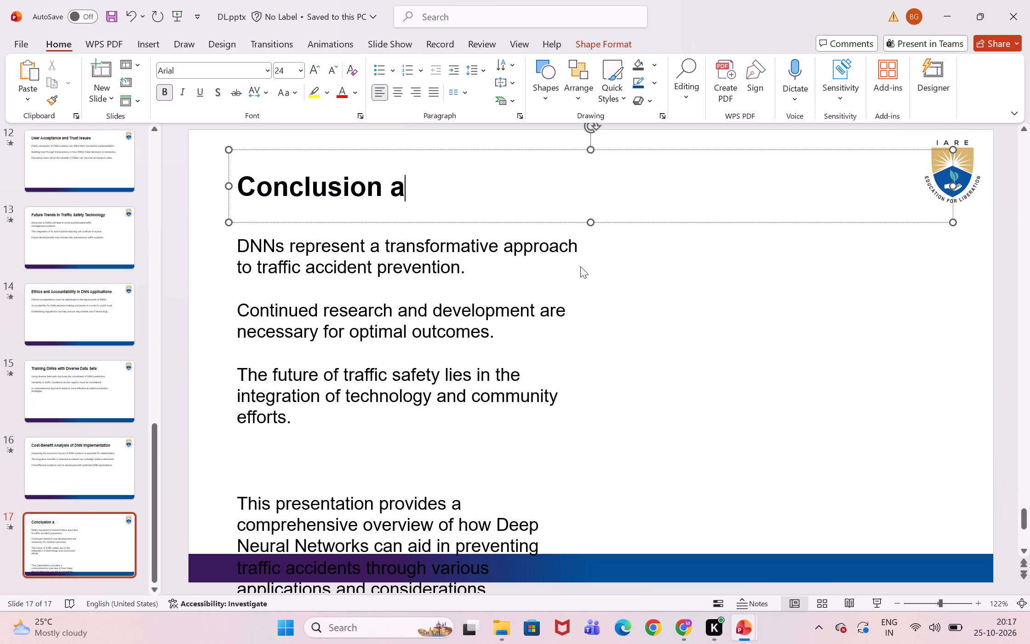
key(BackSpace)
Widen the body text box on the Conclusion slide and delete the final paragraph beginning "This presentation provides a comprehensive overview".
click(514, 341)
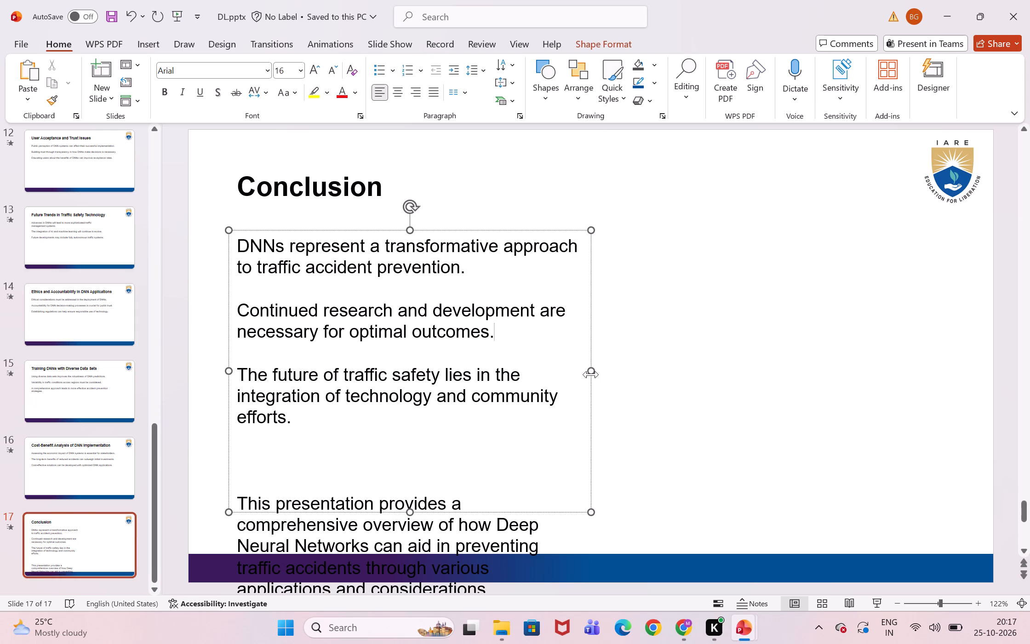
drag(591, 374, 906, 366)
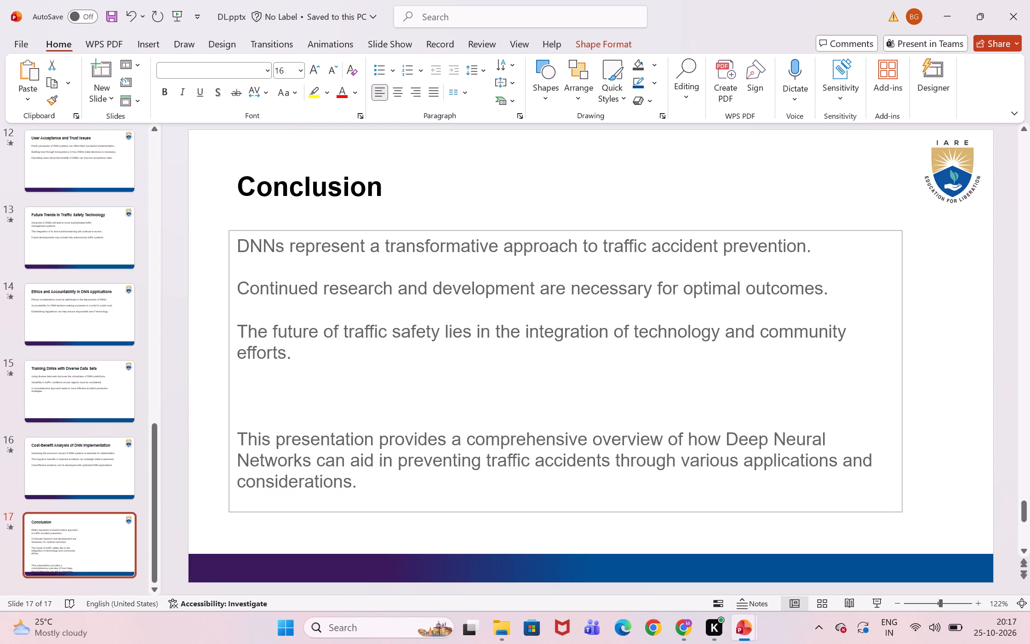
drag(906, 366, 907, 366)
click(360, 494)
drag(360, 494, 258, 440)
key(BackSpace)
Copy the THANKS slide from LM AAT-2.pptx and paste it after the Conclusion slide in DL.pptx.
scroll(46, 484, down, 3)
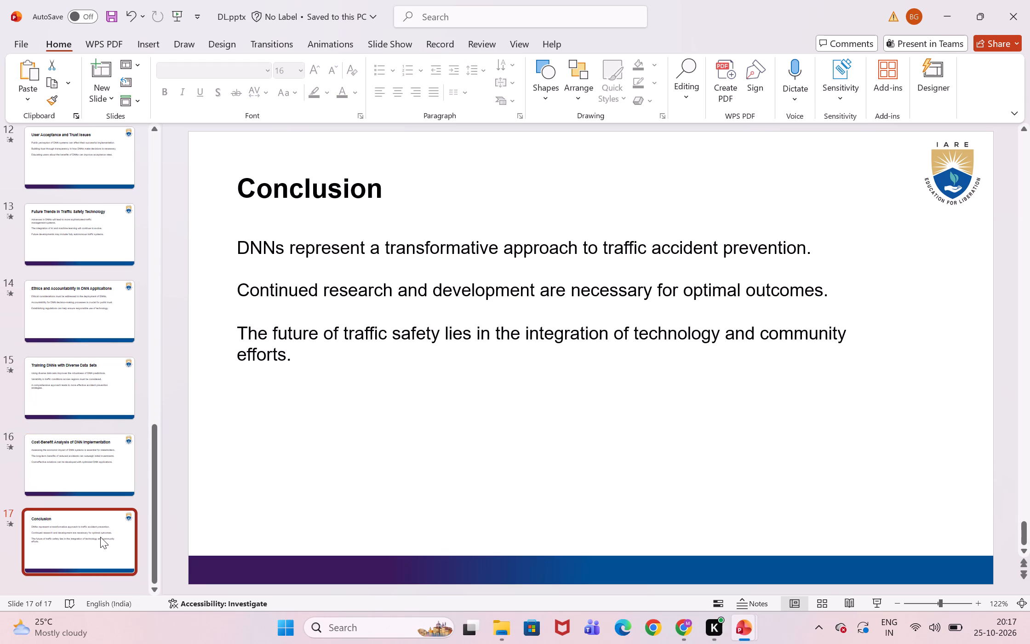
click(100, 537)
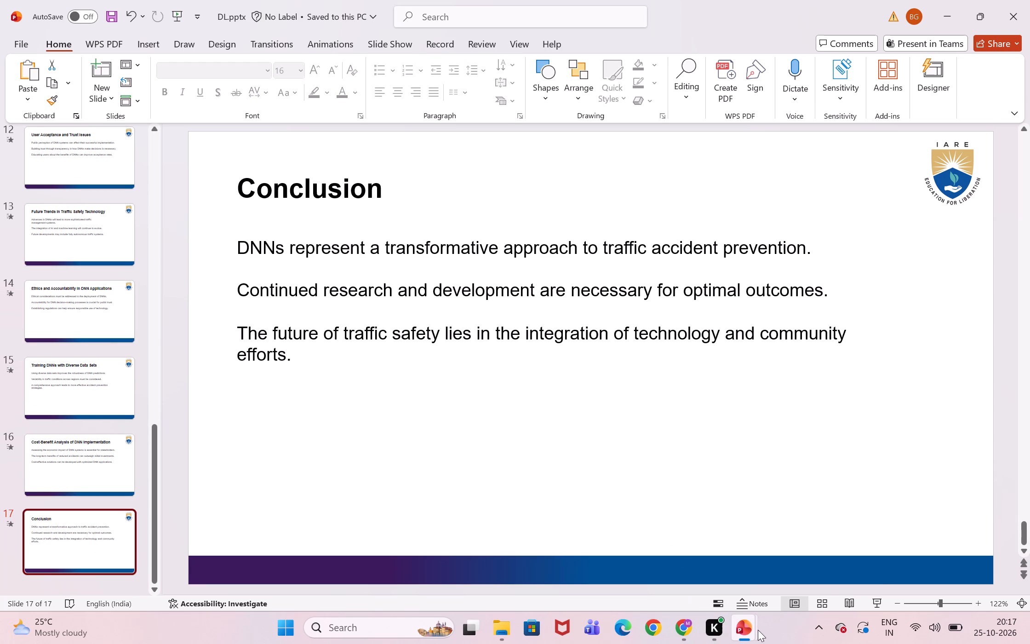
click(646, 562)
scroll(94, 461, down, 6)
scroll(92, 462, up, 1)
scroll(92, 462, down, 3)
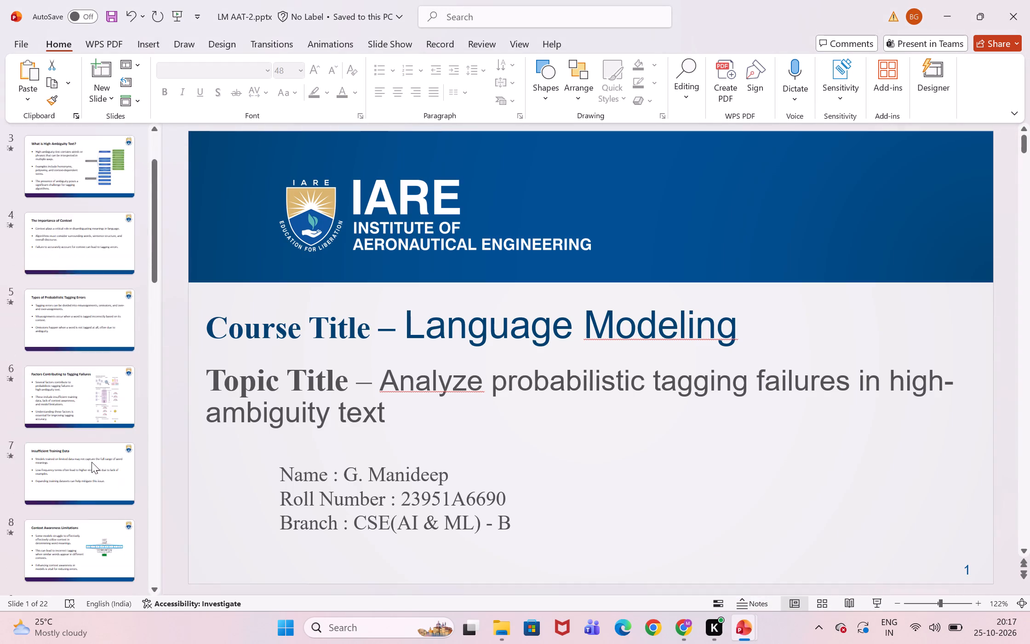
scroll(92, 462, down, 20)
scroll(92, 462, down, 16)
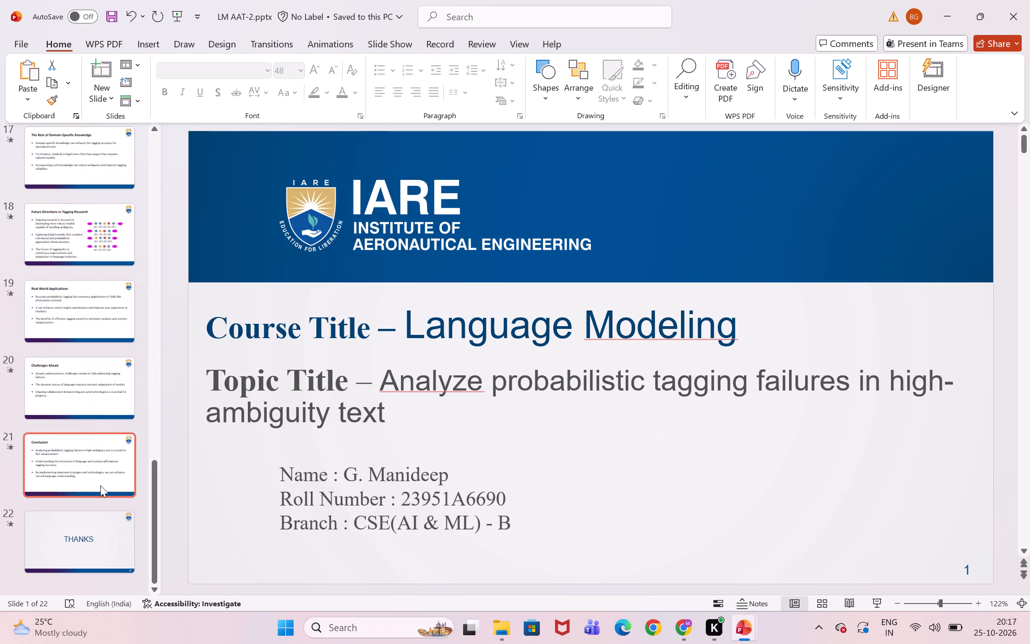
click(110, 552)
key(ctrl+c)
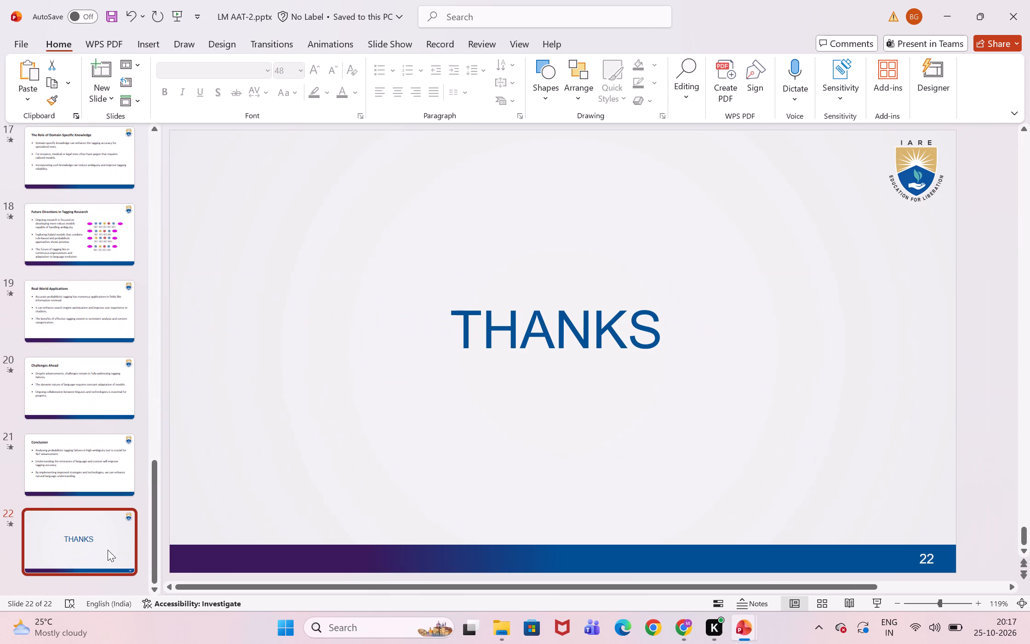
click(1029, 0)
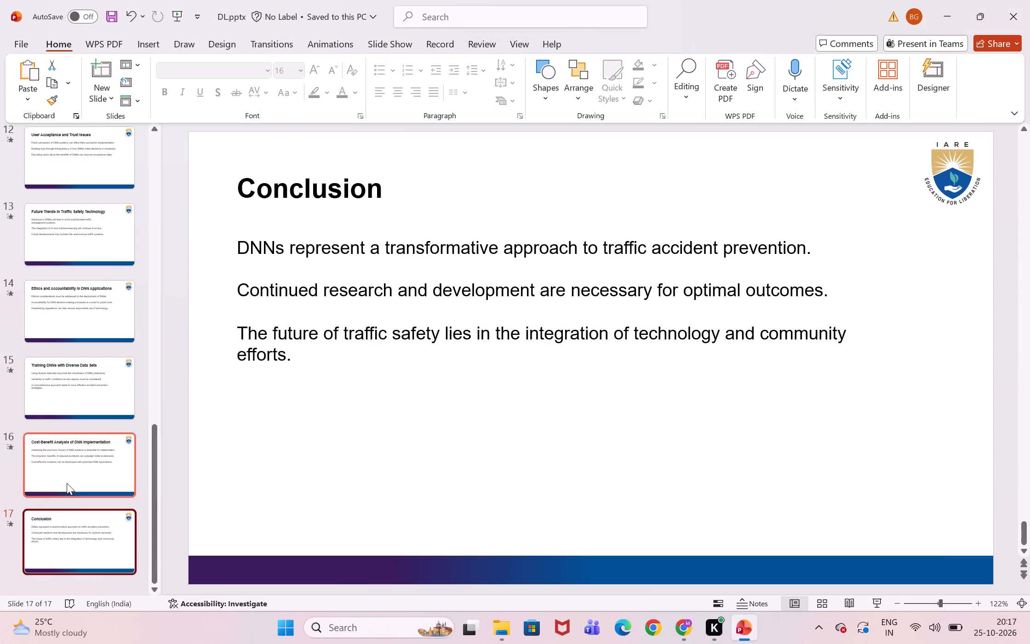
click(57, 516)
key(ctrl+v)
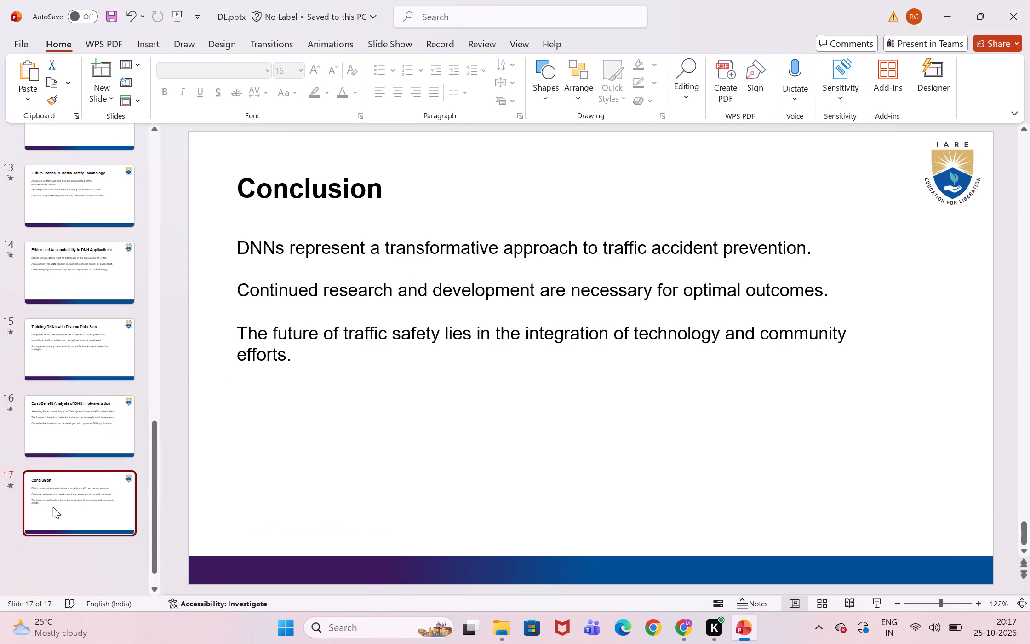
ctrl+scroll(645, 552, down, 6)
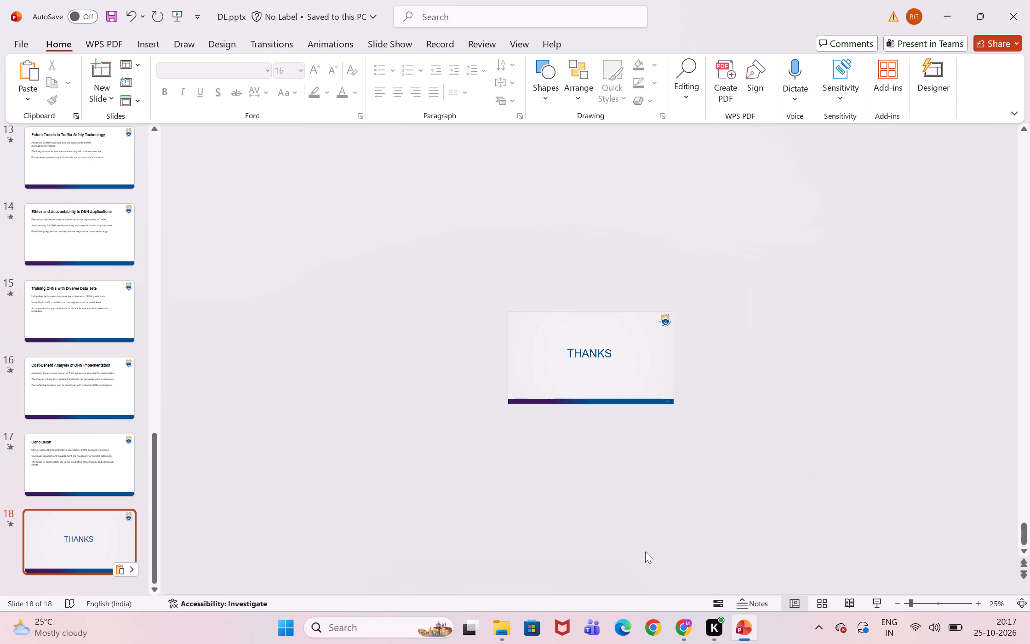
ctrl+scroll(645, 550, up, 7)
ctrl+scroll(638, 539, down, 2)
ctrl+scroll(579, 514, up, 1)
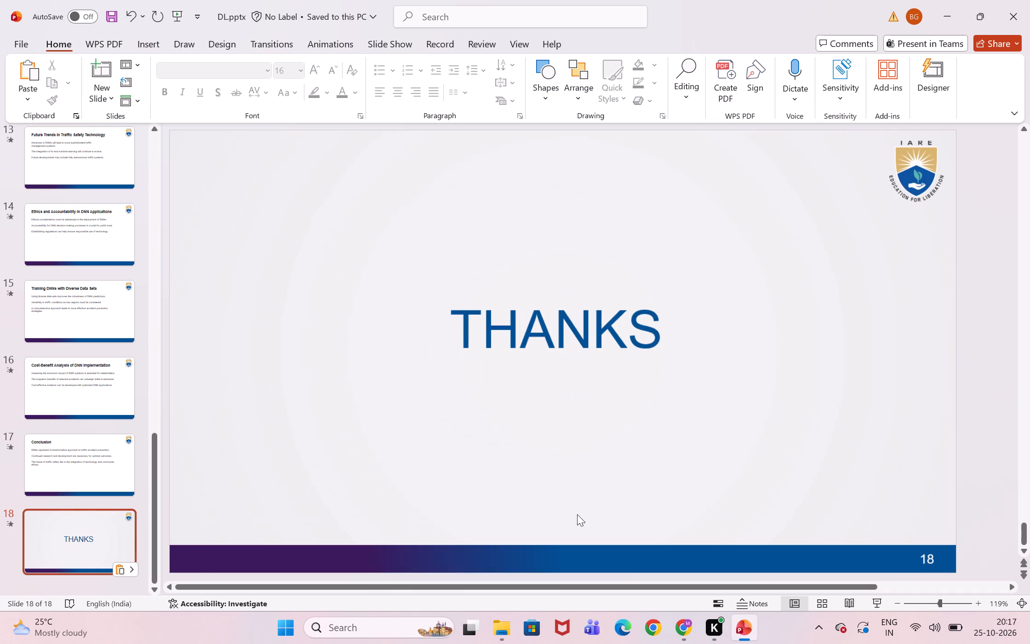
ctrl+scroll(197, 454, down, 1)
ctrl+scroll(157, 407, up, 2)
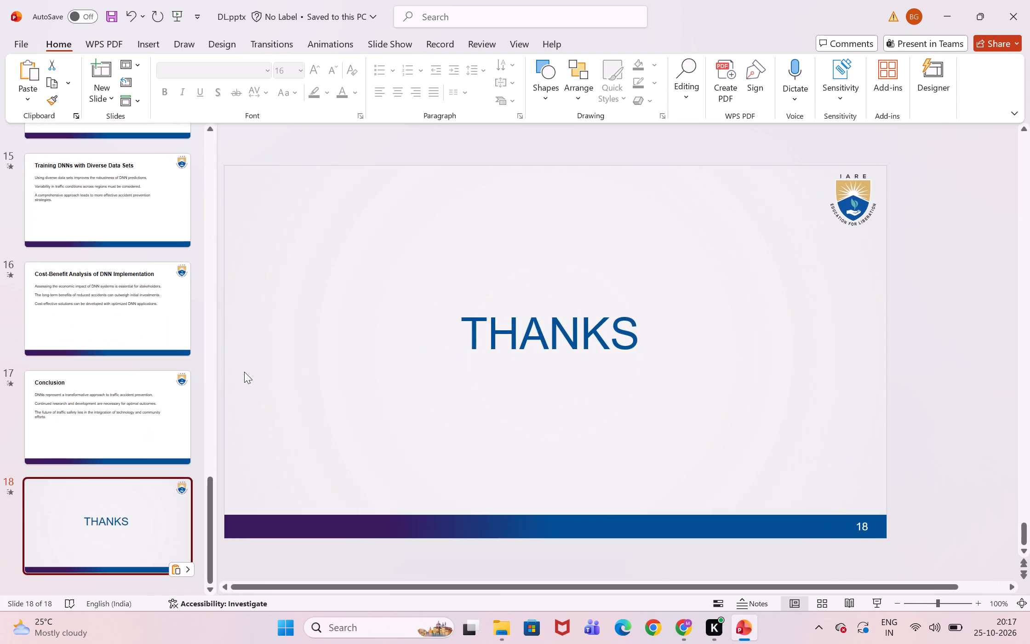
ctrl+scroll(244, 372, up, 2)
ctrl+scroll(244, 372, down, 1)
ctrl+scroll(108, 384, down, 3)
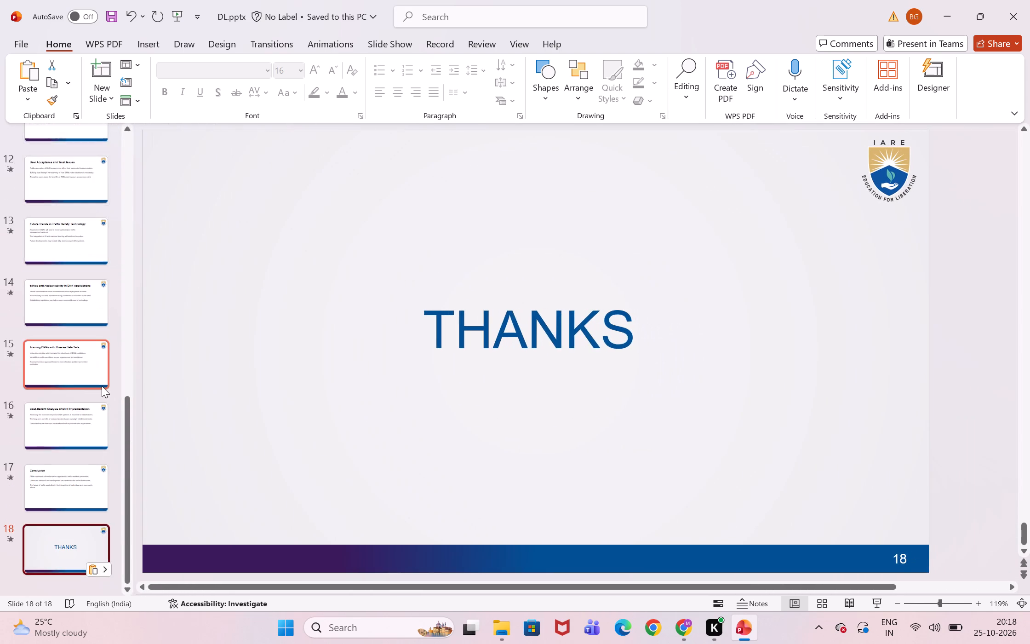
Save the DL.pptx presentation and close it.
ctrl+scroll(59, 396, up, 2)
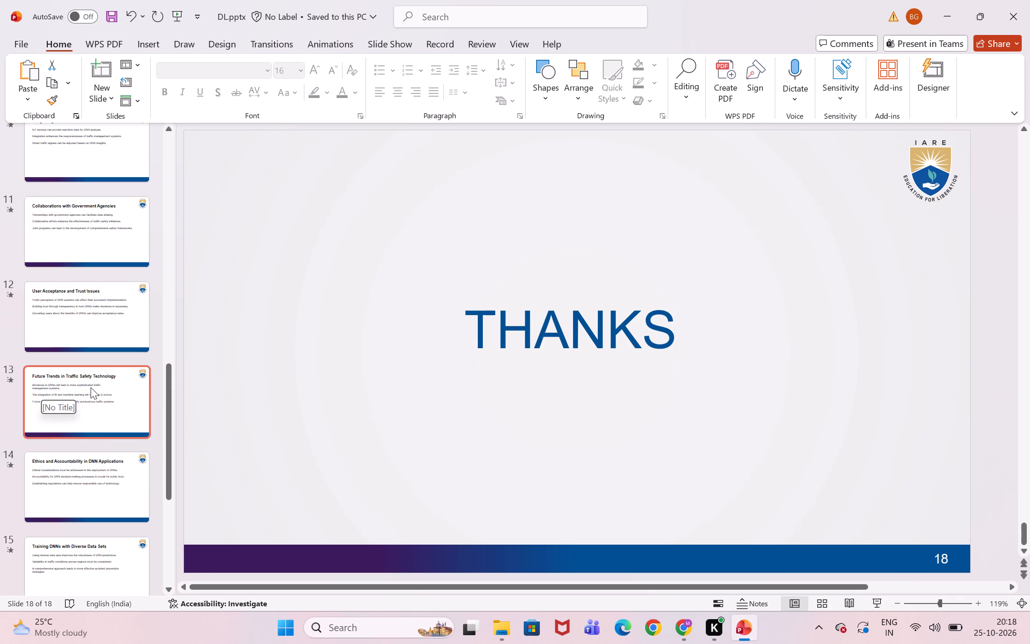
key(ctrl+s)
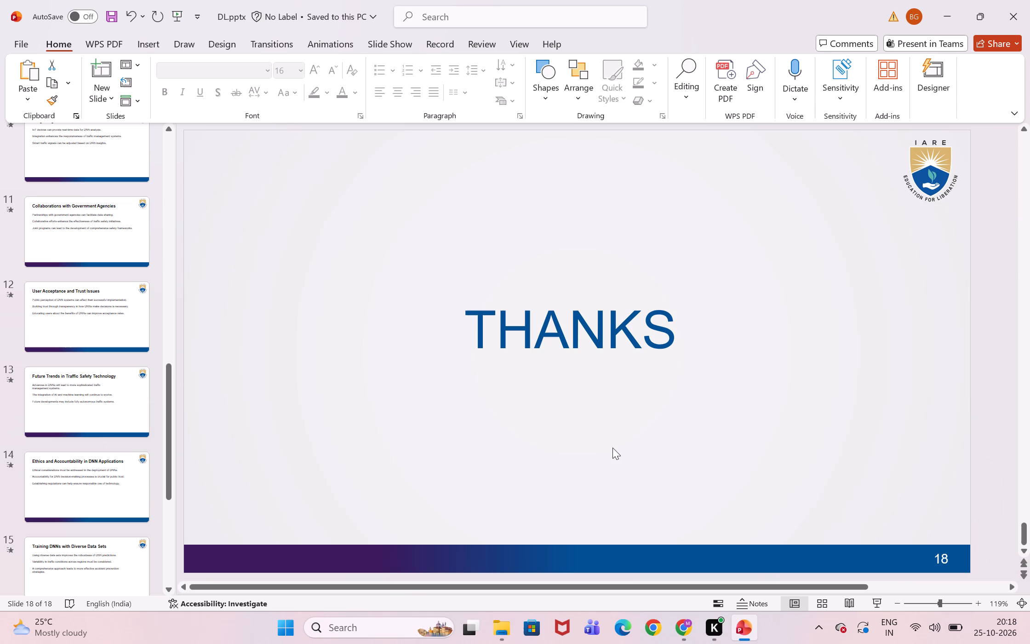
click(1029, 0)
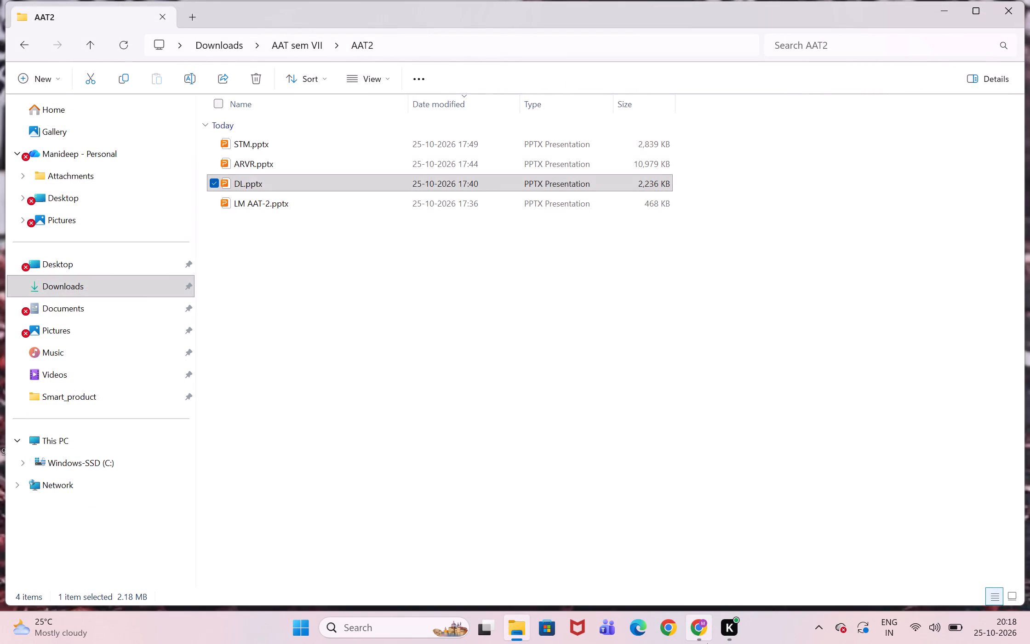
Switch to Chrome and check the AAT-II page's Deep Learning assignment upload section and the submission notes.
click(700, 634)
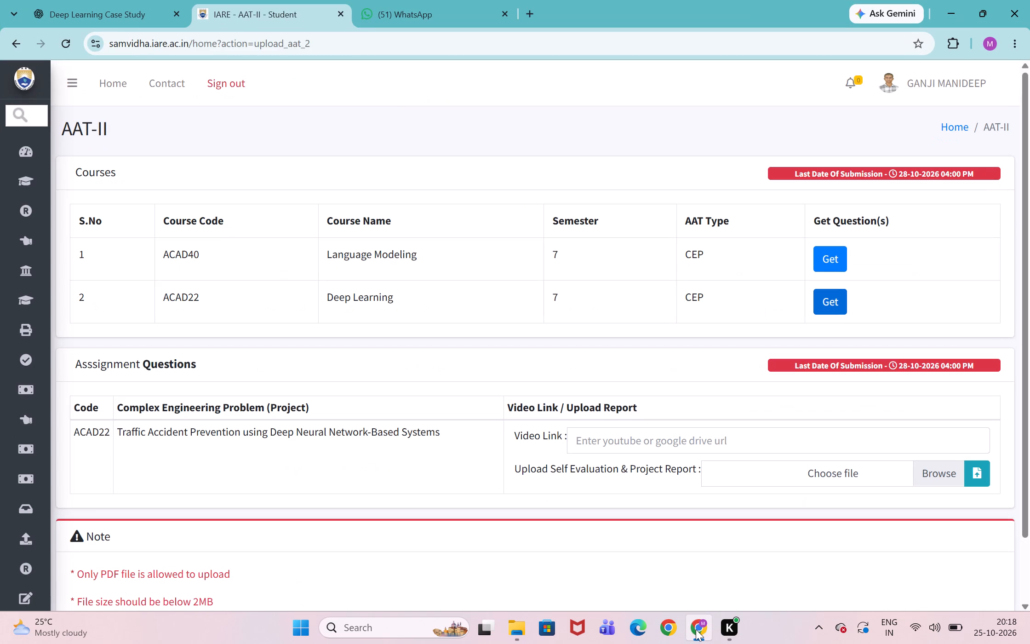
scroll(641, 470, down, 6)
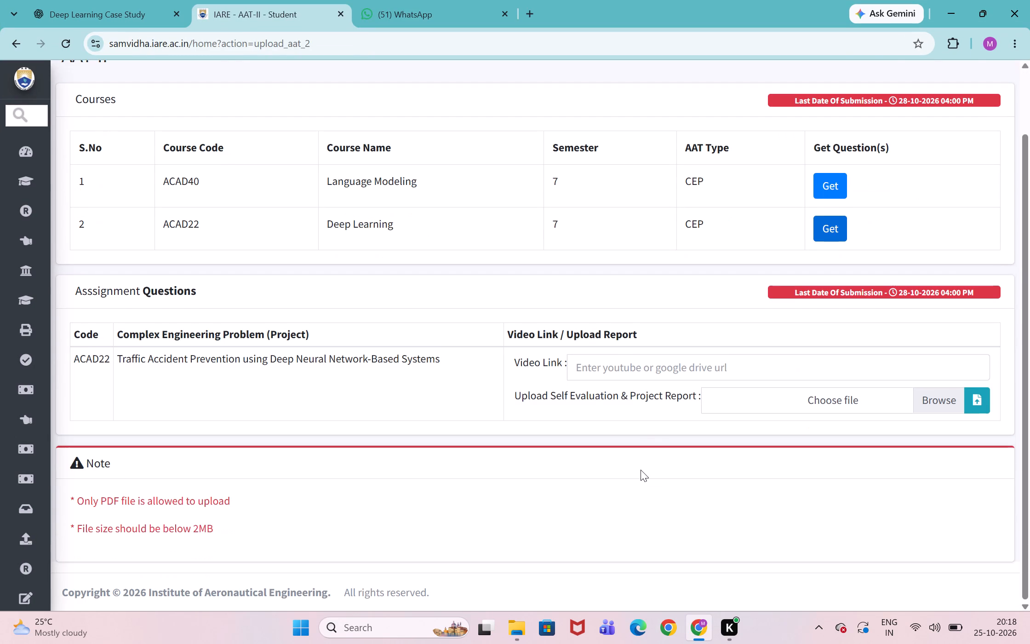
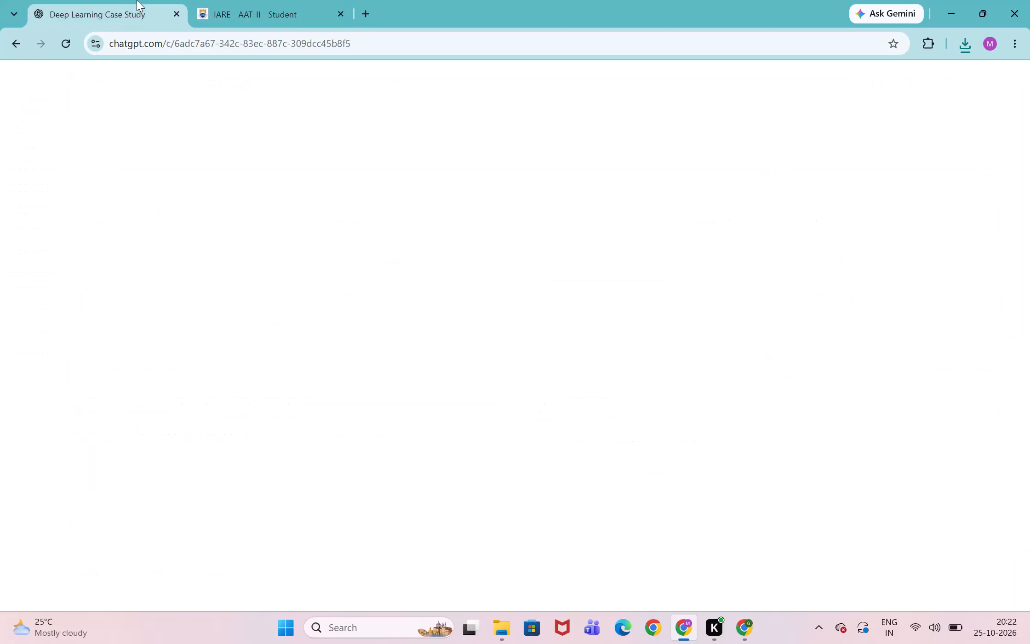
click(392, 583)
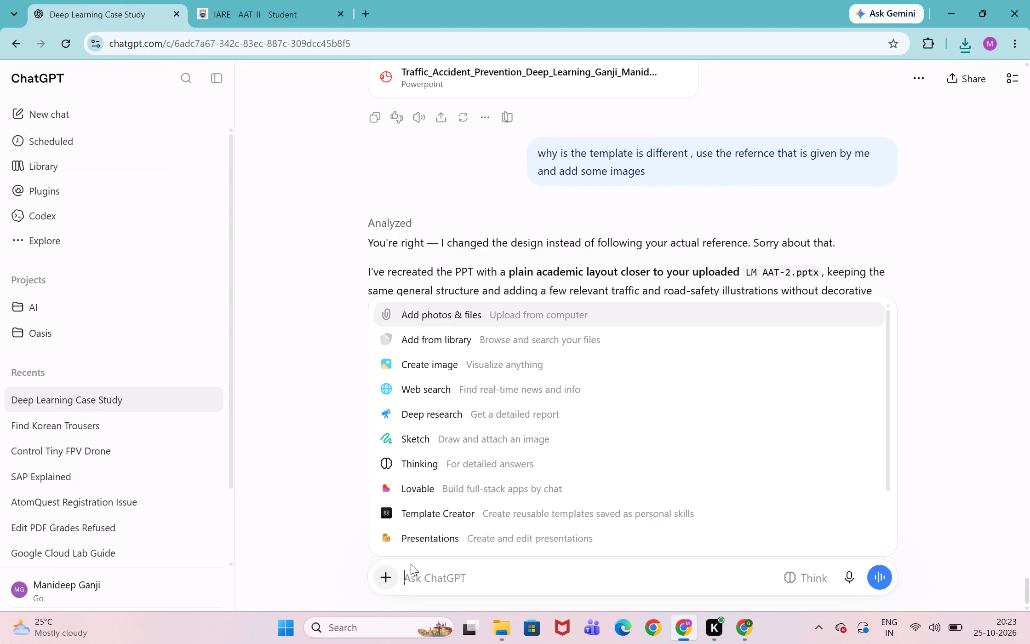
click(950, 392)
Search the web for "pdf editor" in a new tab and open the iLovePDF Edit PDF page.
click(361, 5)
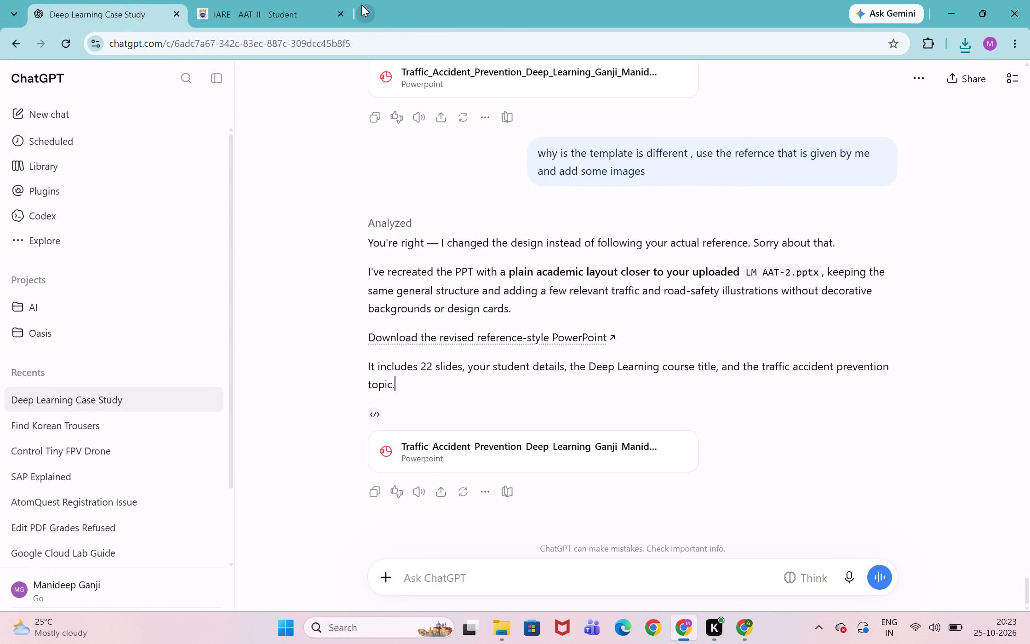
text(pdf e)
key(Down)
key(Return)
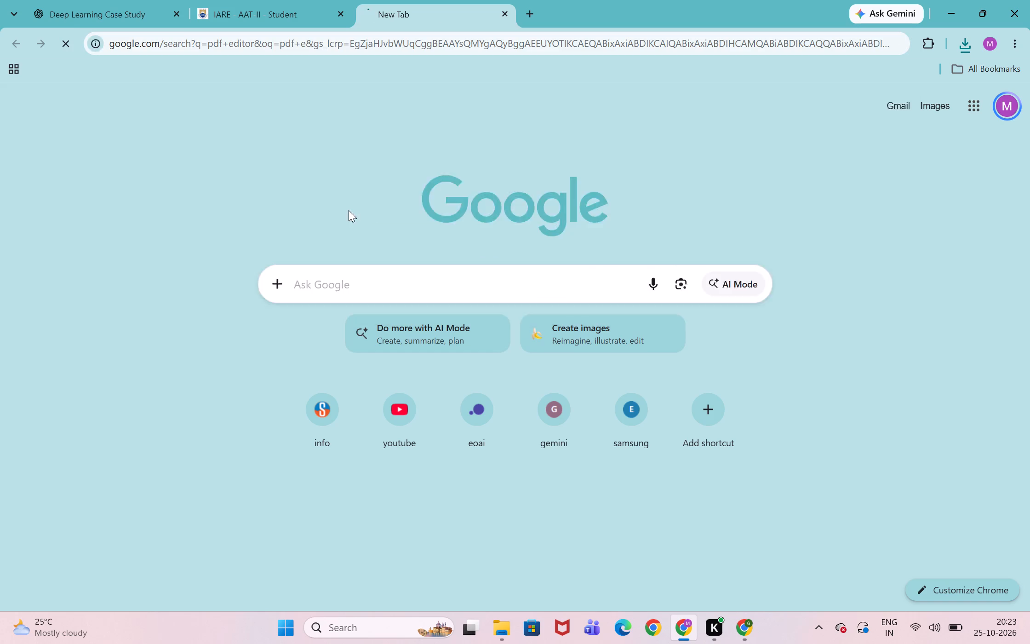
click(349, 210)
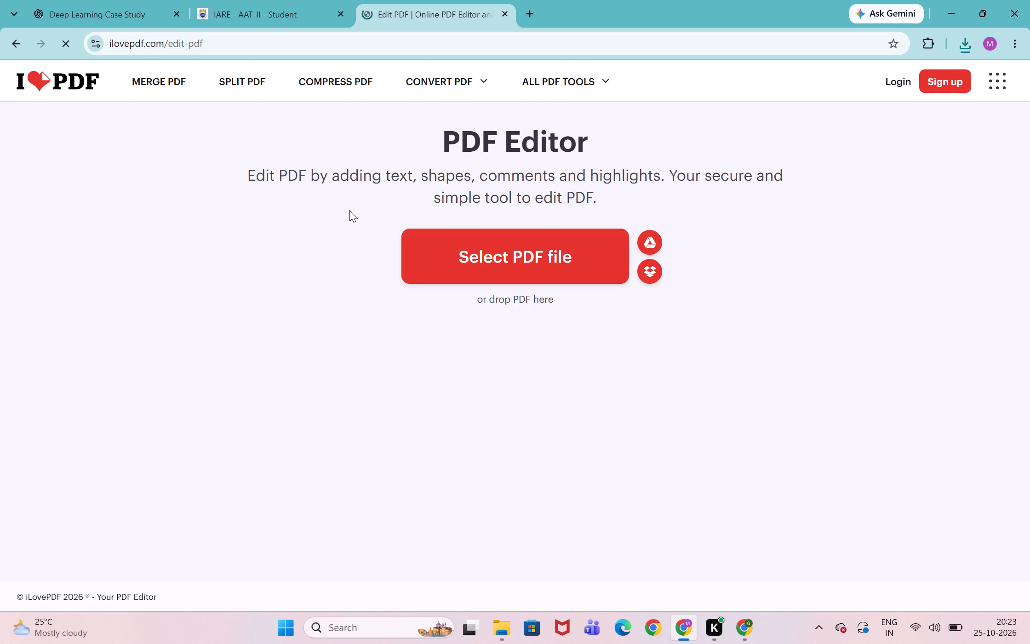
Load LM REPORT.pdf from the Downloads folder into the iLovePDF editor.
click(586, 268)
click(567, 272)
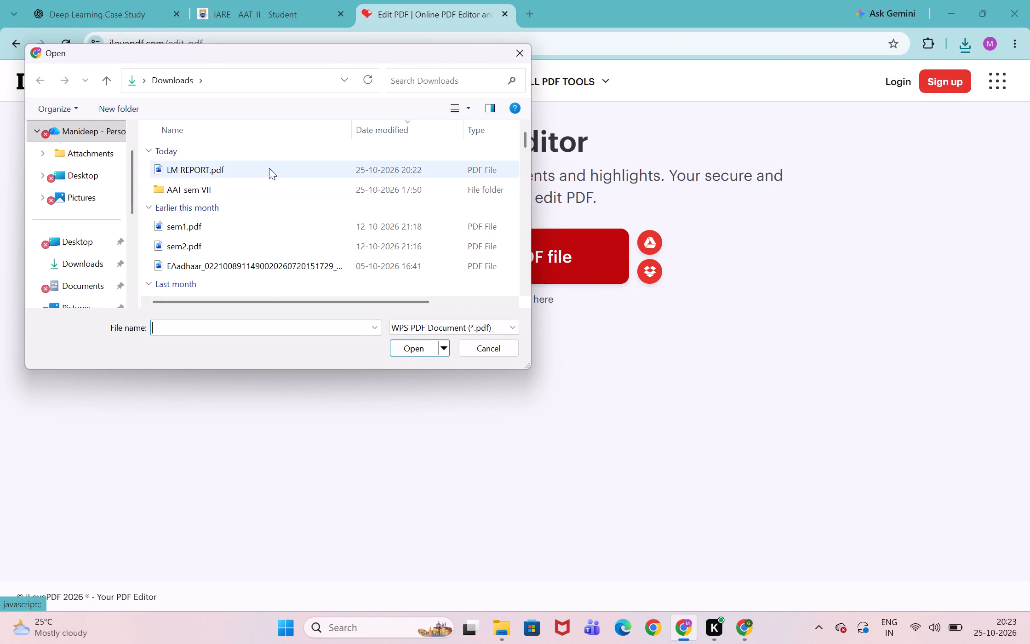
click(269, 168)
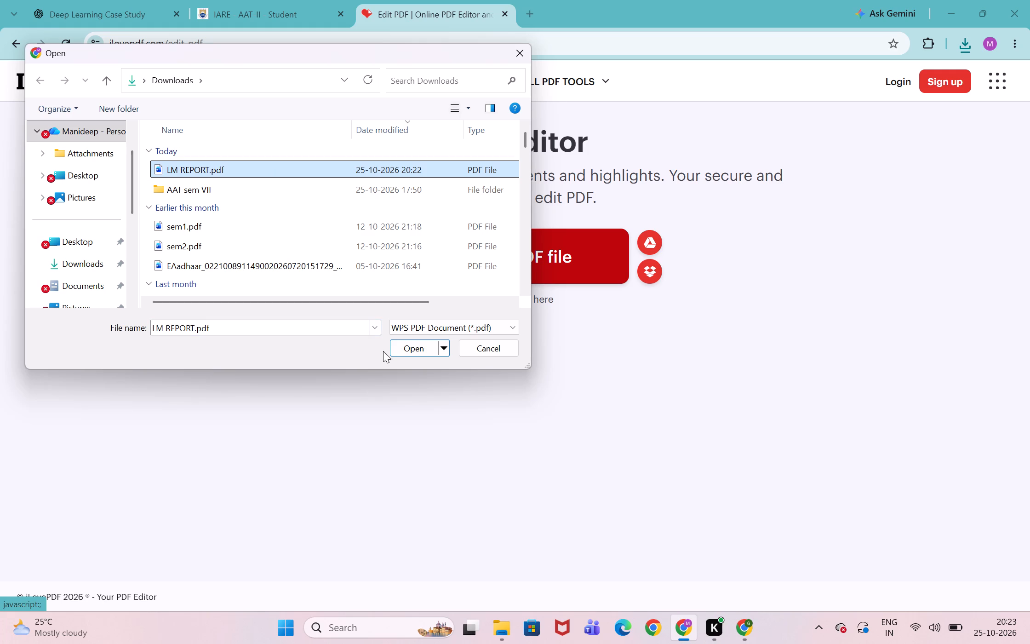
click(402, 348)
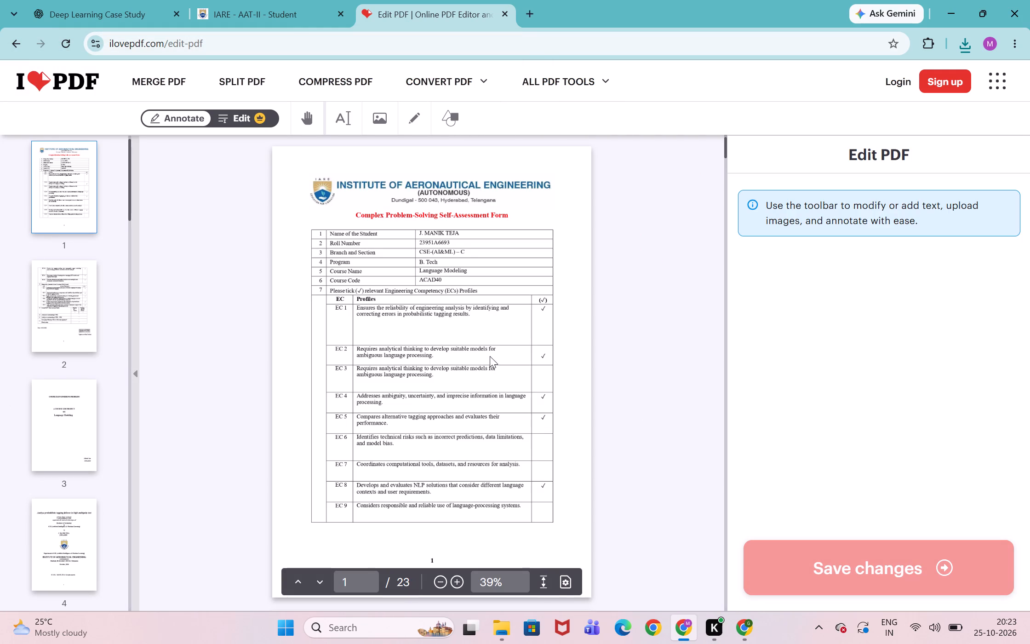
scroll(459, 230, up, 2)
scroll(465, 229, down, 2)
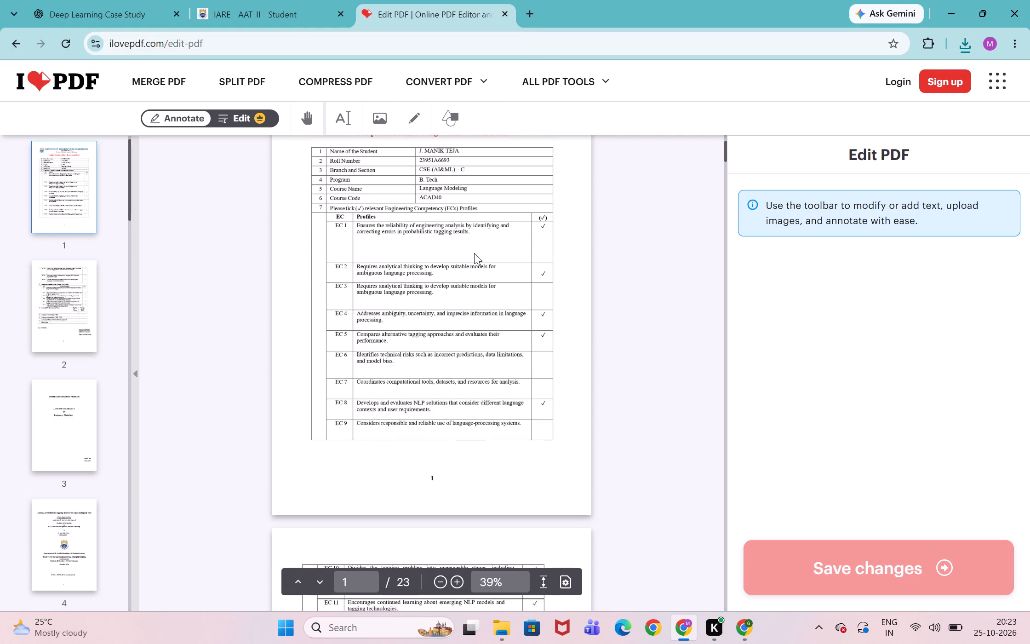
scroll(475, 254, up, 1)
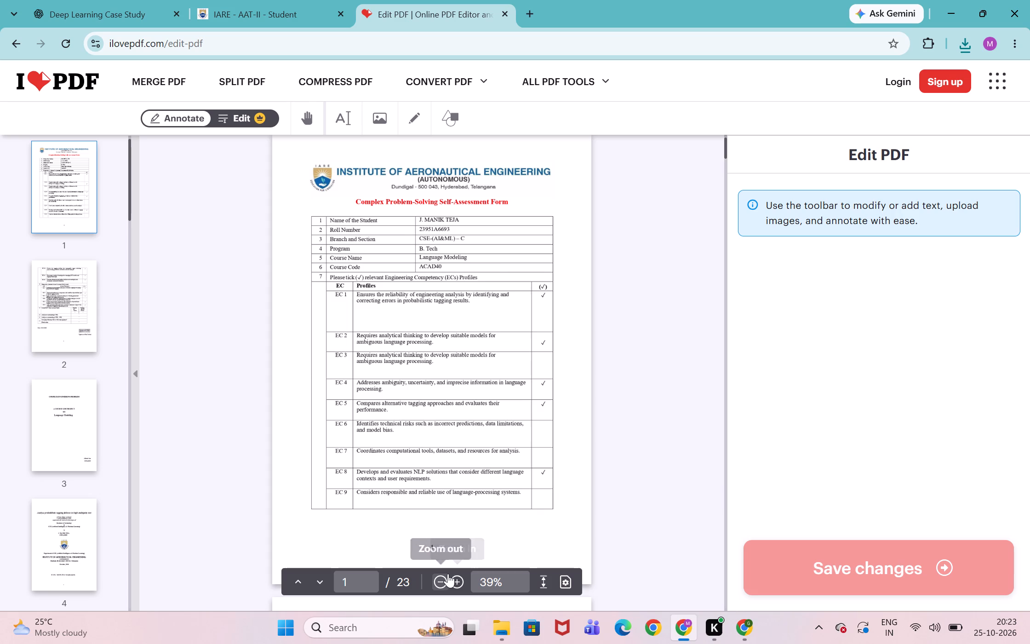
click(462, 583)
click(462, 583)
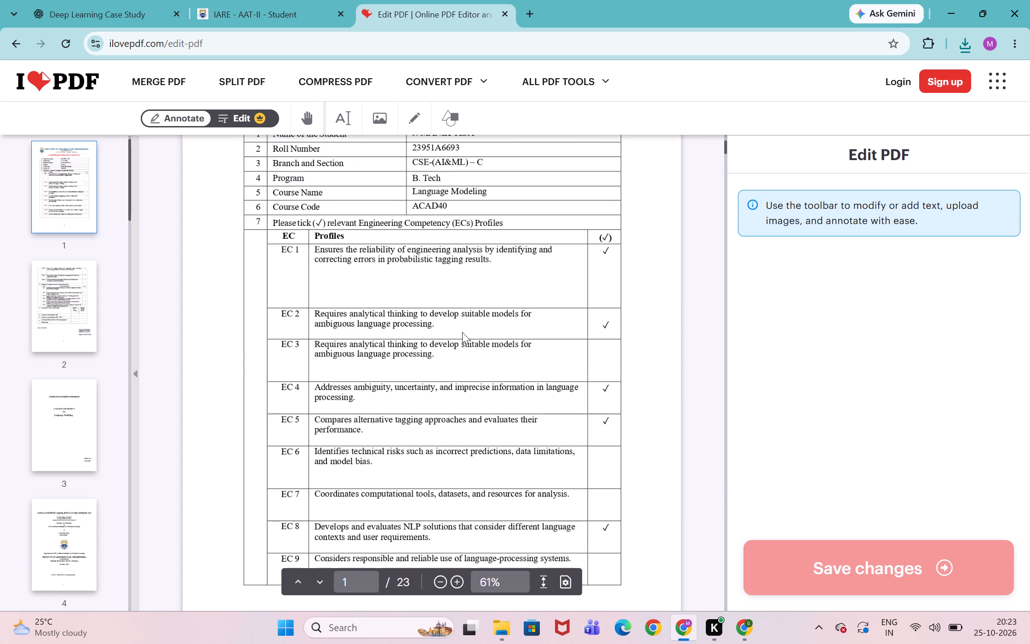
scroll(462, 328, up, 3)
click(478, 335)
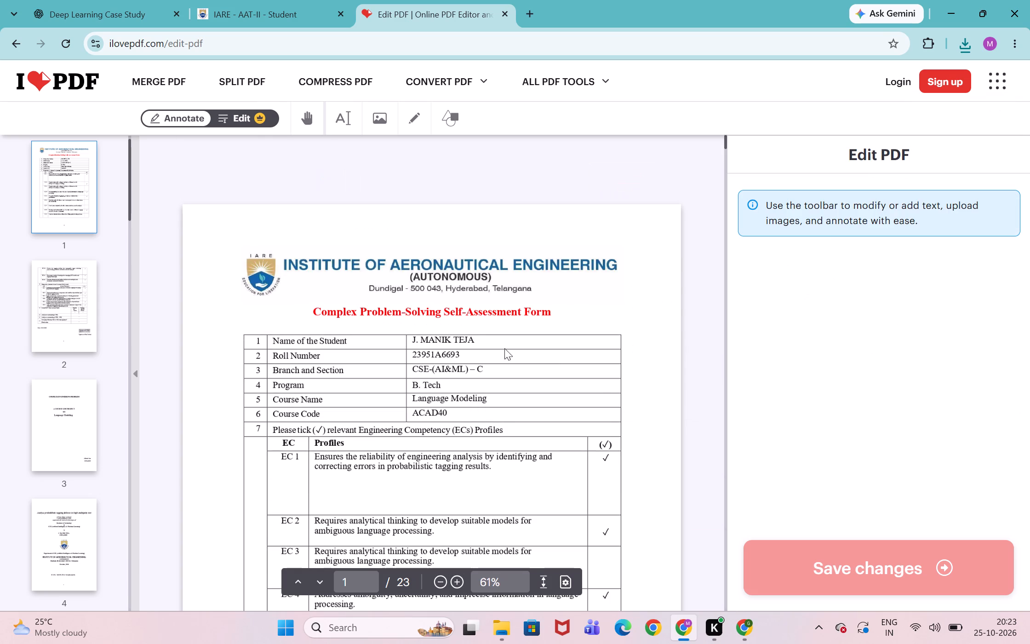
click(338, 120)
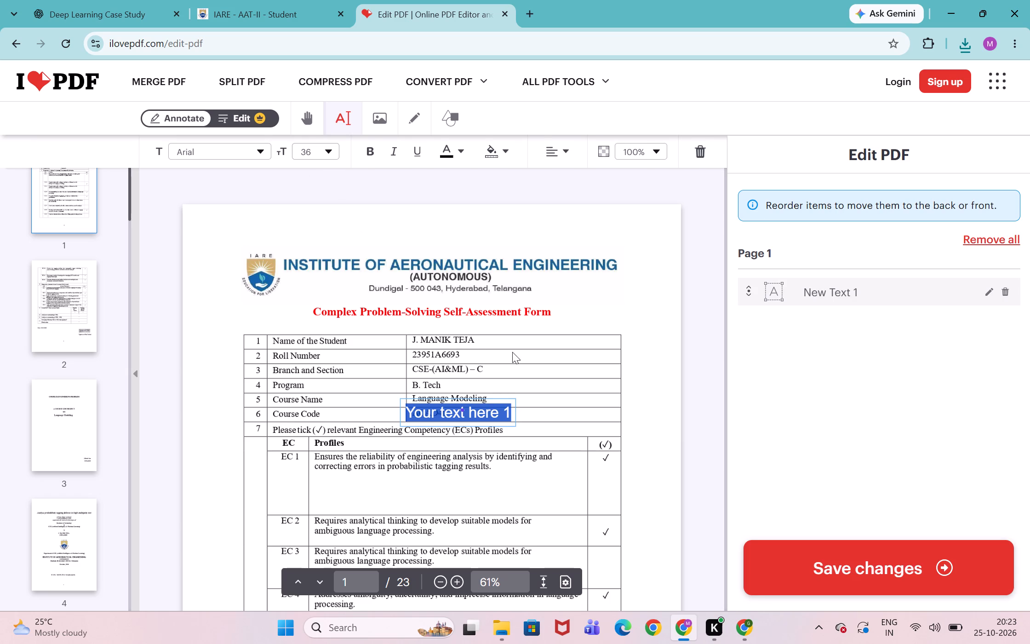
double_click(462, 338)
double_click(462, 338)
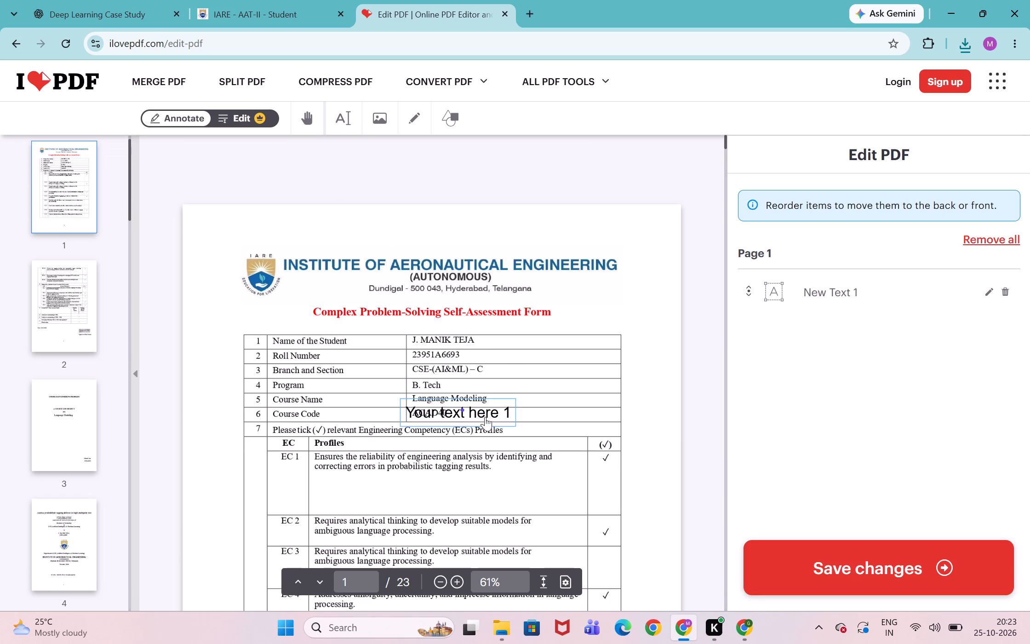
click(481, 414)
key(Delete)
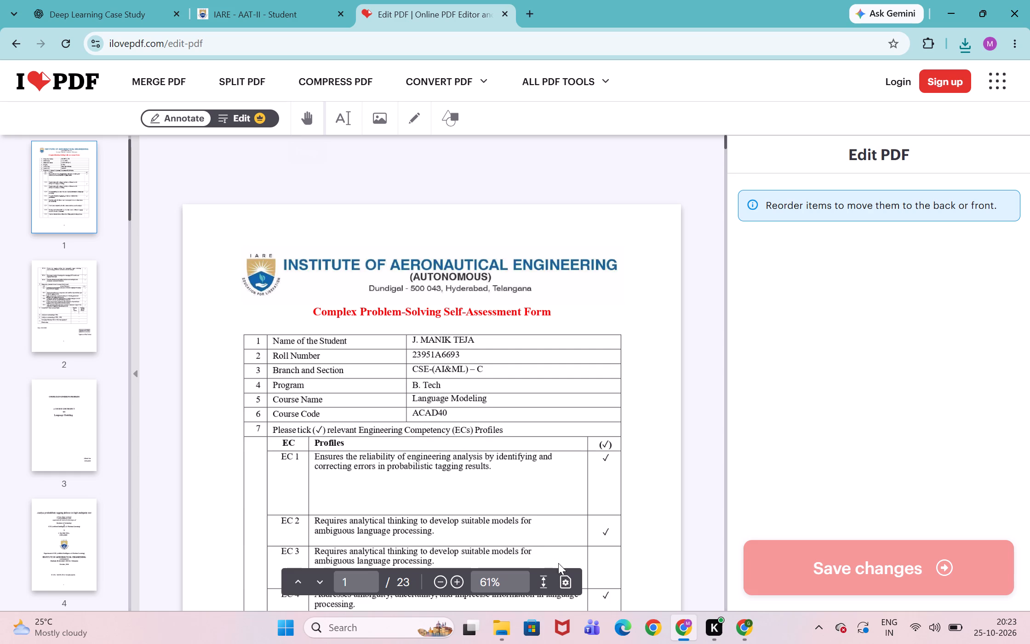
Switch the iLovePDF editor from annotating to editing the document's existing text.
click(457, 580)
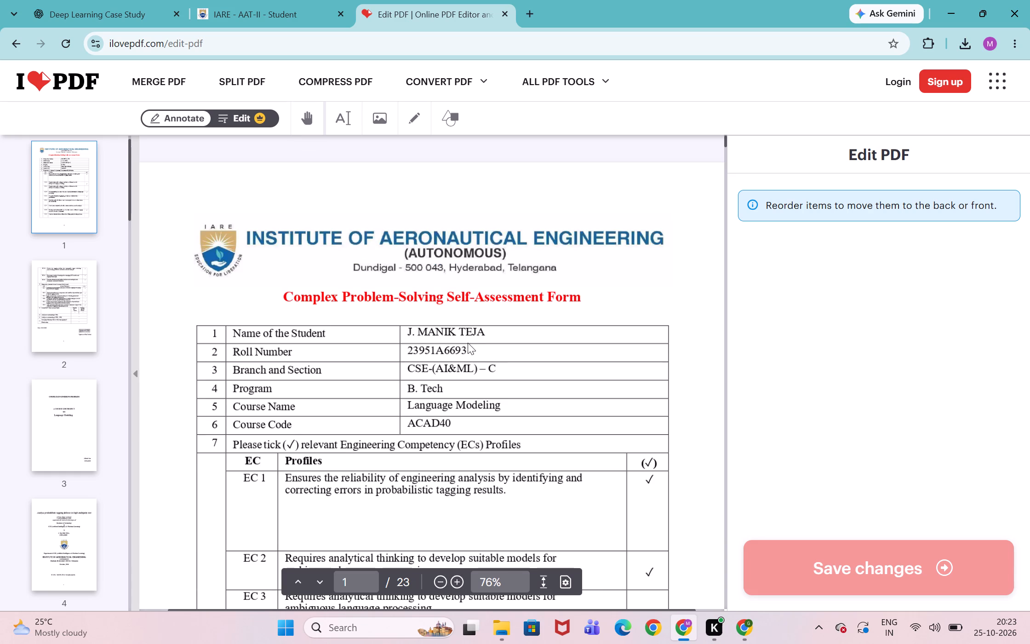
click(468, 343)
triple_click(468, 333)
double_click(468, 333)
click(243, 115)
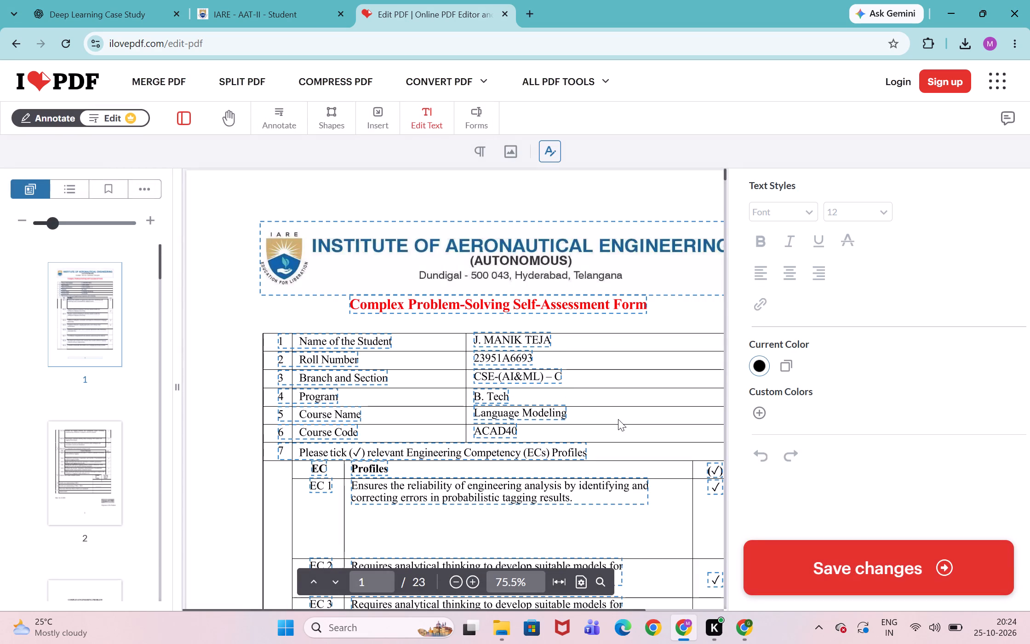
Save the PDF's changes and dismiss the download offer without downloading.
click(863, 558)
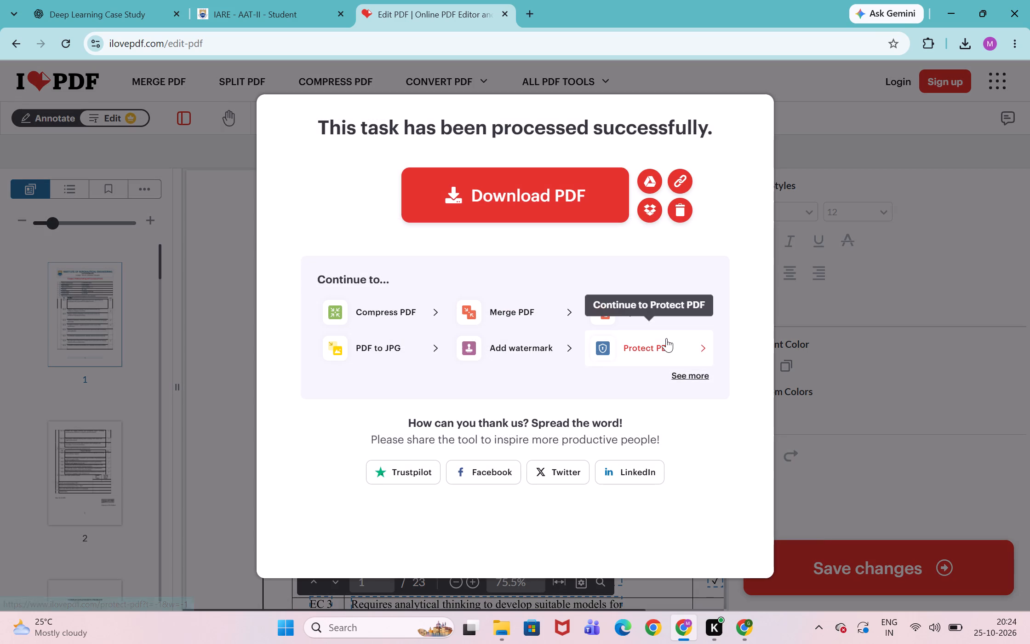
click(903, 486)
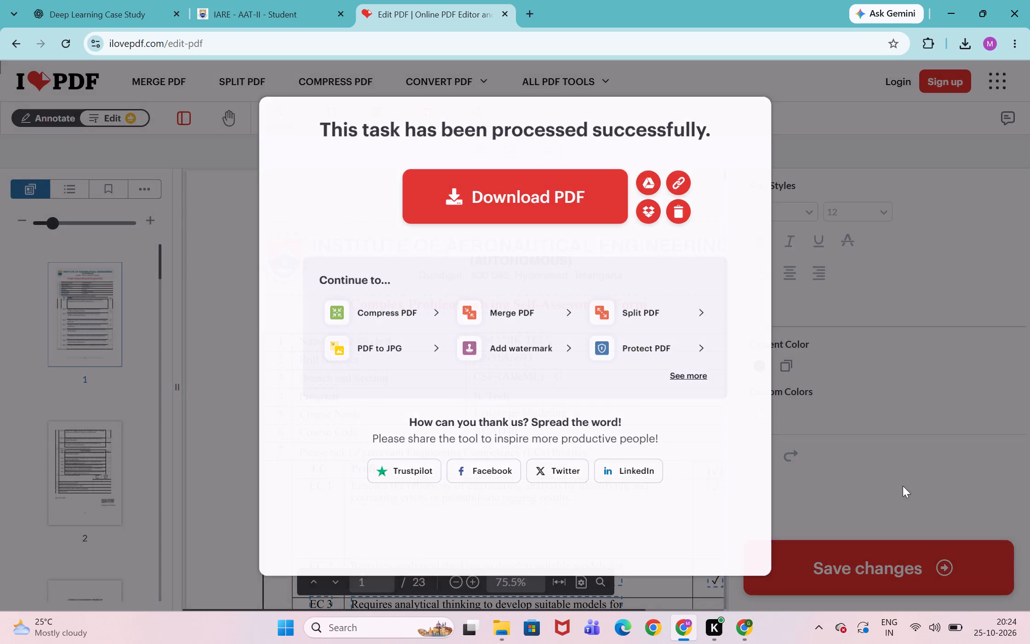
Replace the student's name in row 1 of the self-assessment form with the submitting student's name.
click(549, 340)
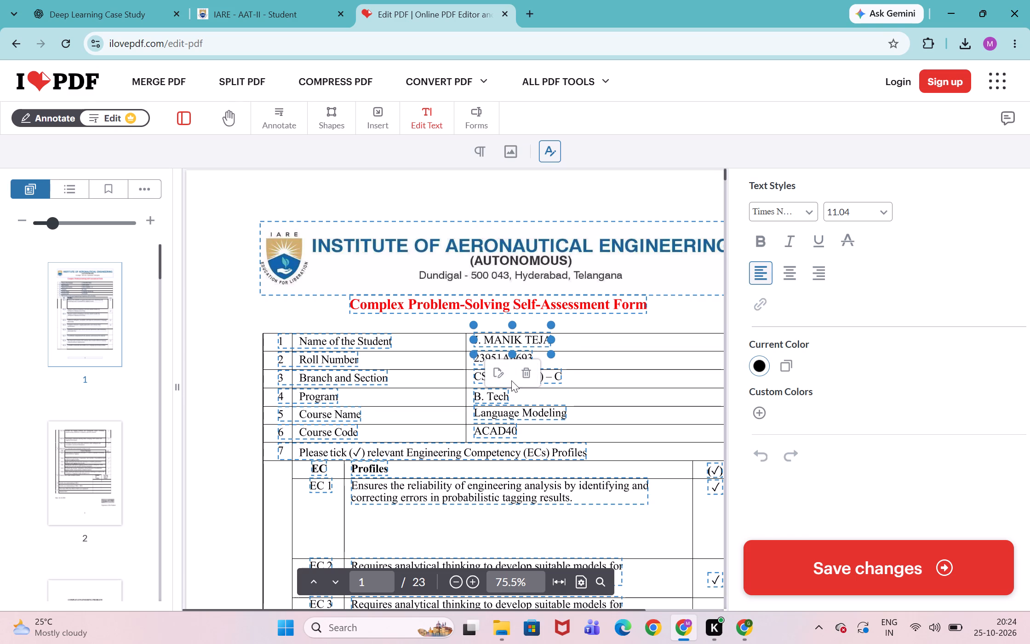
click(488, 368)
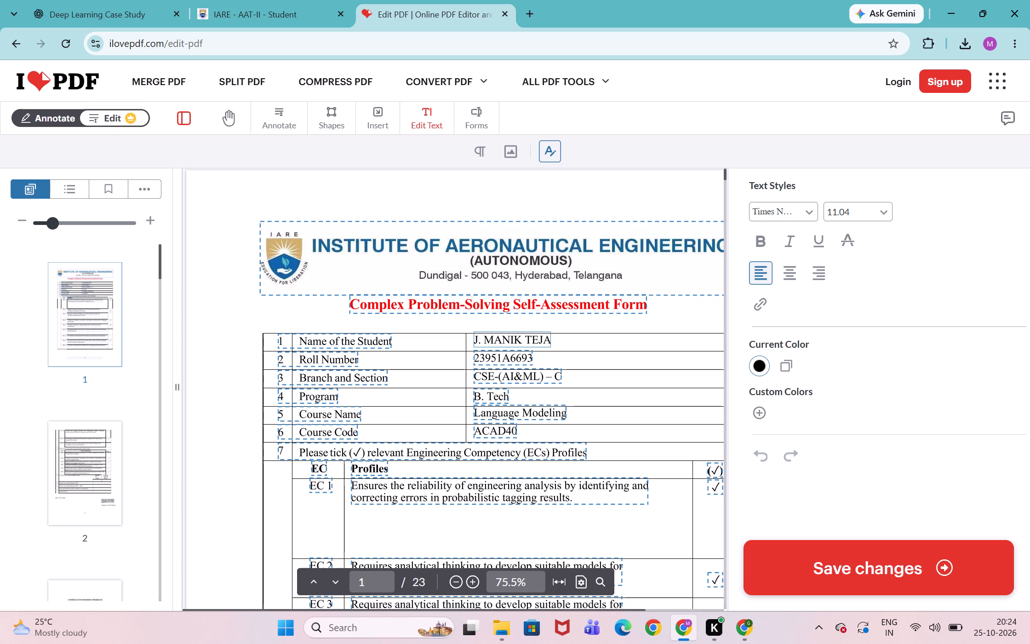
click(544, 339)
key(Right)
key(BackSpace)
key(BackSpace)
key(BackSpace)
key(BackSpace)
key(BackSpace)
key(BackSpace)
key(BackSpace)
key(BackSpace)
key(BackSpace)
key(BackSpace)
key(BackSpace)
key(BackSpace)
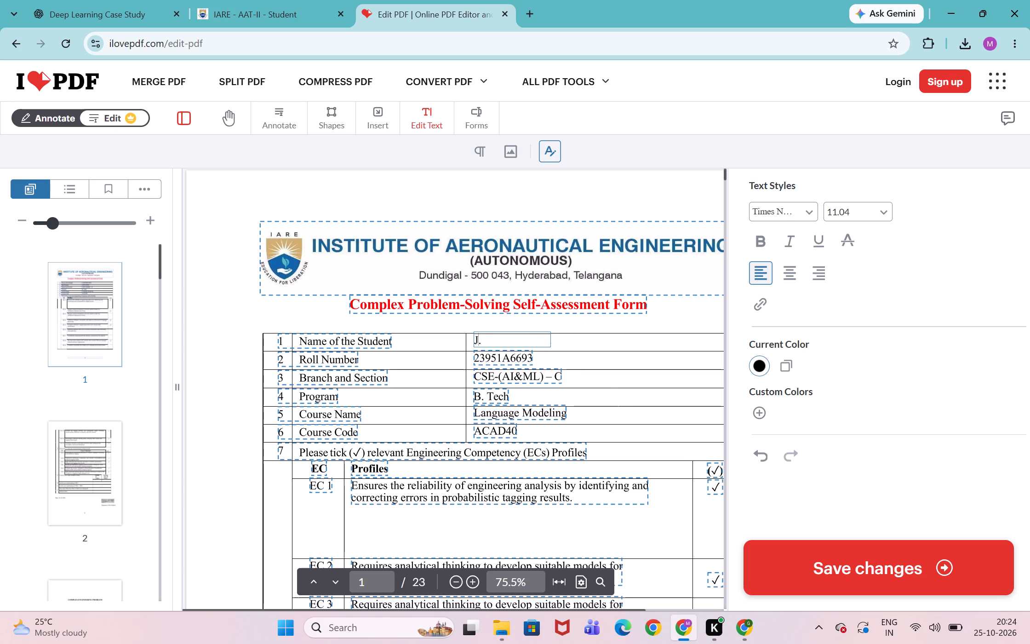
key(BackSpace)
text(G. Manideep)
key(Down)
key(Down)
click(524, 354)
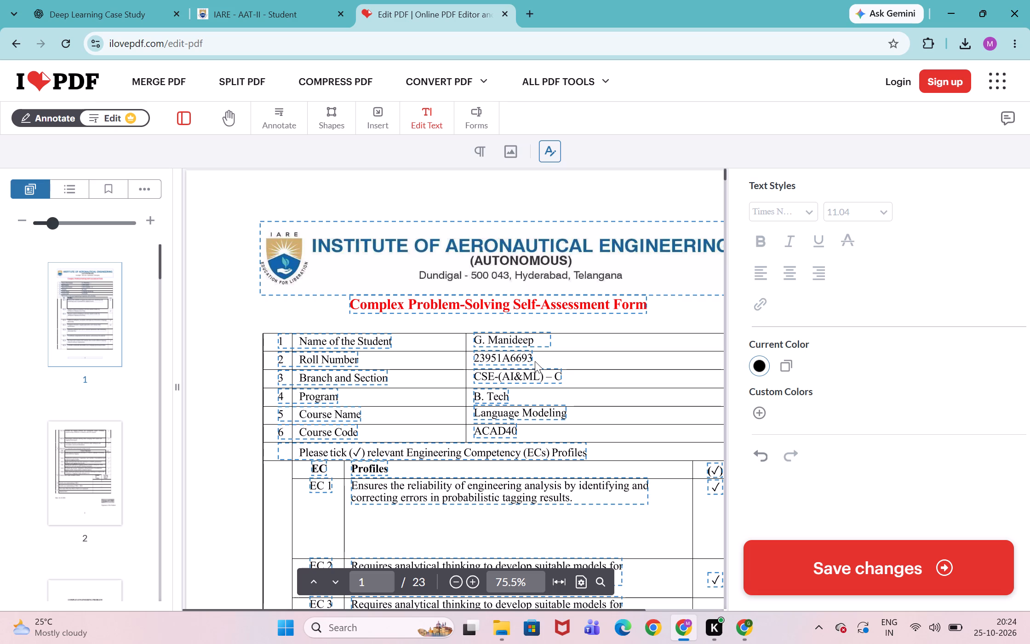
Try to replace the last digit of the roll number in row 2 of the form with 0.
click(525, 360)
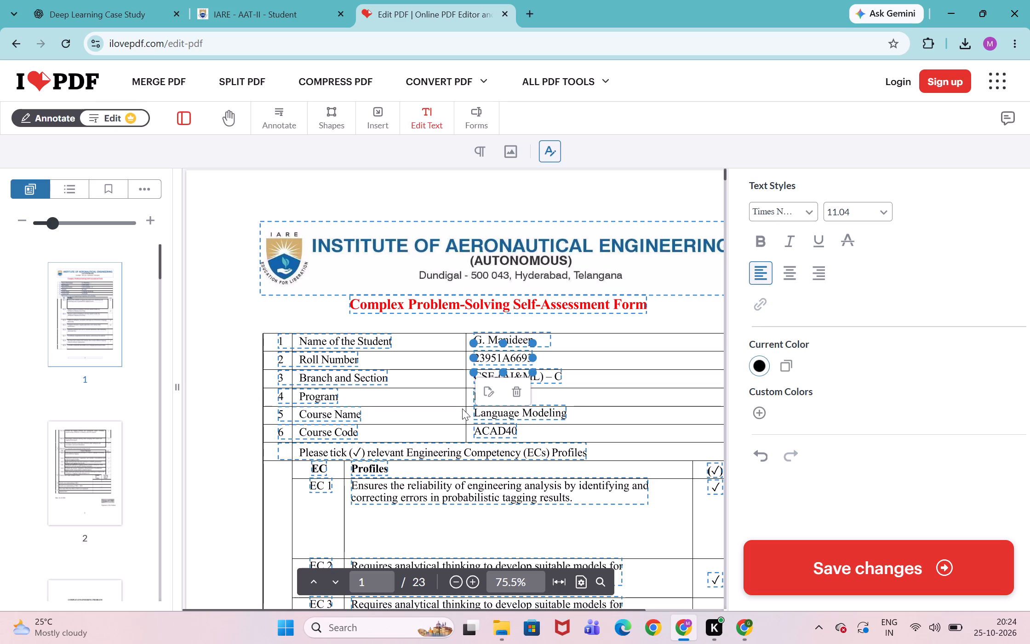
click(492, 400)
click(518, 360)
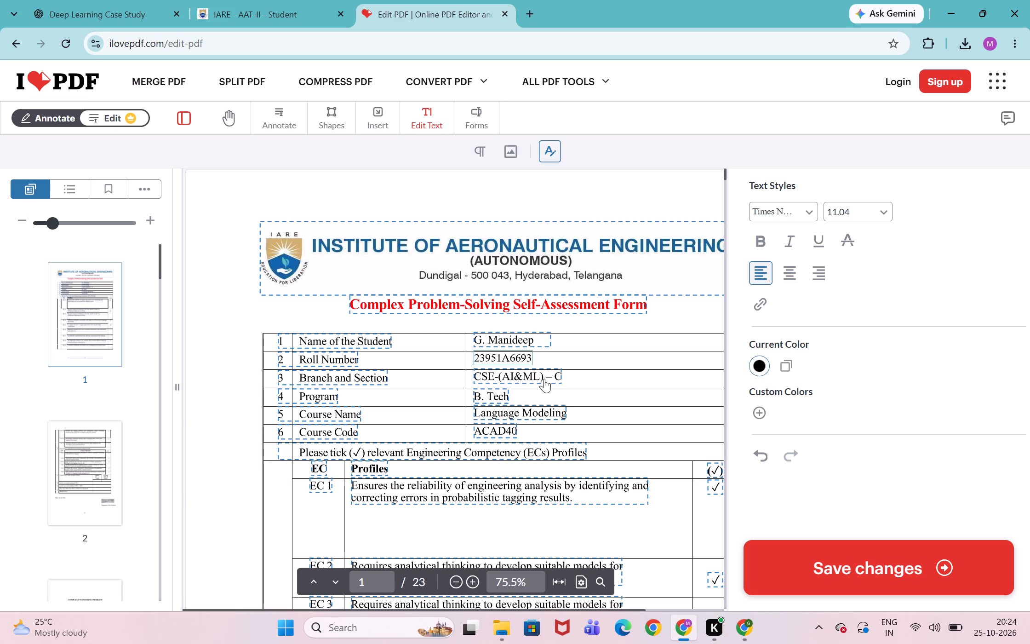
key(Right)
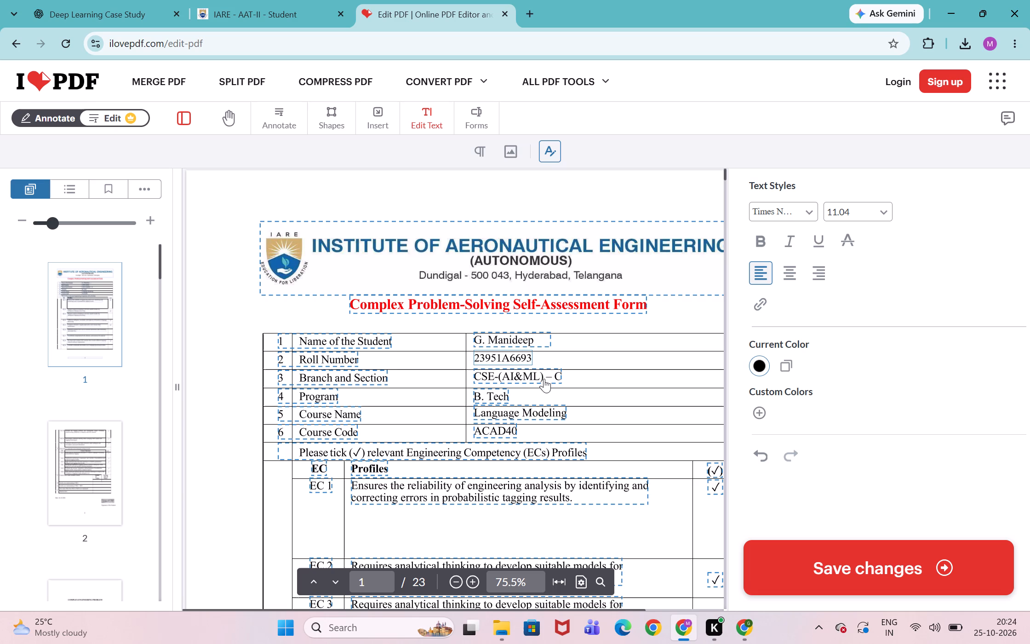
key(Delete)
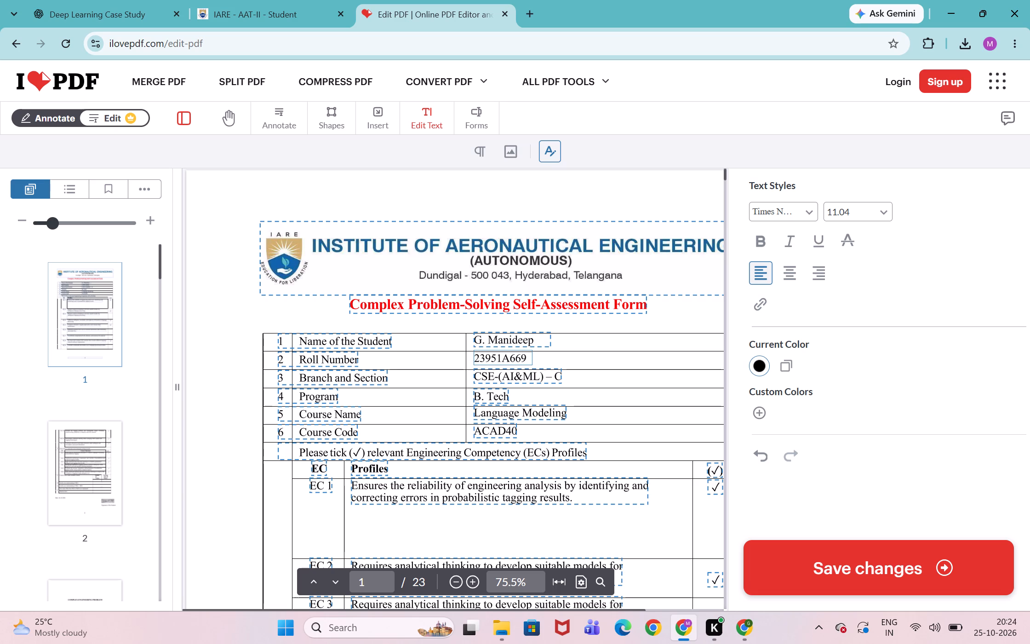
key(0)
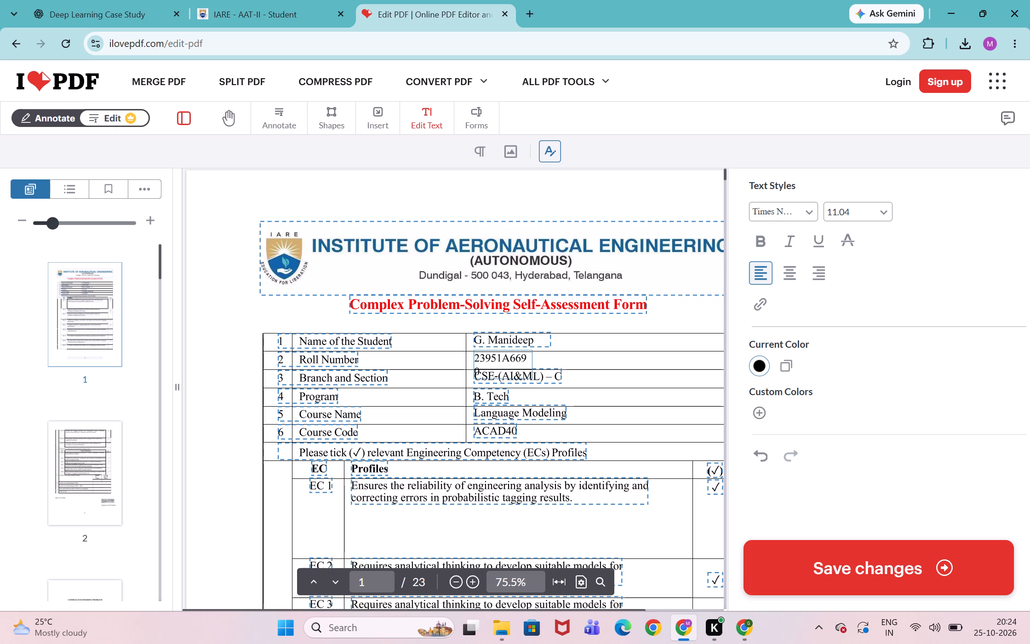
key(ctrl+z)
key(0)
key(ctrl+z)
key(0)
Leave iLovePDF for the Sejda online PDF editor from the search results and upload LM REPORT.pdf from Downloads.
click(15, 34)
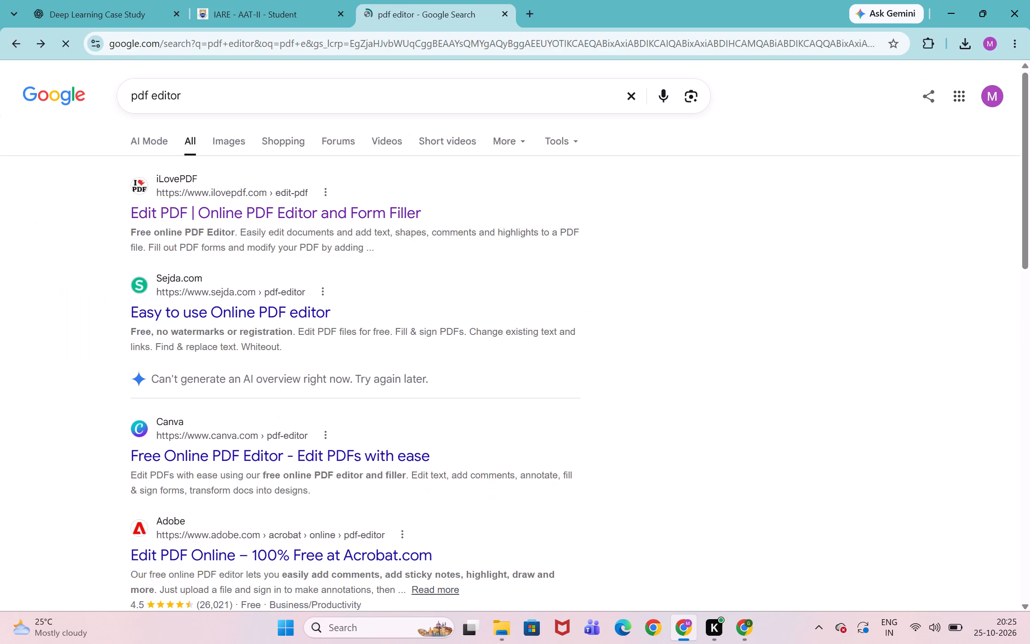
click(235, 312)
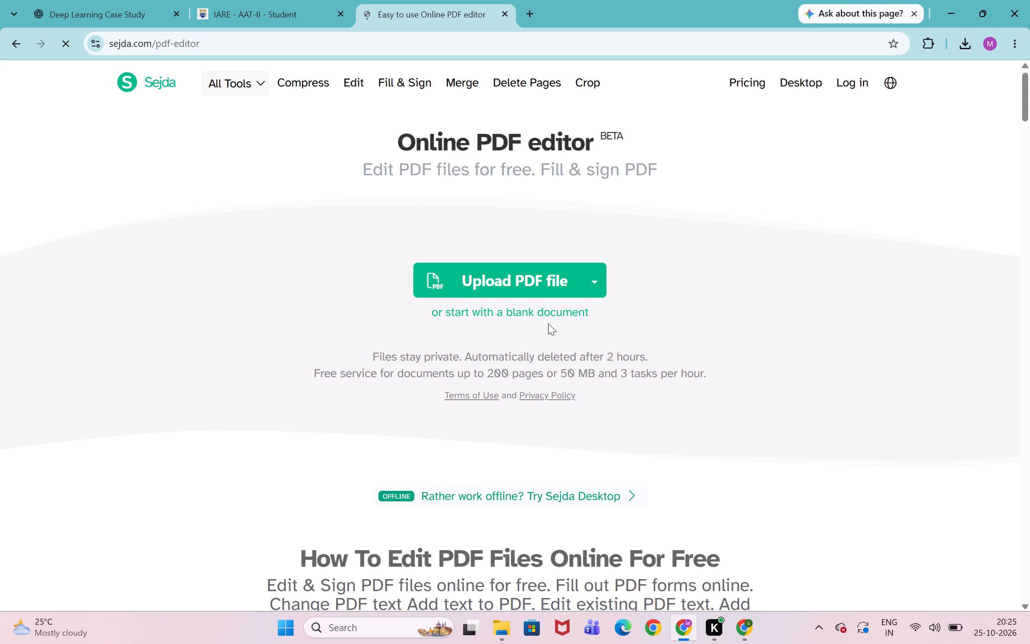
click(537, 321)
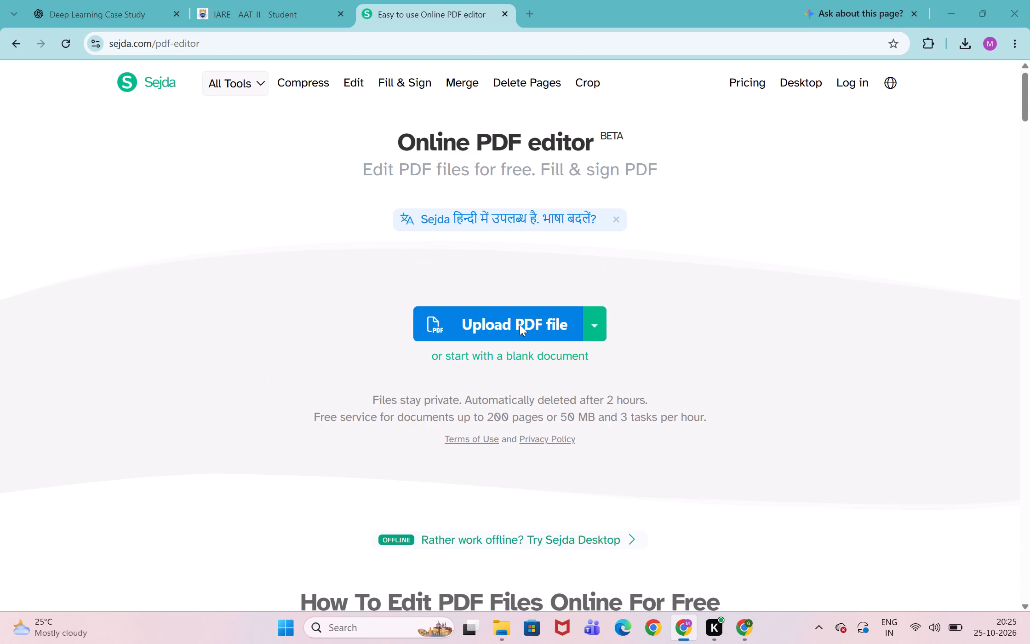
click(260, 162)
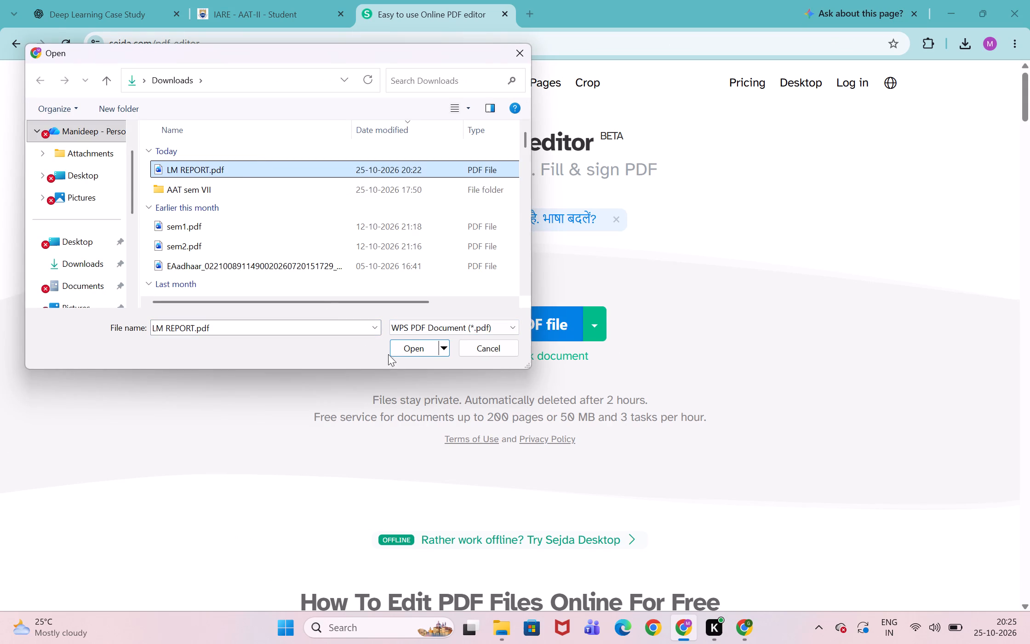
click(407, 343)
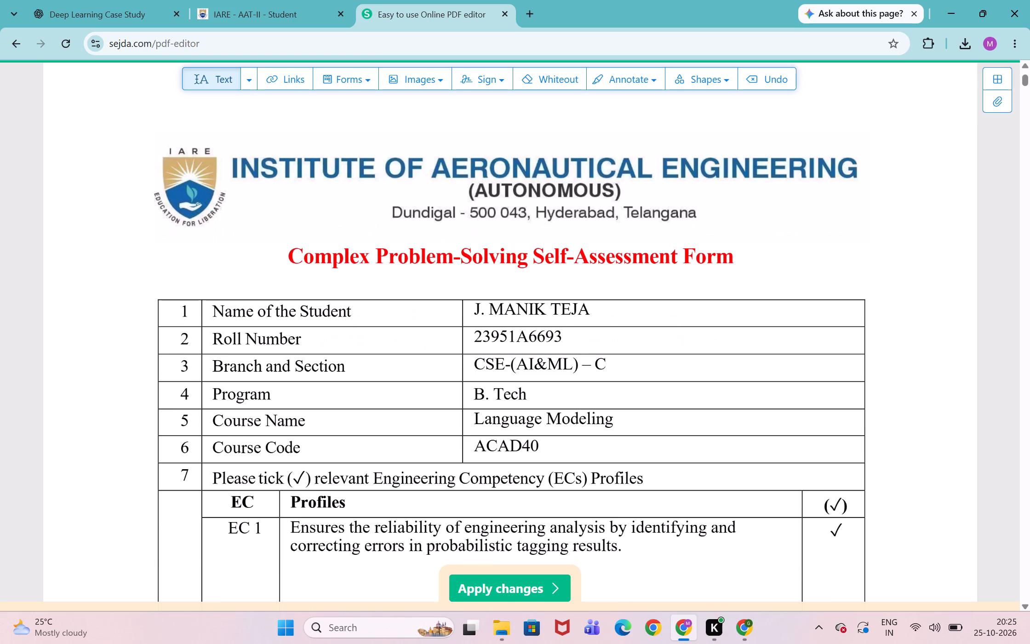
Replace the student's name in row 1 of the self-assessment form with the submitting student's name in capitals.
click(585, 305)
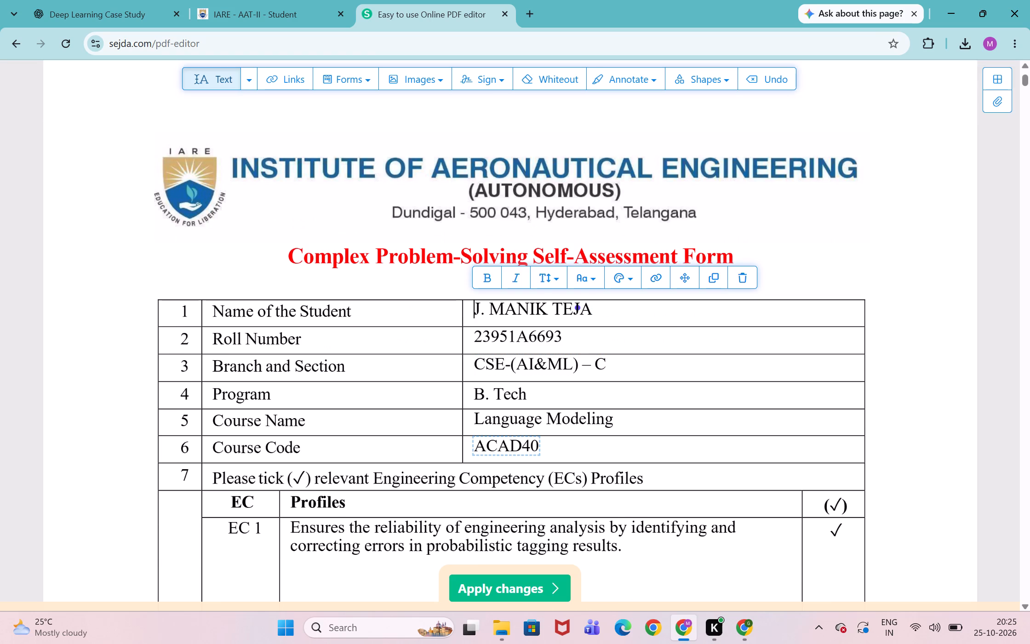
key(Delete)
key(Delete)
key(Delete)
key(Delete)
key(Delete)
key(Delete)
key(Delete)
key(Delete)
key(Delete)
key(Delete)
key(Delete)
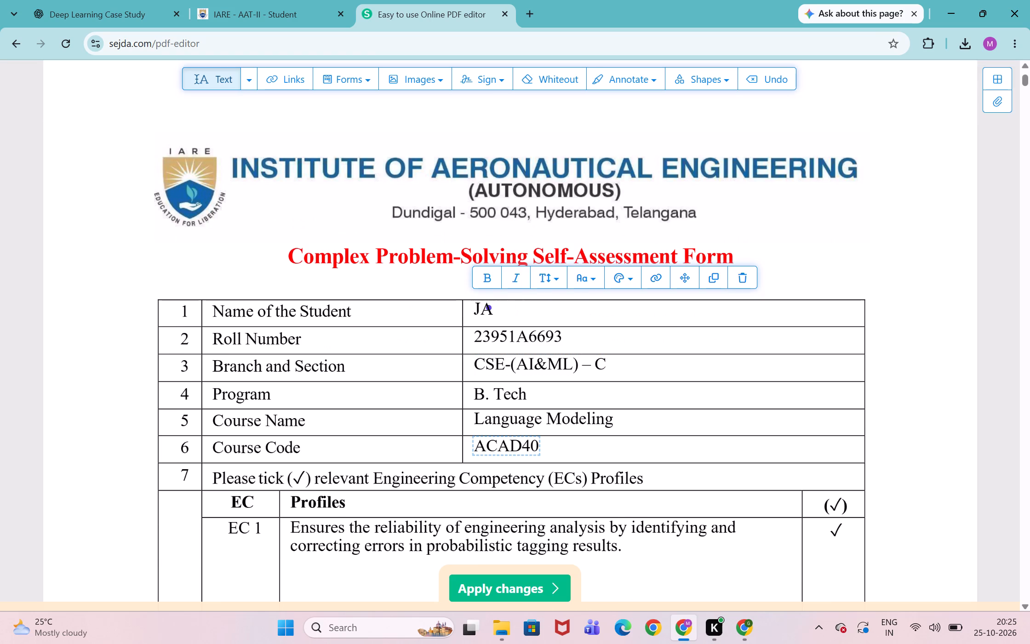
key(Delete)
key(Delete)
key(shift+g)
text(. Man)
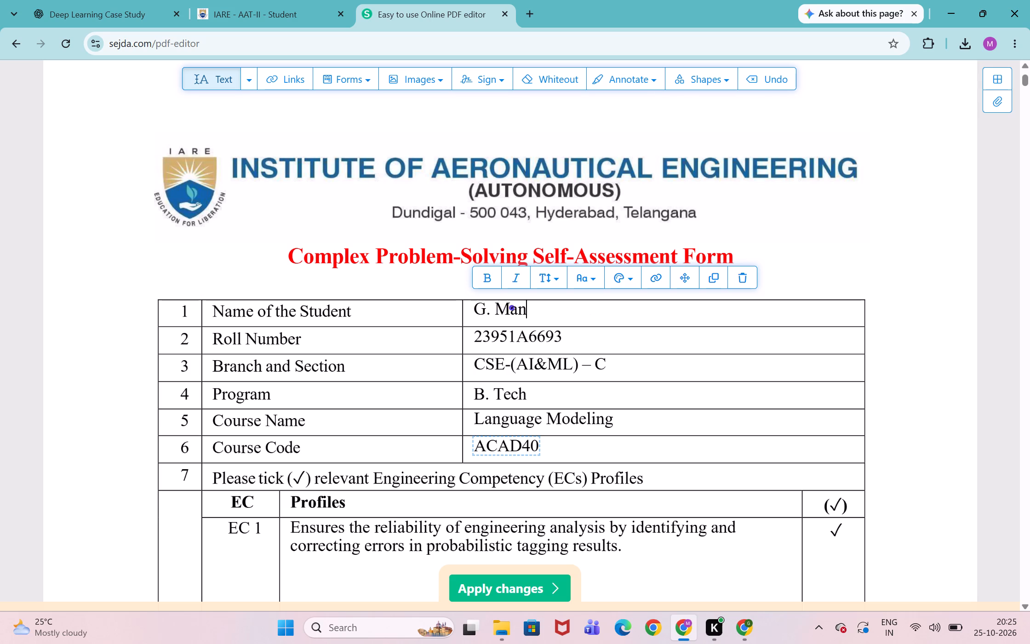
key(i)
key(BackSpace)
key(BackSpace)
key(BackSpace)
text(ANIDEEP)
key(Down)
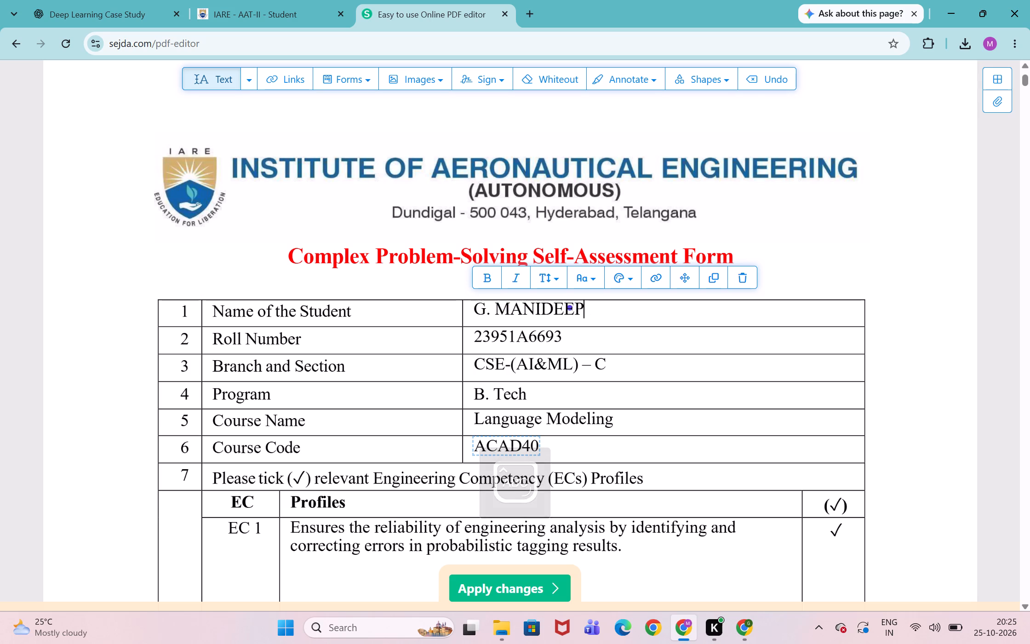
Replace the last digit of the roll number in row 2 of the form with 0.
click(565, 339)
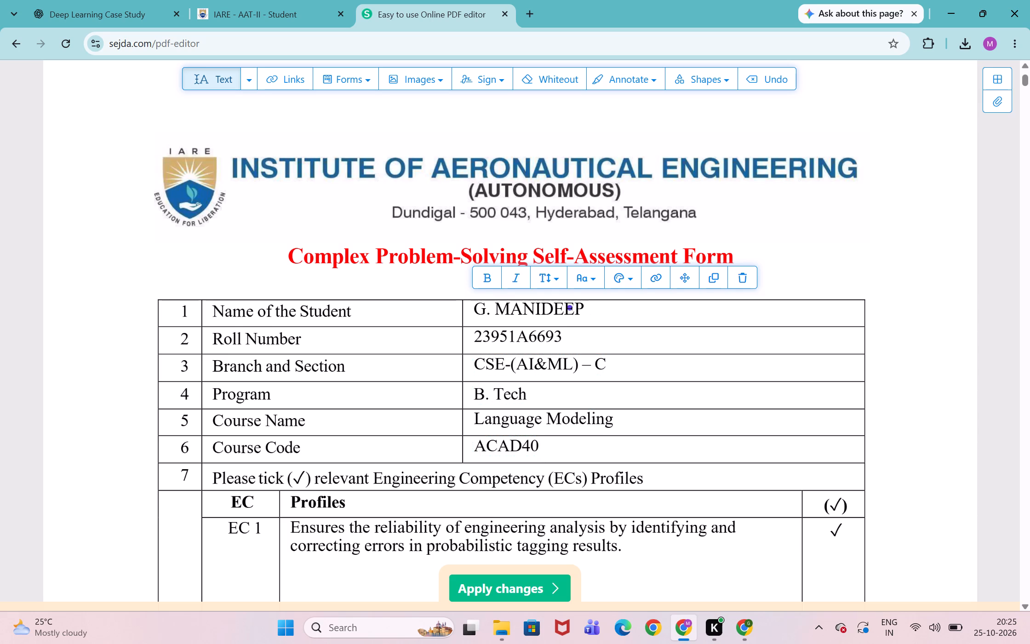
click(556, 335)
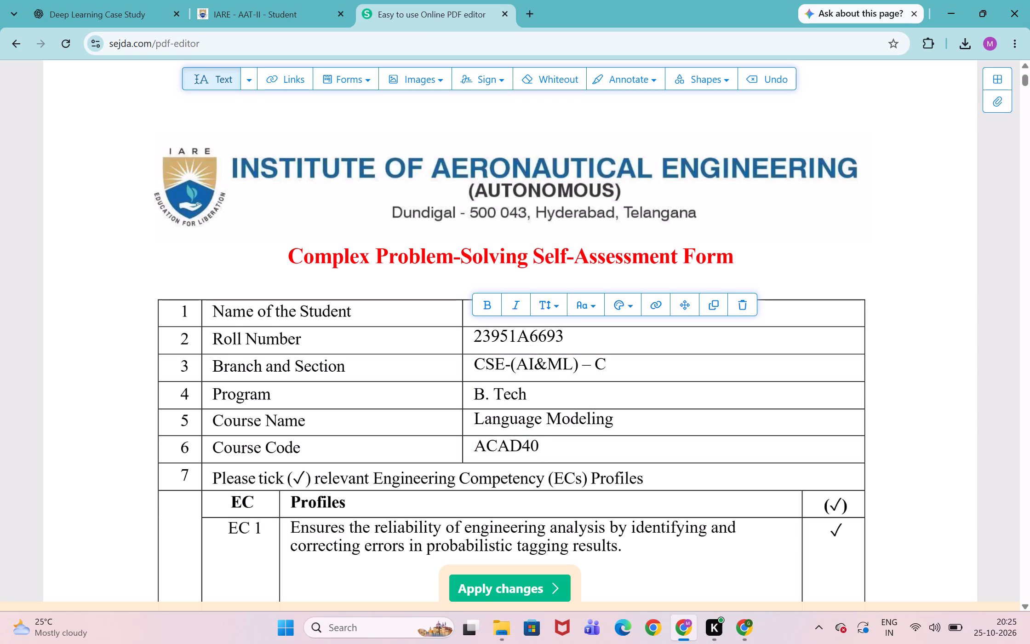
key(Right)
key(Right)
key(Right)
key(Right)
key(Right)
key(Right)
key(Right)
key(Right)
key(Right)
key(Right)
key(Right)
key(BackSpace)
key(0)
Change the section letter at the end of the Branch and Section entry in row 3 to B.
click(581, 362)
key(Right)
key(Right)
key(Right)
key(Right)
key(Right)
key(Right)
key(Right)
key(Right)
key(Right)
key(Right)
key(Right)
key(Right)
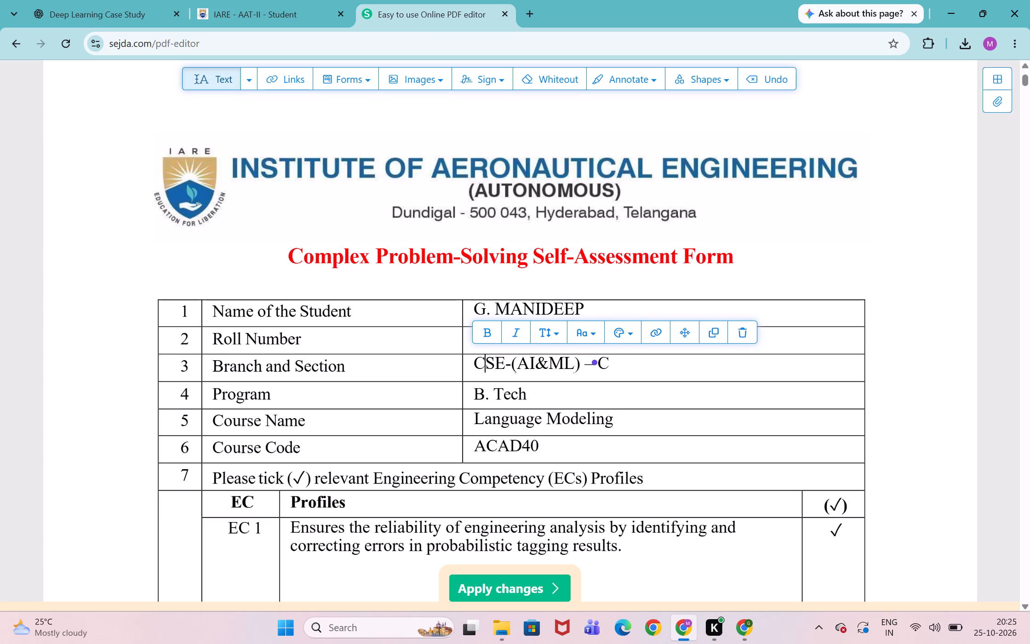
key(Right)
key(Right)
key(Right)
key(BackSpace)
key(shift+b)
key(BackSpace)
key(b)
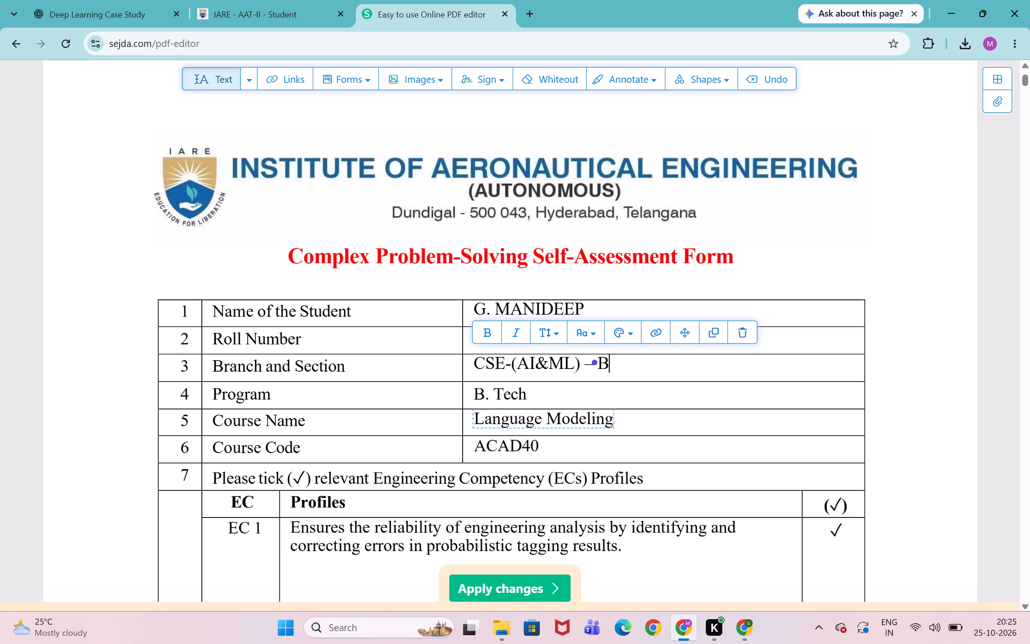
Look through the rest of the self-assessment form, down to the date and student signature on page 2.
scroll(545, 457, down, 3)
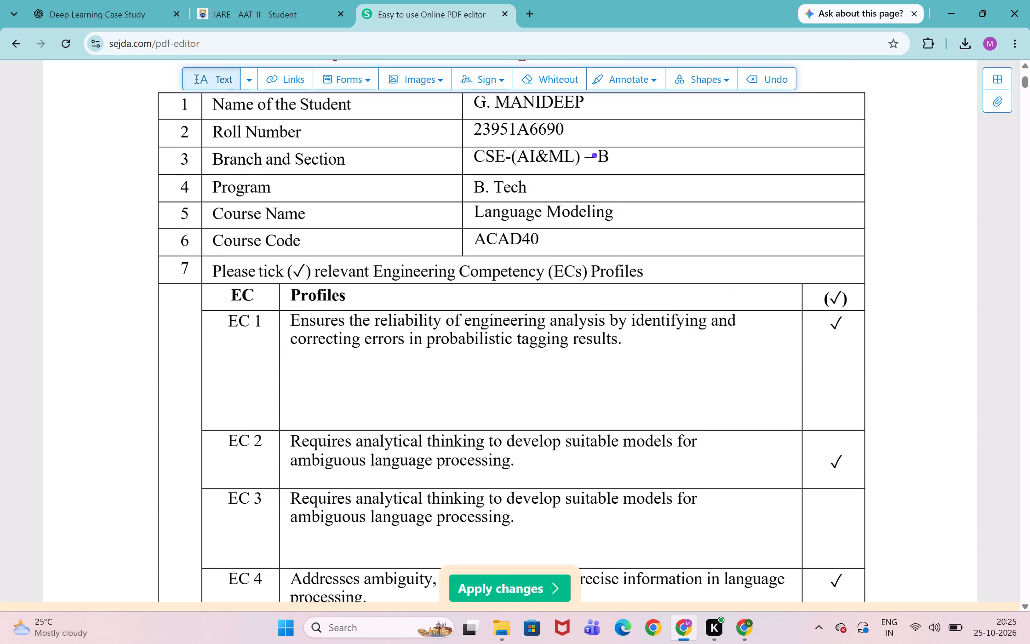
click(1004, 232)
scroll(885, 282, down, 5)
scroll(858, 320, down, 2)
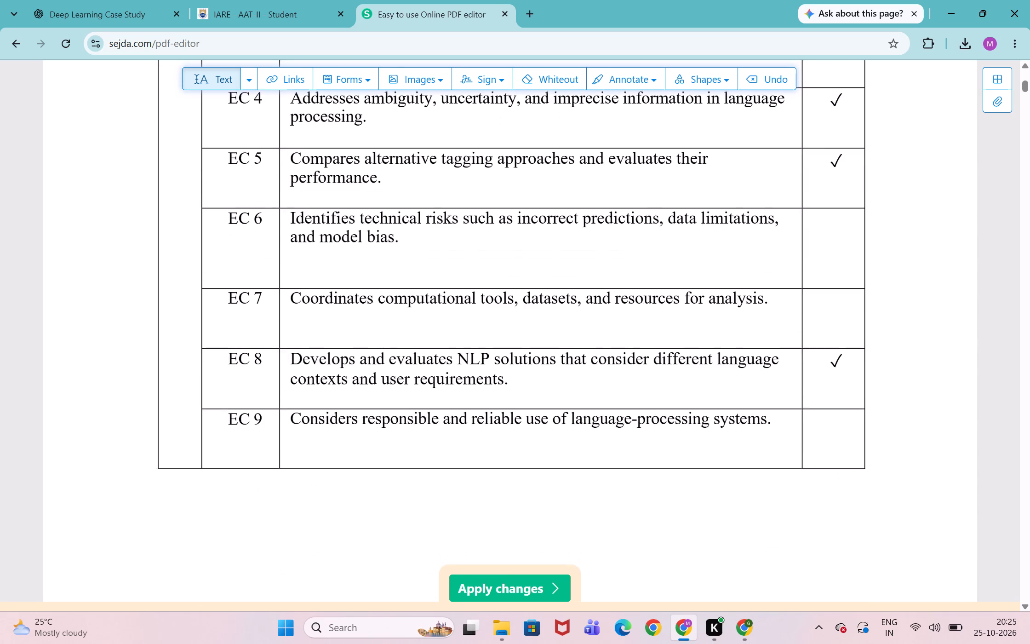
scroll(858, 320, down, 15)
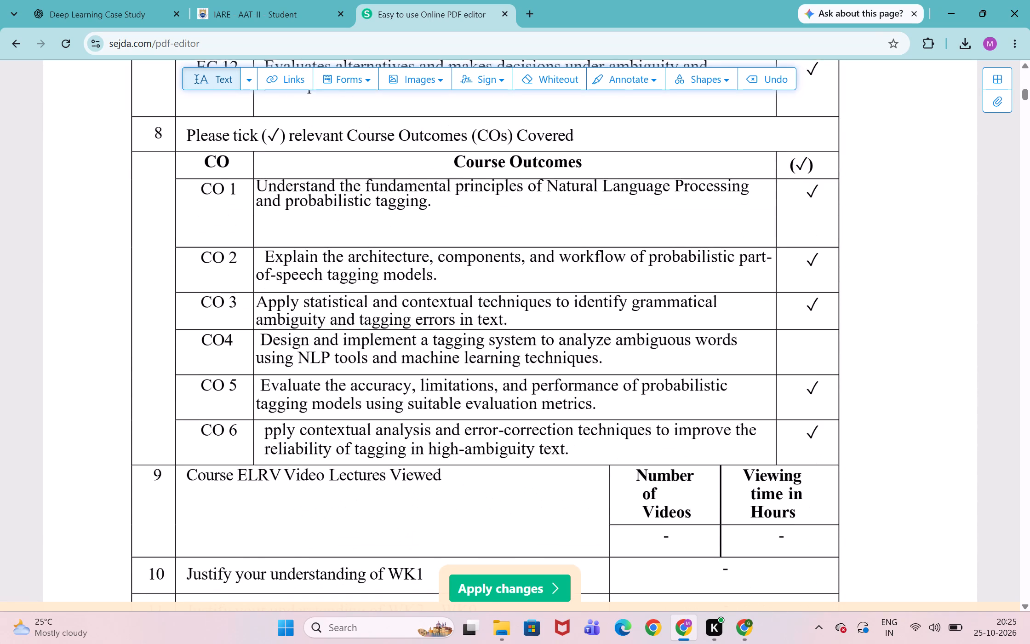
scroll(858, 320, down, 9)
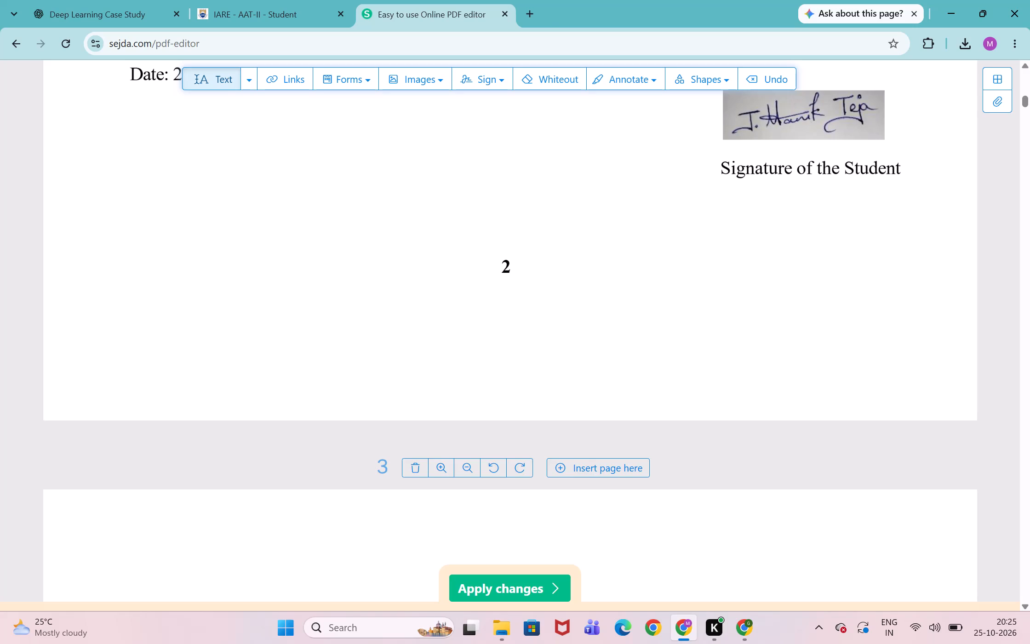
scroll(858, 320, up, 2)
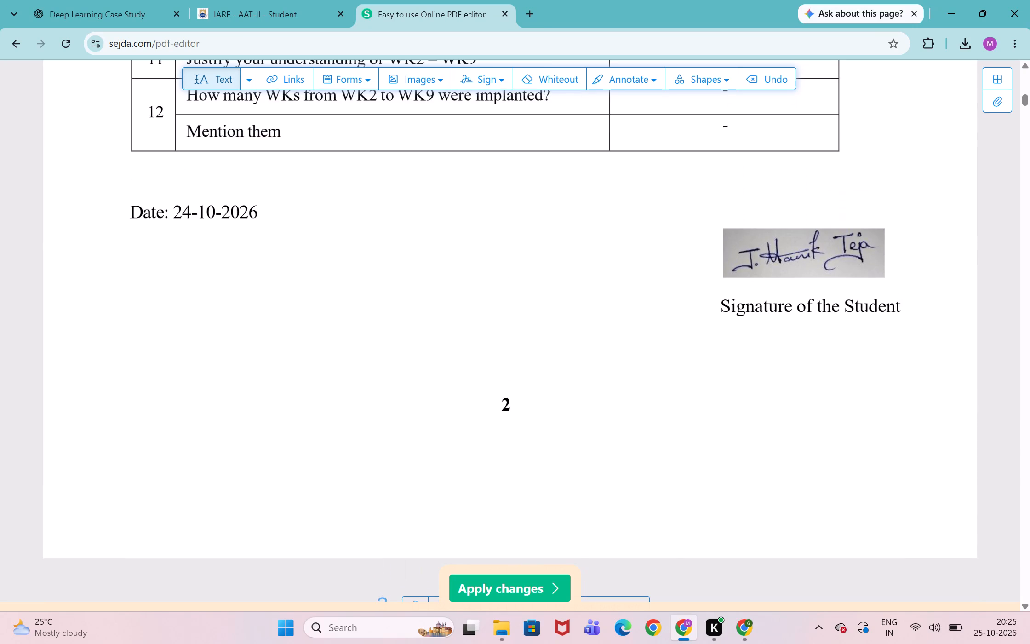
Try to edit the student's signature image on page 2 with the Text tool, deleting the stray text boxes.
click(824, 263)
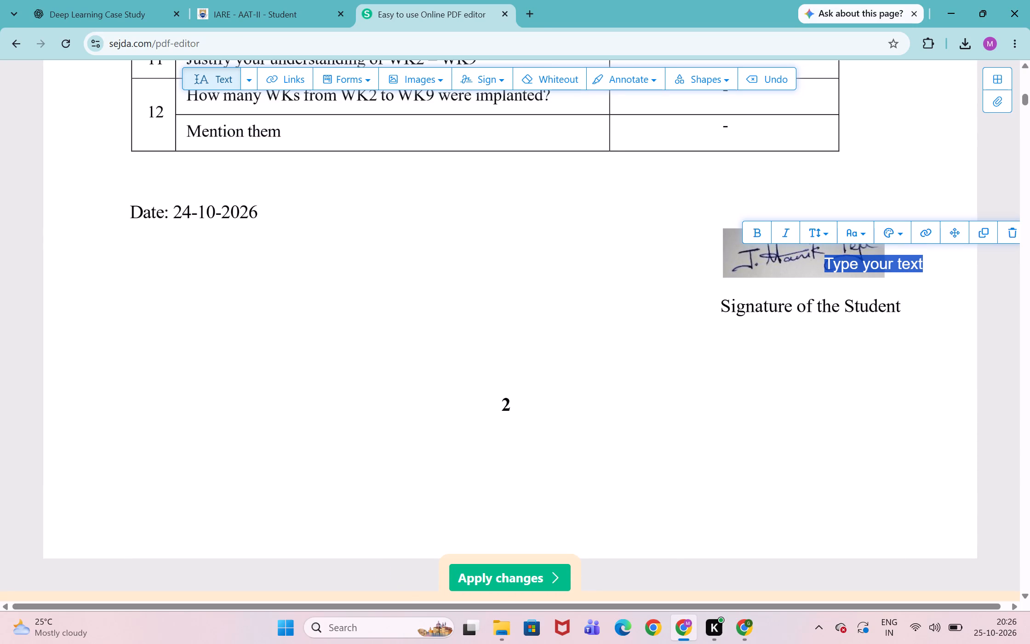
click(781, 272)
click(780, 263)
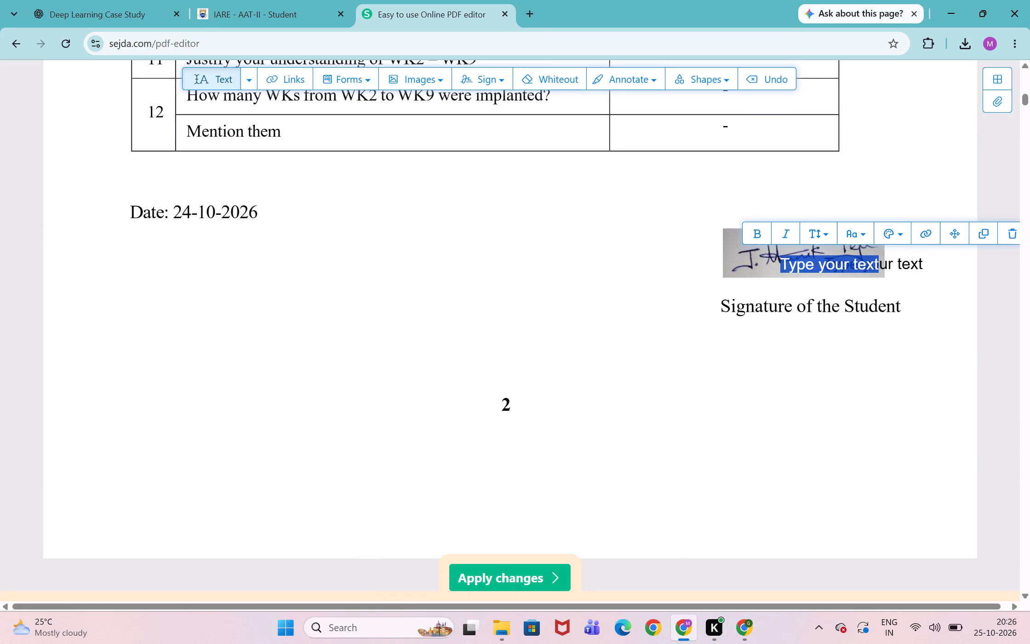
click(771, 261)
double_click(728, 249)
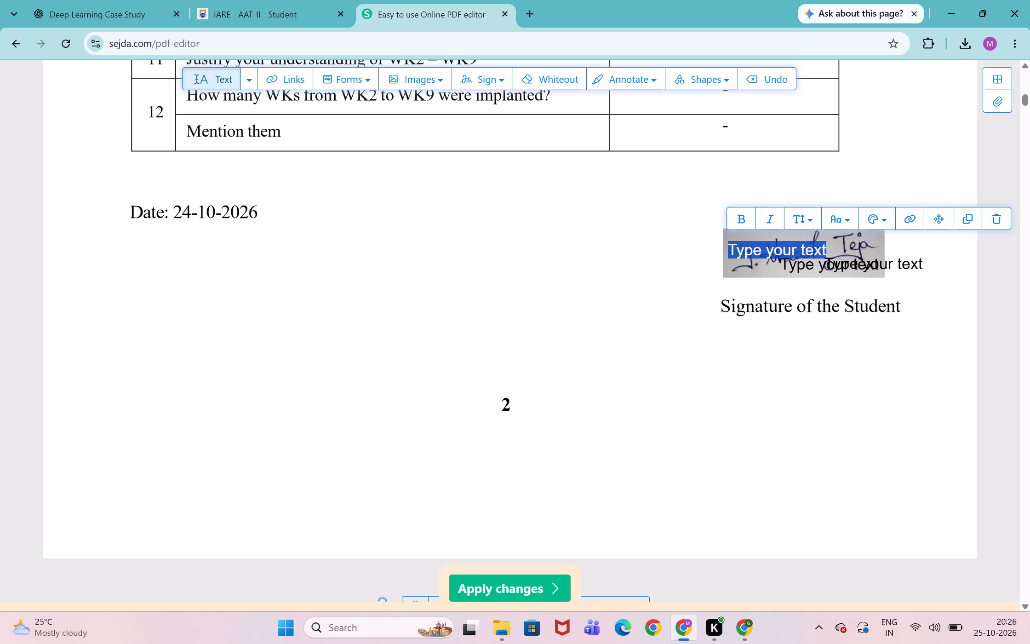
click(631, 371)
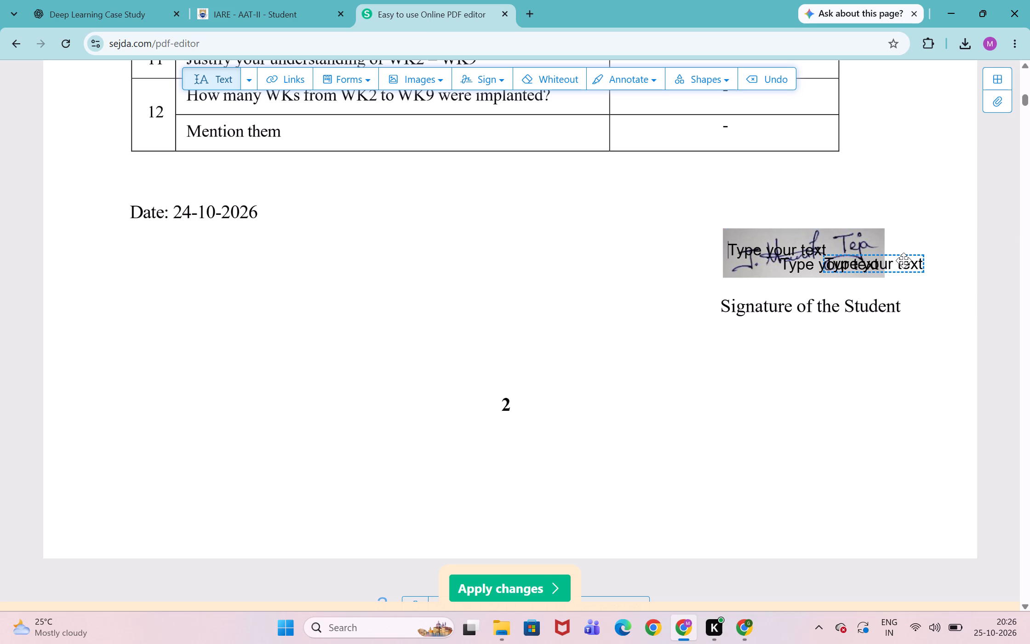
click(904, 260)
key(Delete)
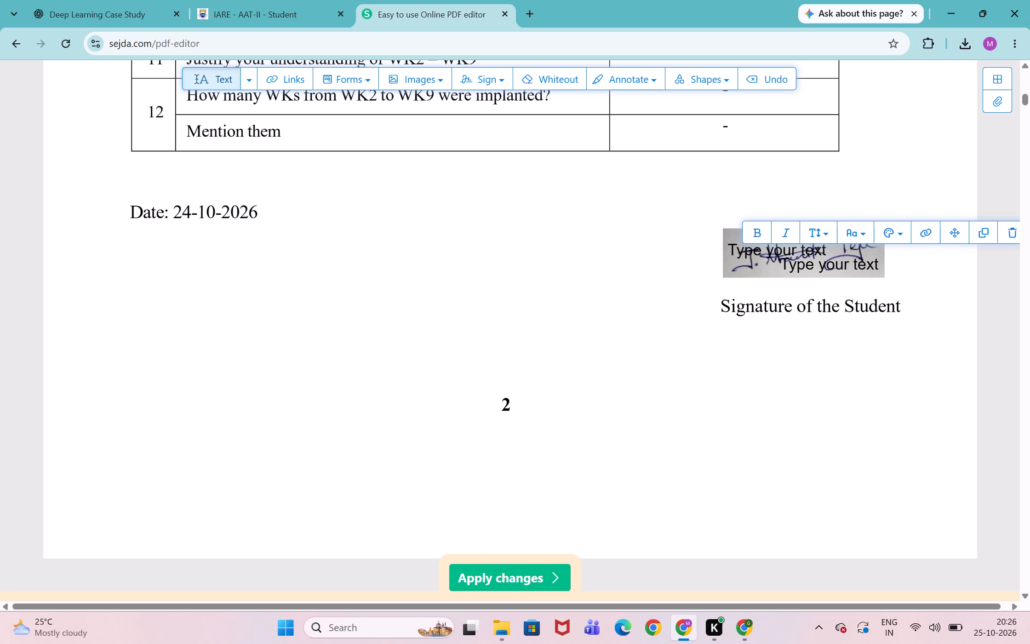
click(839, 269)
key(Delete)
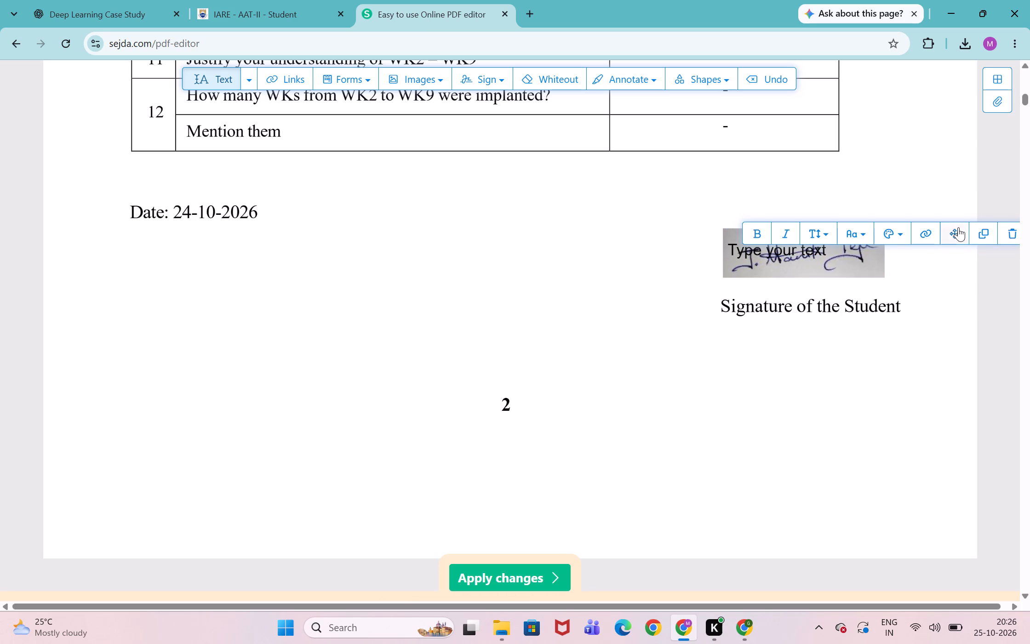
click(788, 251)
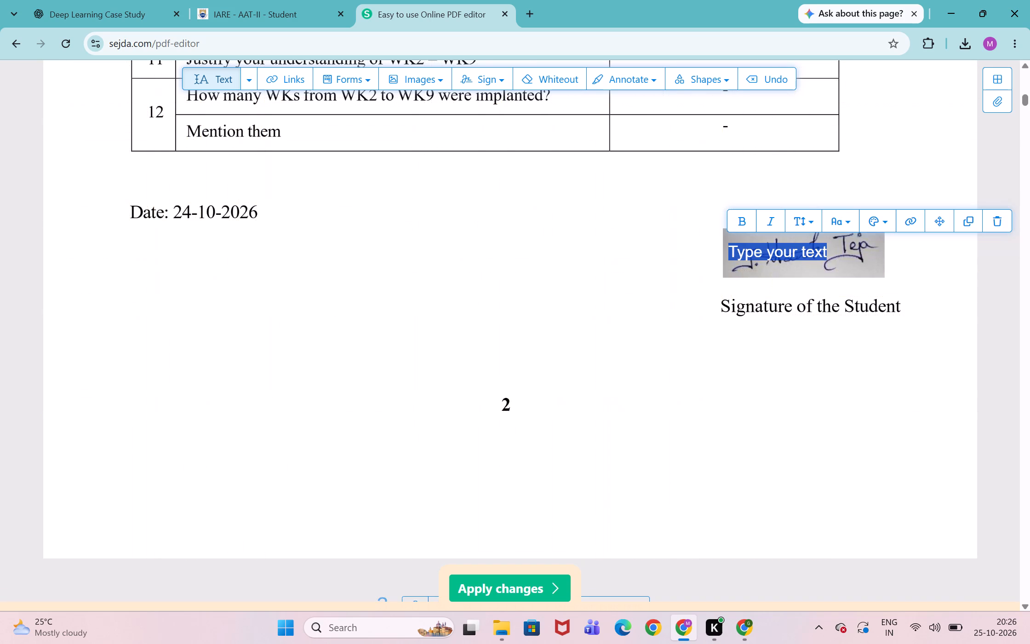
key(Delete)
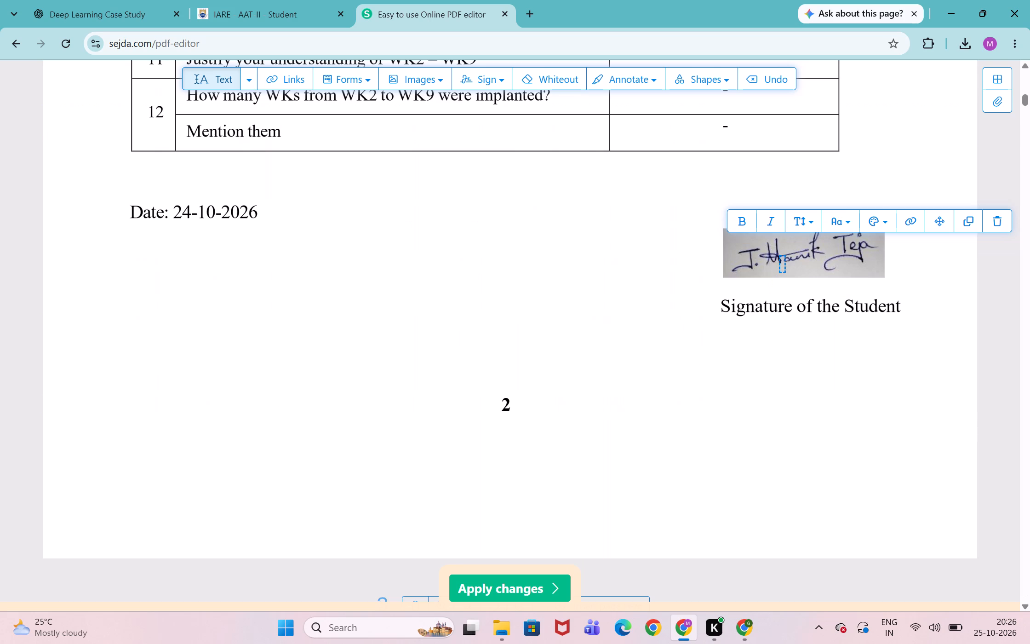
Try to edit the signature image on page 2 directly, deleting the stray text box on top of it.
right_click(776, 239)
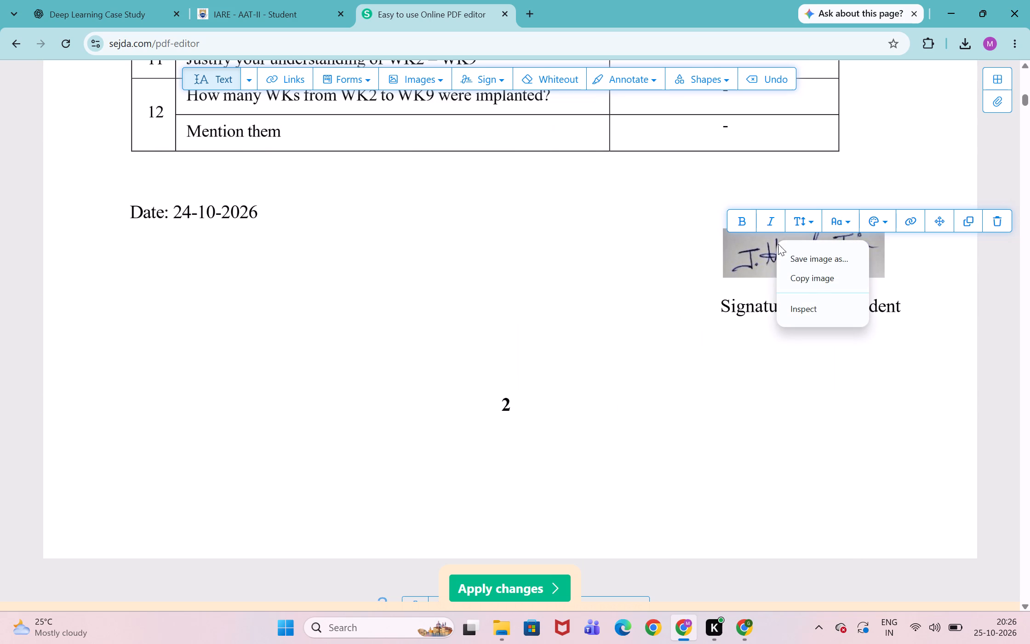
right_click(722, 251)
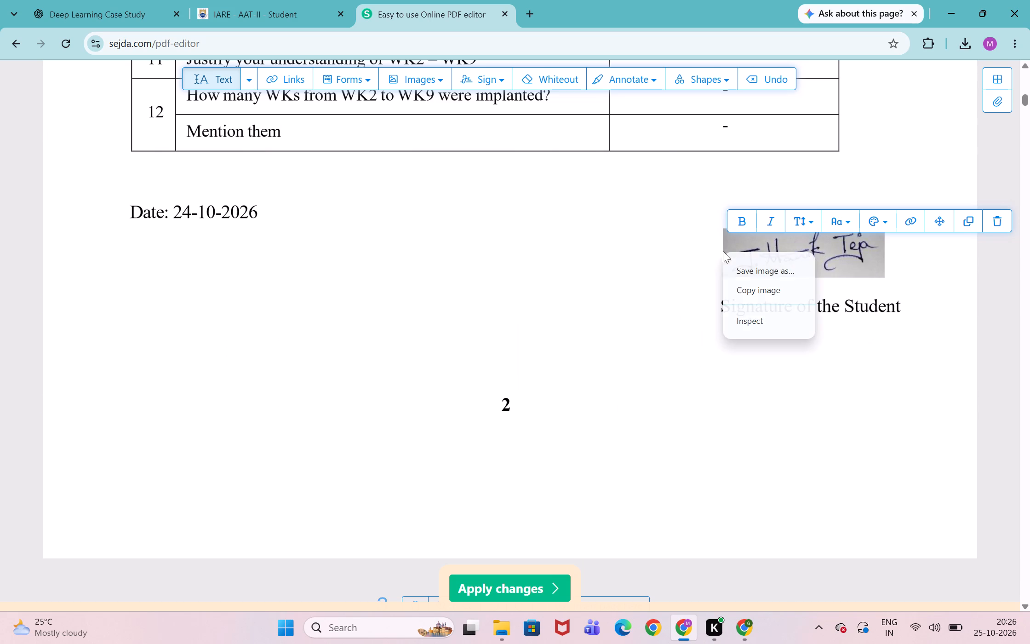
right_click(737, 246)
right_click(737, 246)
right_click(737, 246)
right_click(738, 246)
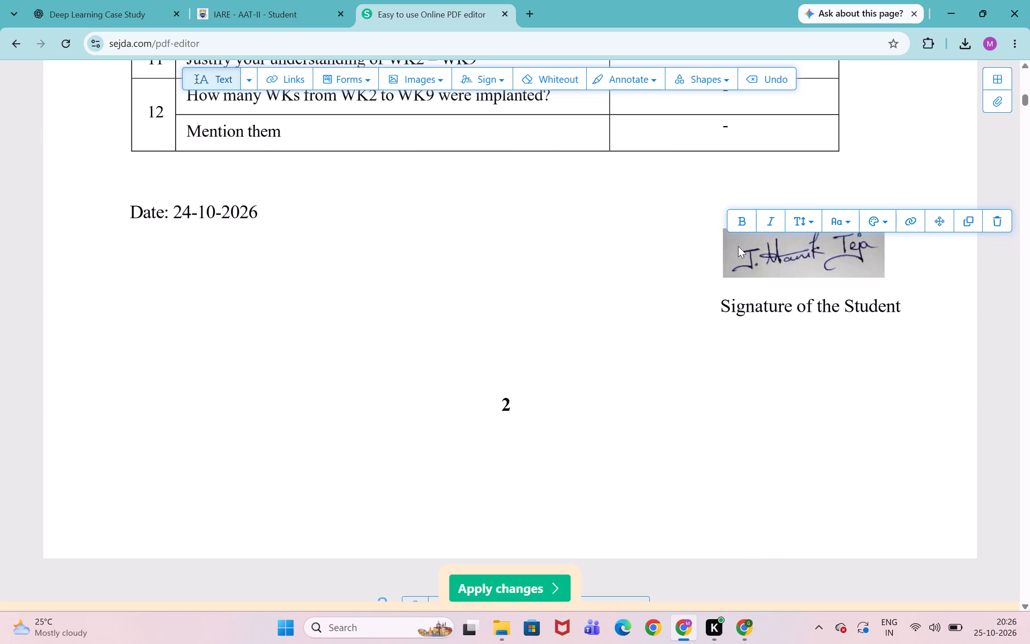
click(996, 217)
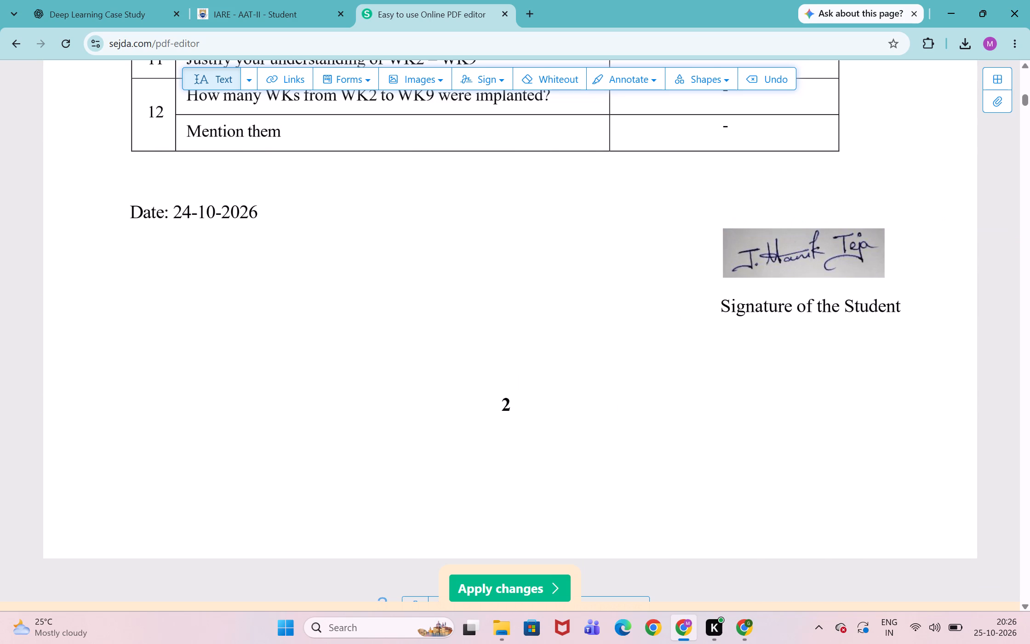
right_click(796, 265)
Delete the existing signature image above "Signature of the Student" on page 2.
scroll(716, 264, up, 13)
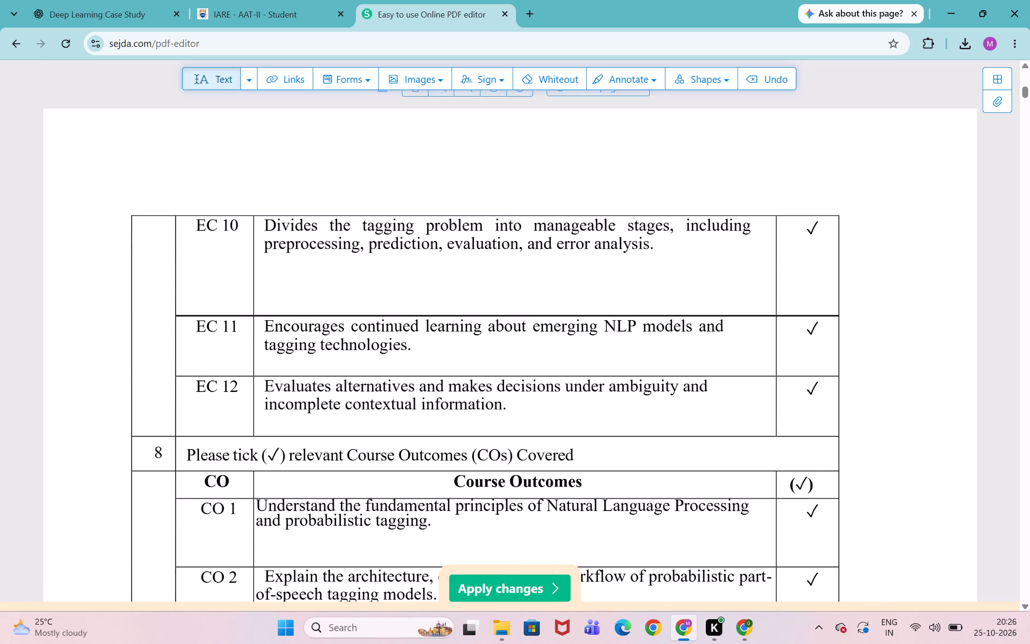
scroll(713, 258, down, 9)
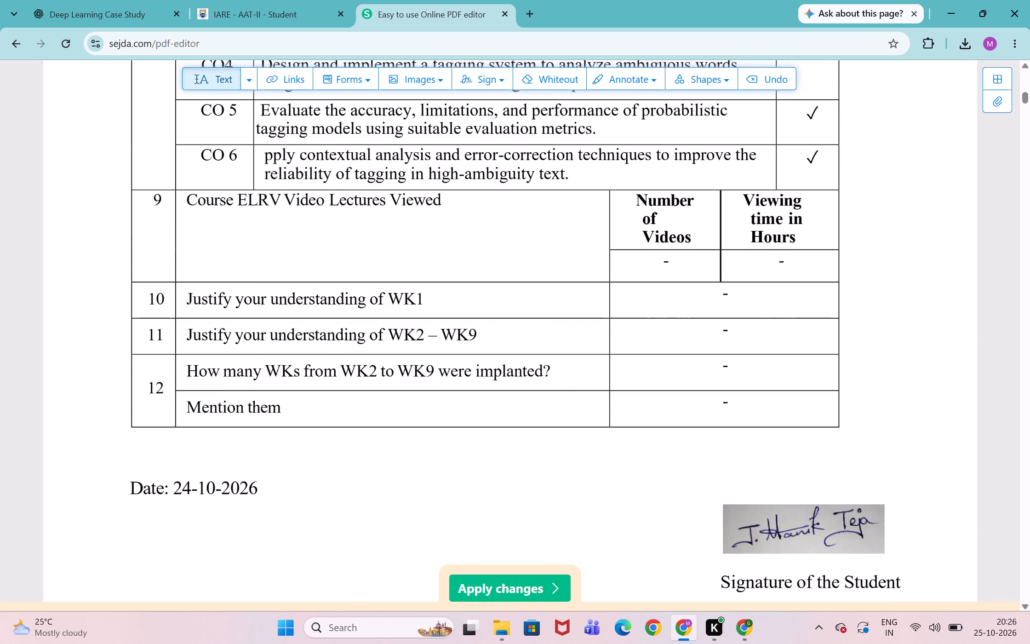
scroll(713, 258, down, 1)
click(429, 68)
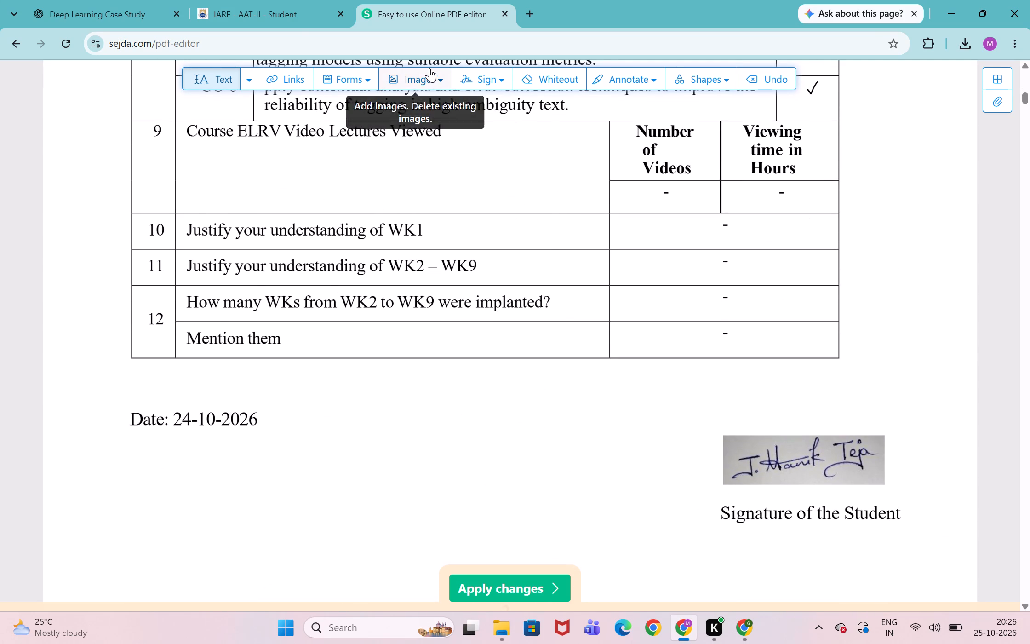
click(509, 183)
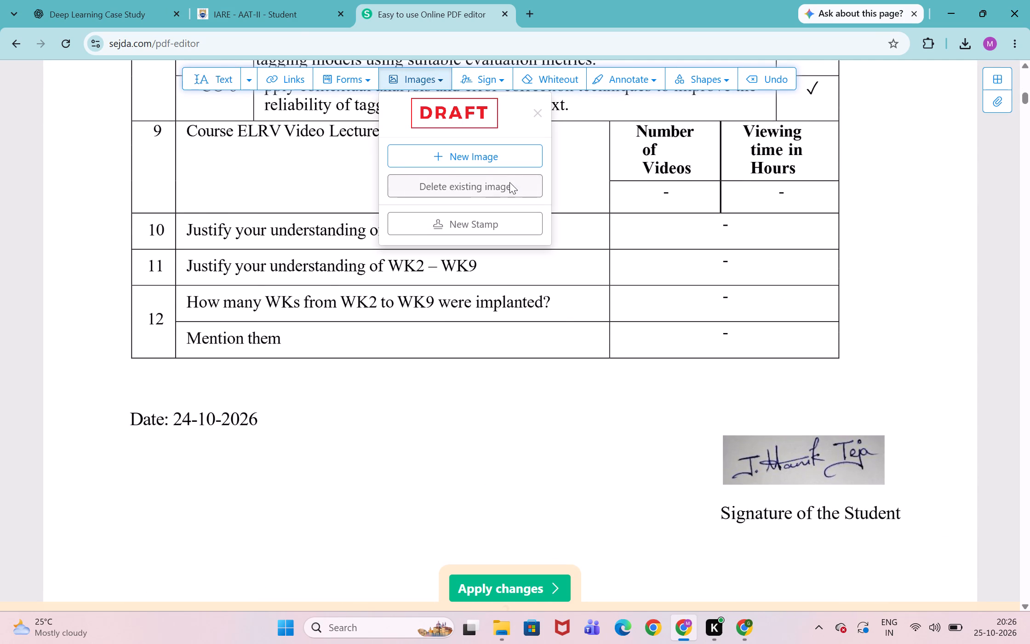
click(778, 454)
click(741, 424)
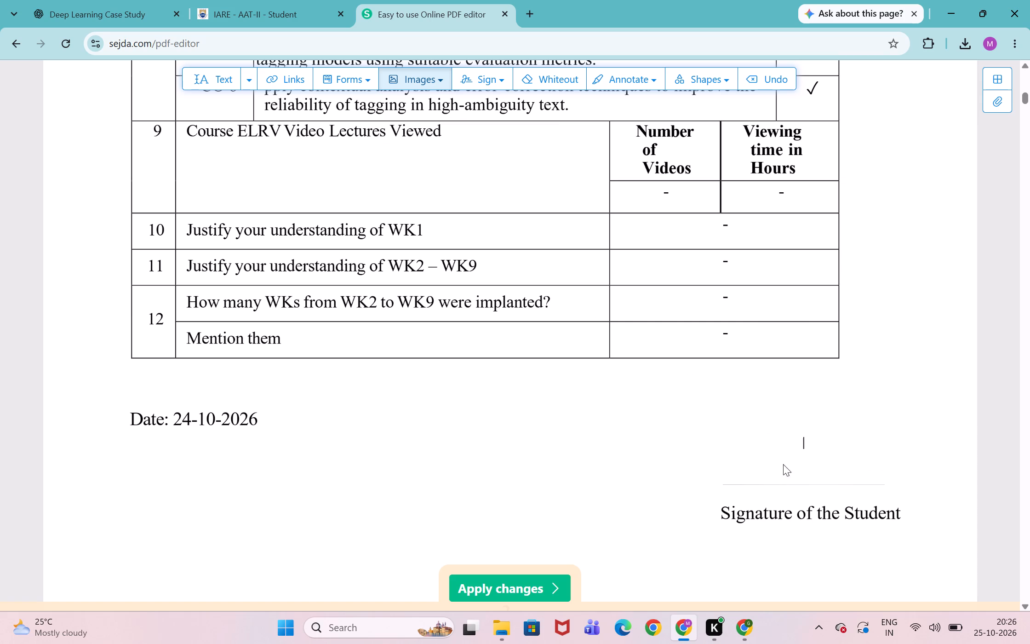
click(734, 472)
key(Down)
key(Down)
key(Up)
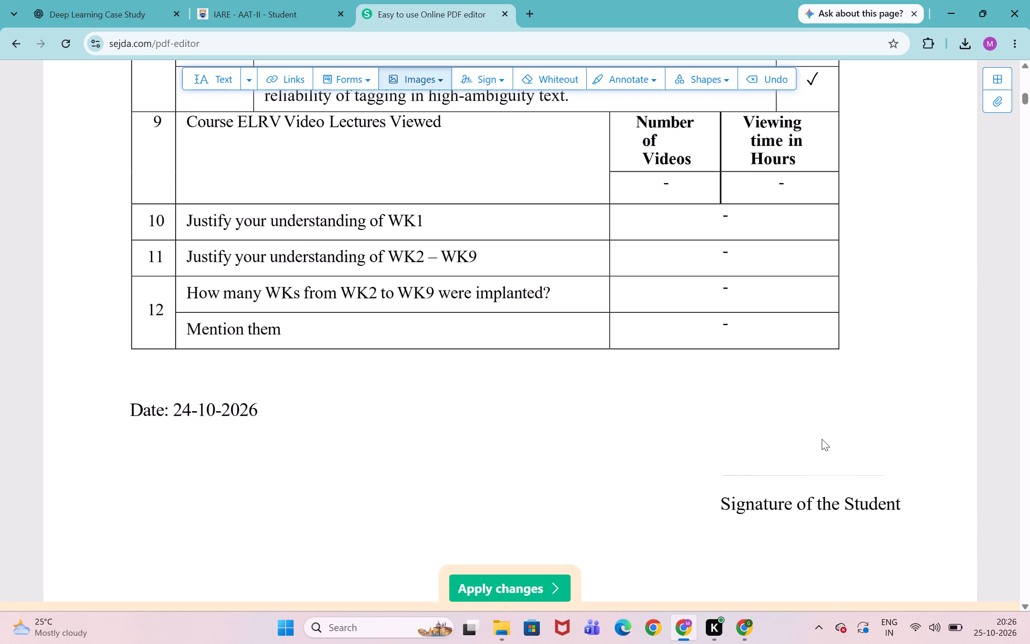
key(Up)
Add the new student's initial and first name as text directly above "Signature of the Student" on page 2.
click(235, 79)
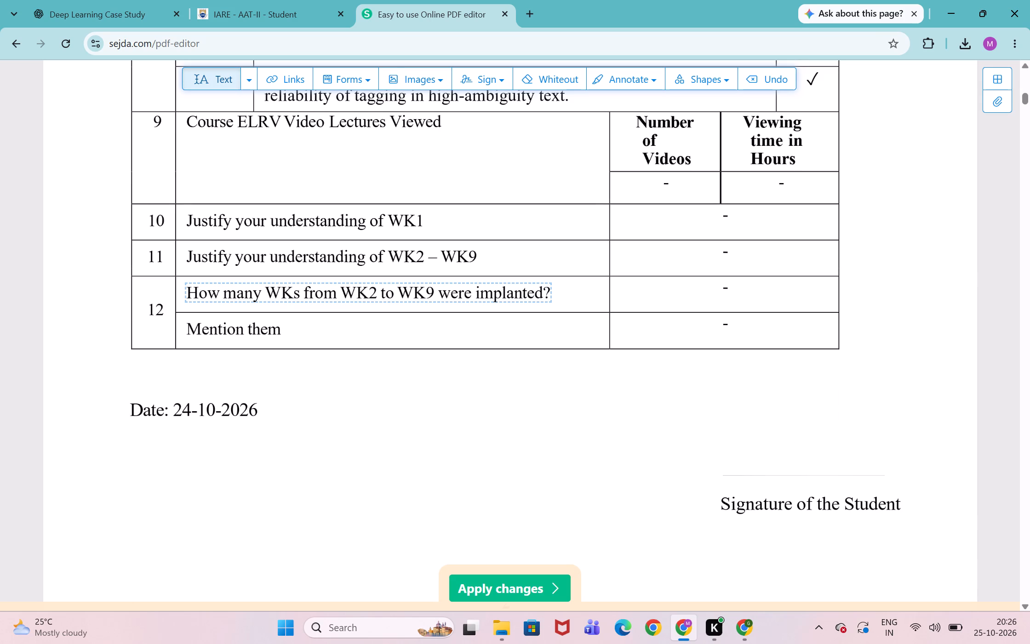
click(735, 474)
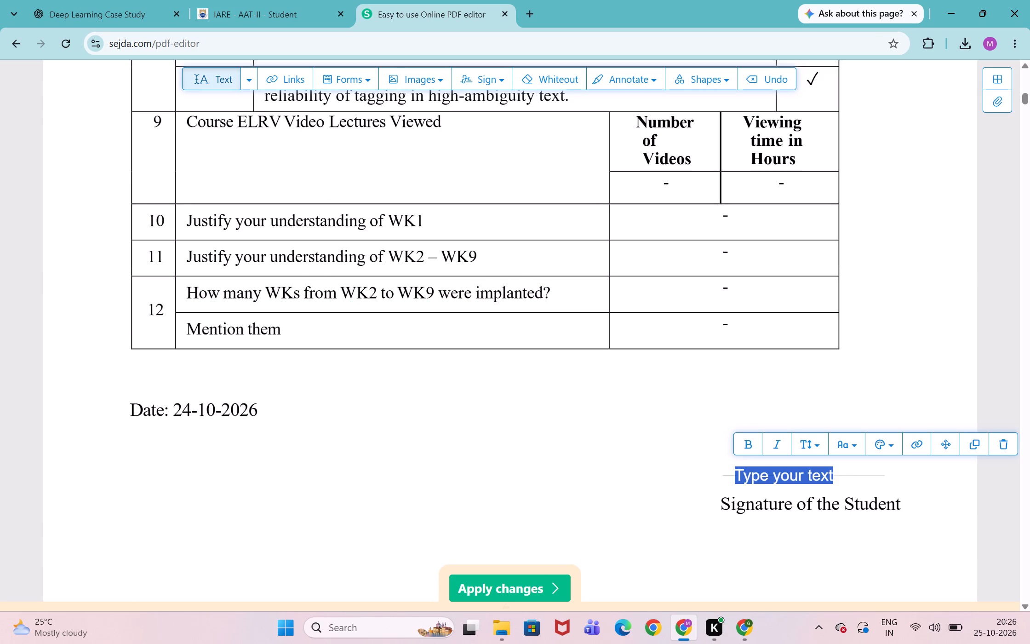
key(shift+g)
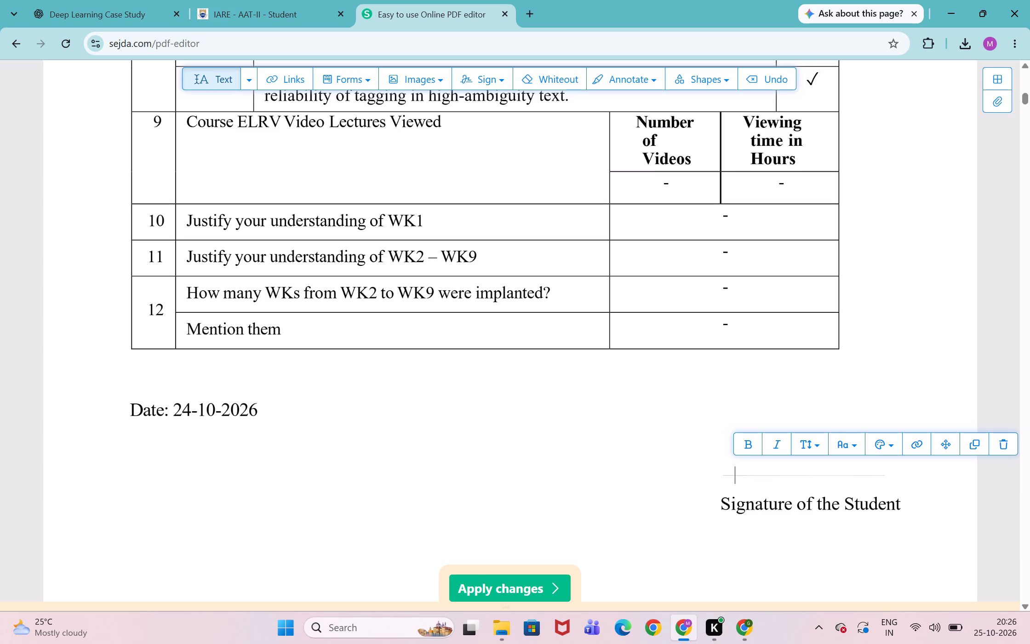
key(shift+g)
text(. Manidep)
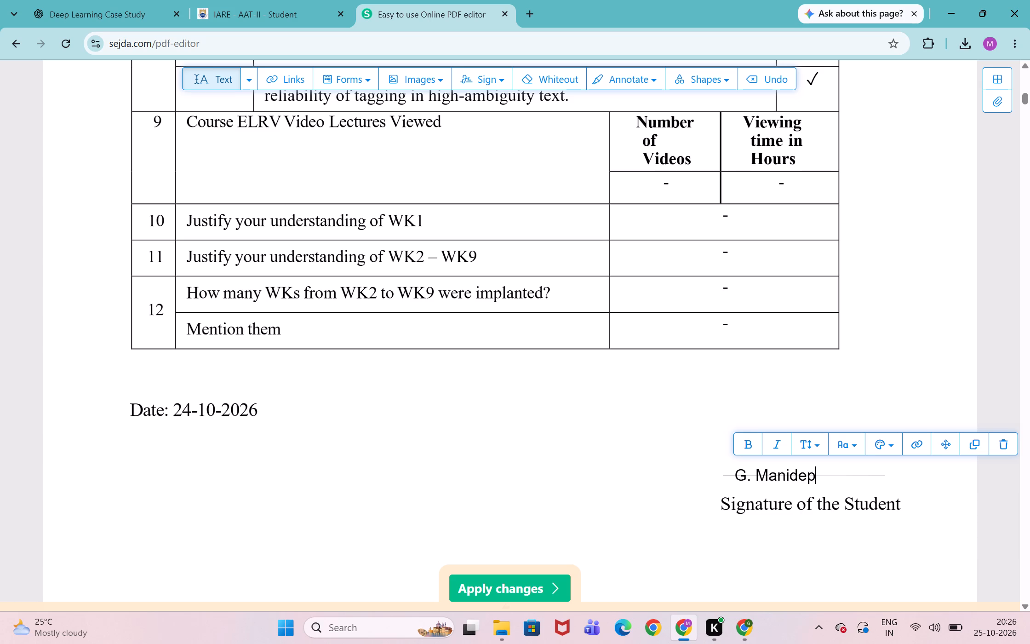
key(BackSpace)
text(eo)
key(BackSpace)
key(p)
click(612, 517)
scroll(613, 513, down, 3)
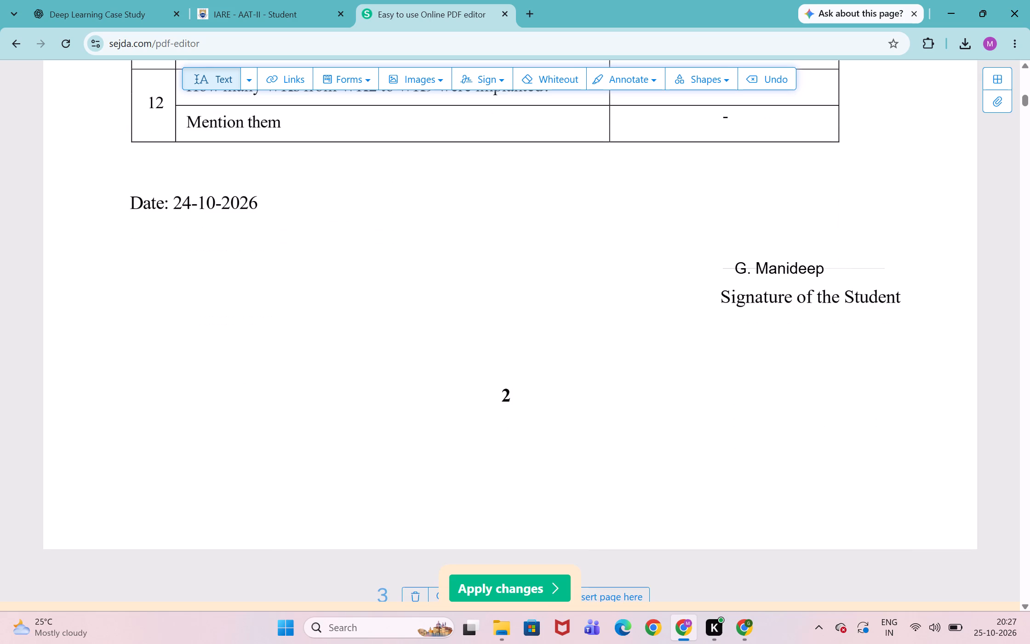
click(700, 476)
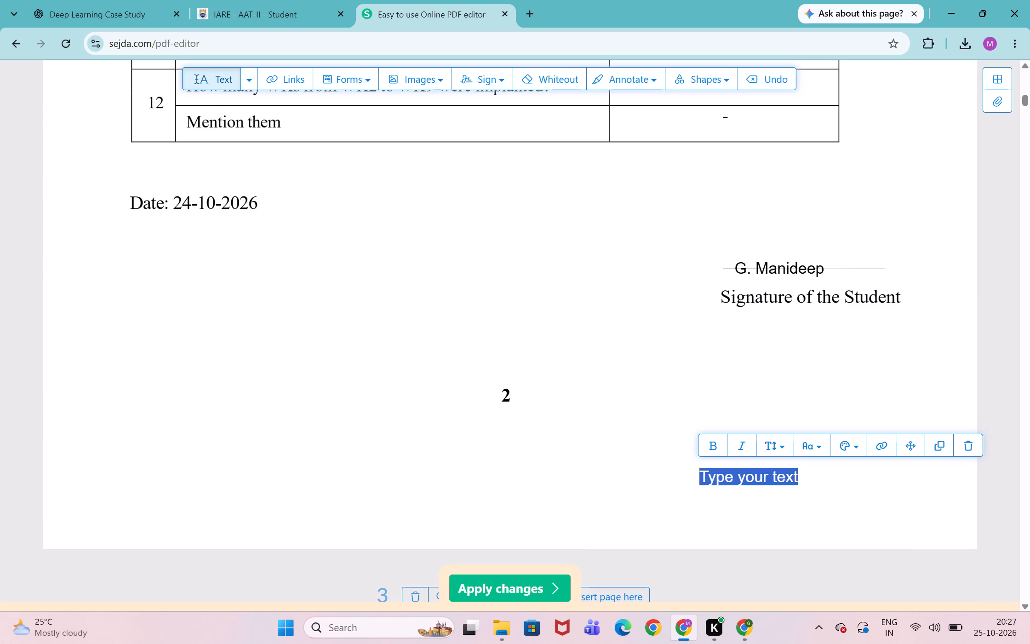
key(Delete)
Replace the student name above the roll number at the end of page 3 with the new student's initial and first name.
scroll(731, 521, down, 3)
scroll(687, 510, down, 4)
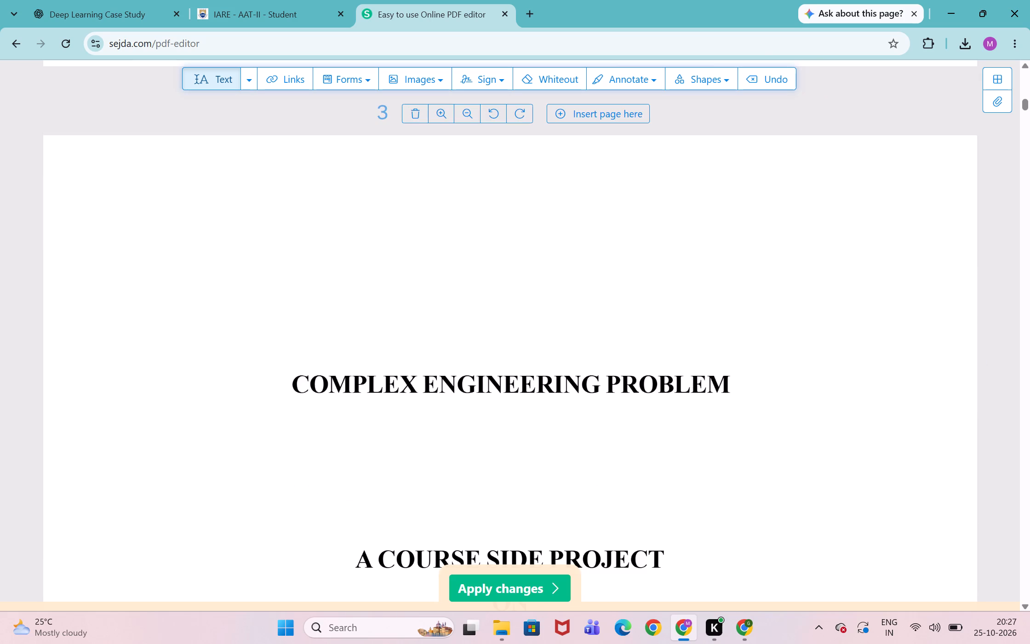
scroll(649, 492, down, 16)
scroll(647, 489, up, 2)
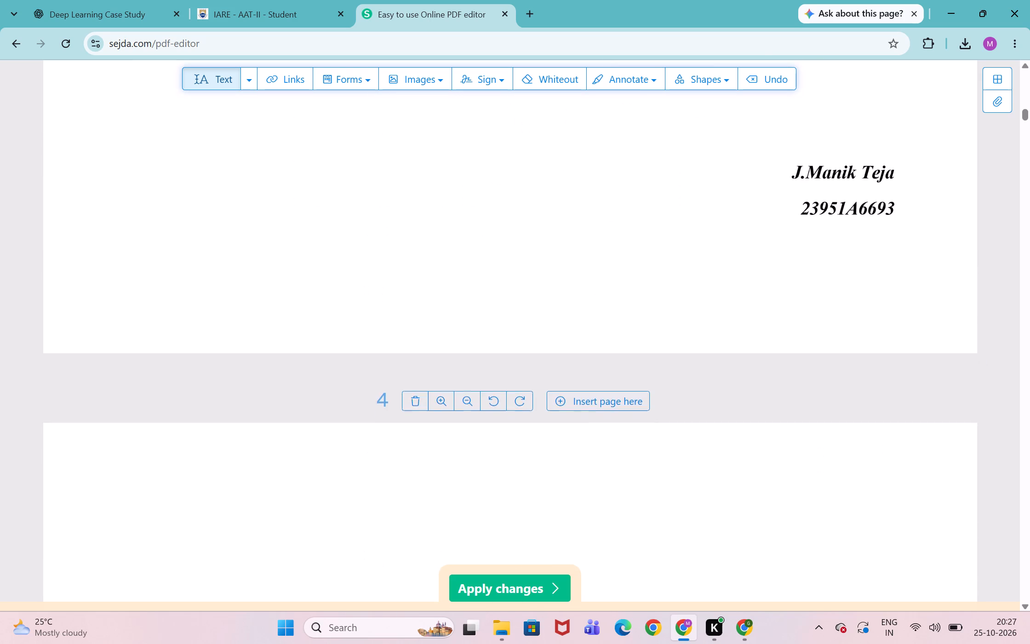
scroll(647, 489, up, 1)
click(893, 371)
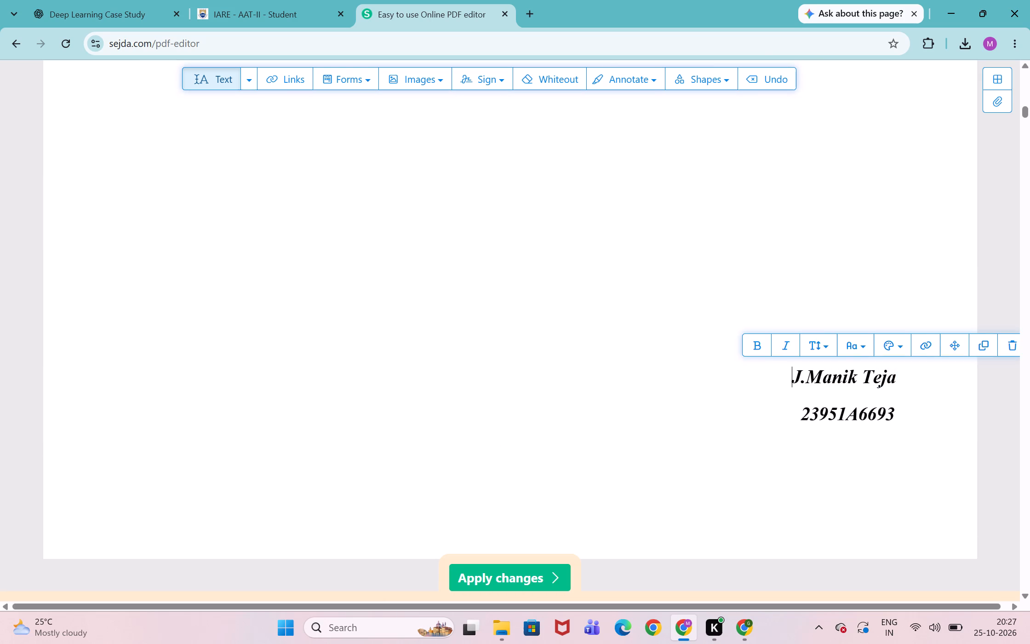
key(Delete)
key(Delete)
key(Delete)
key(Delete)
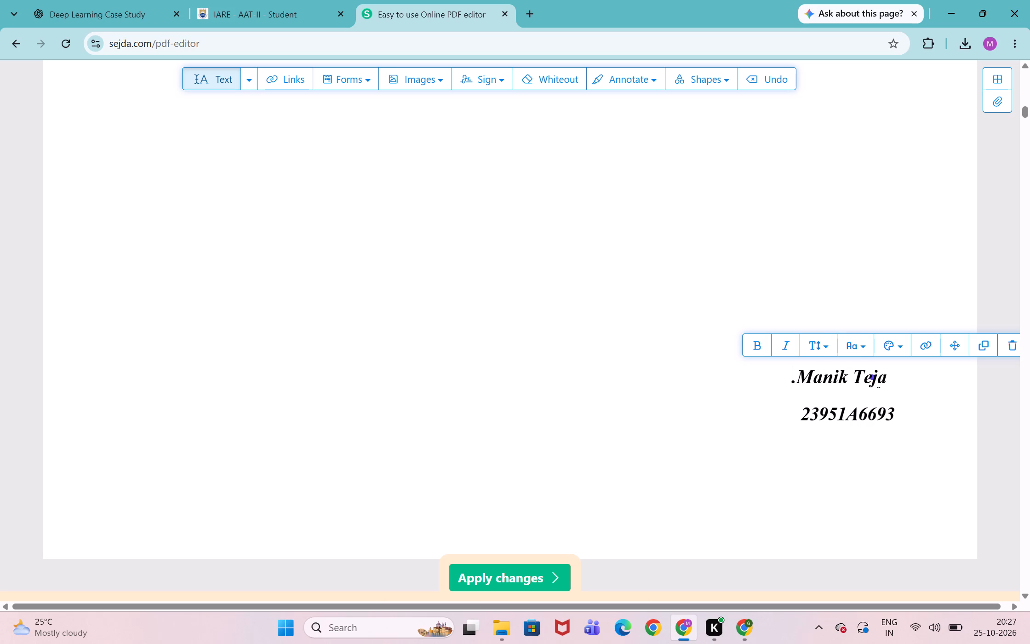
key(Delete)
key(Delete)
key(Delete)
key(Delete)
key(Delete)
key(Delete)
key(Delete)
key(Delete)
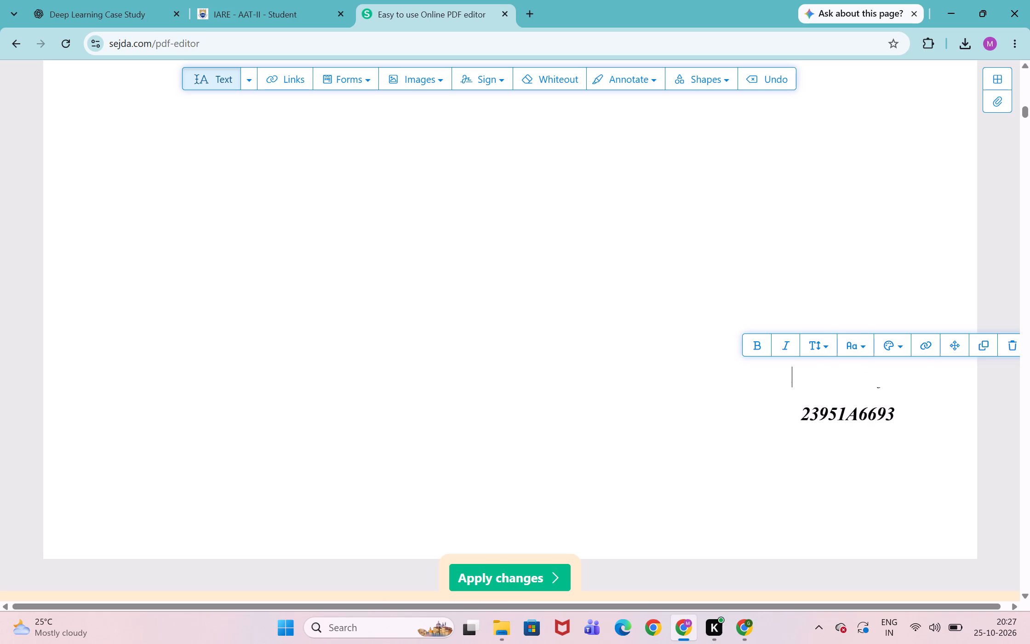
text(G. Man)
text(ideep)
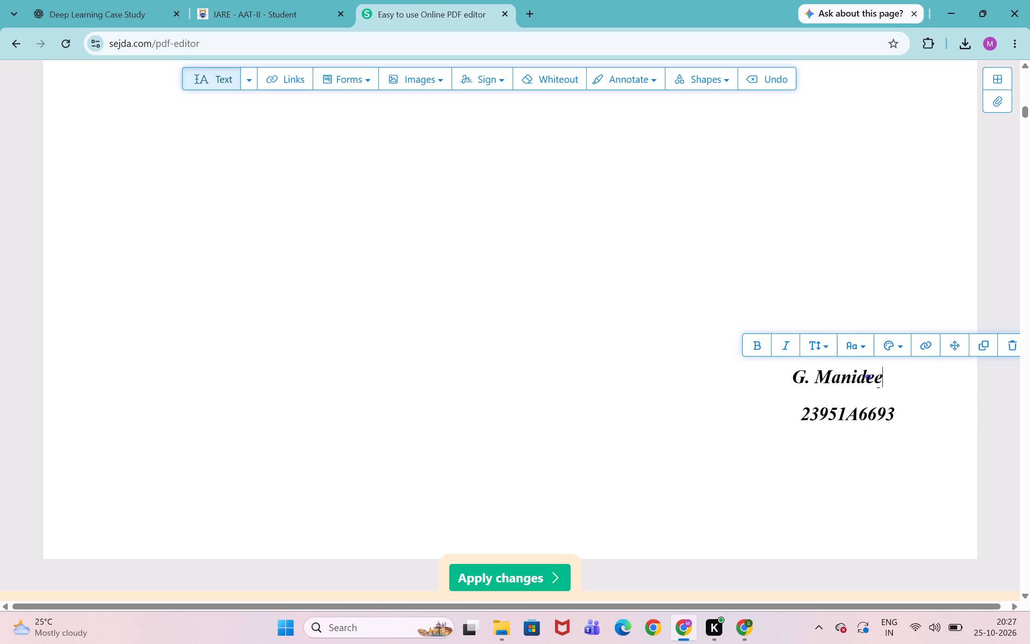
Choose Liberation Sans as the replacement font for the edited name on page 3.
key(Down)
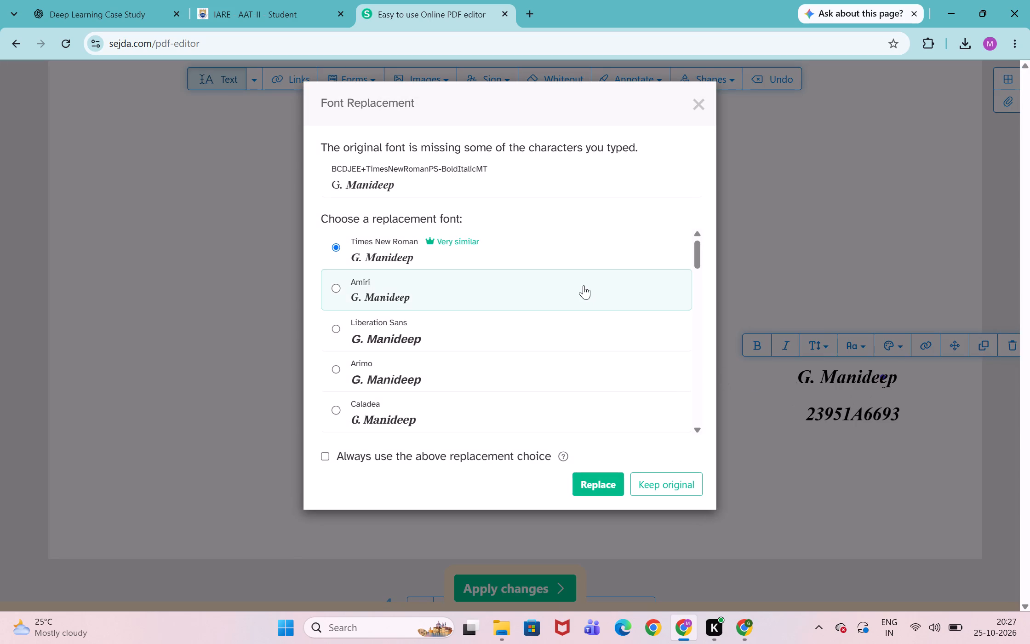
click(589, 313)
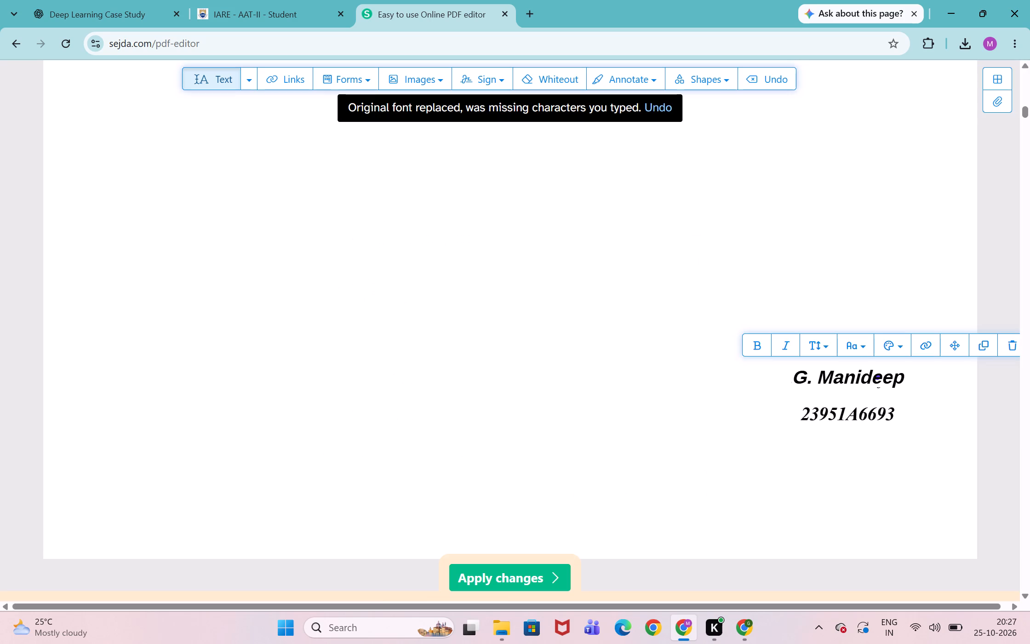
Change the last digit of the roll number below the name on page 3 to 0.
click(886, 416)
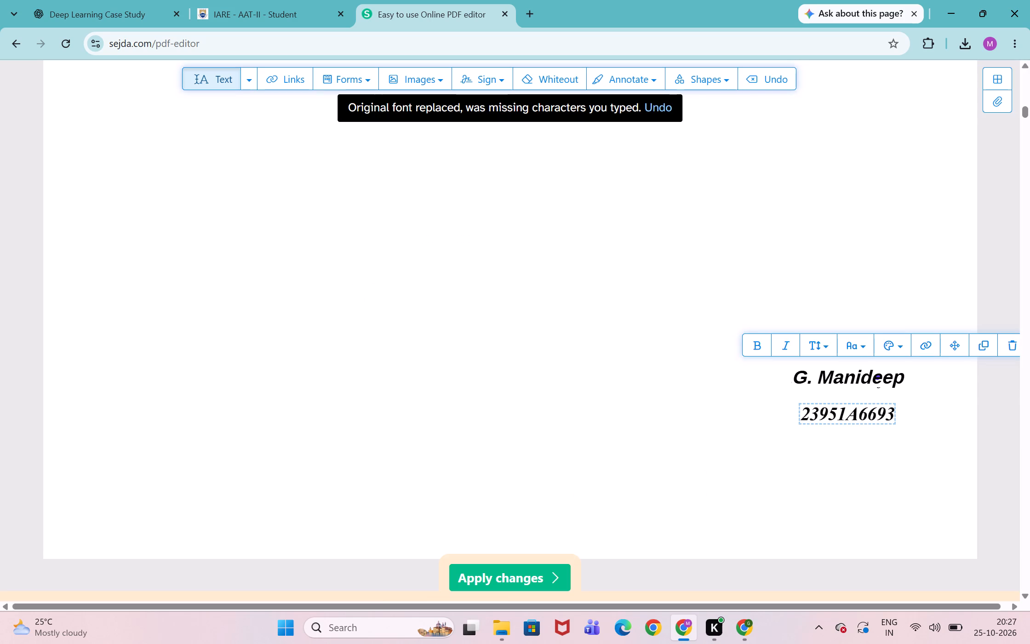
key(Right)
key(Right)
key(Right)
key(Right)
key(Right)
key(Right)
key(Right)
key(Right)
key(Right)
key(Right)
key(Right)
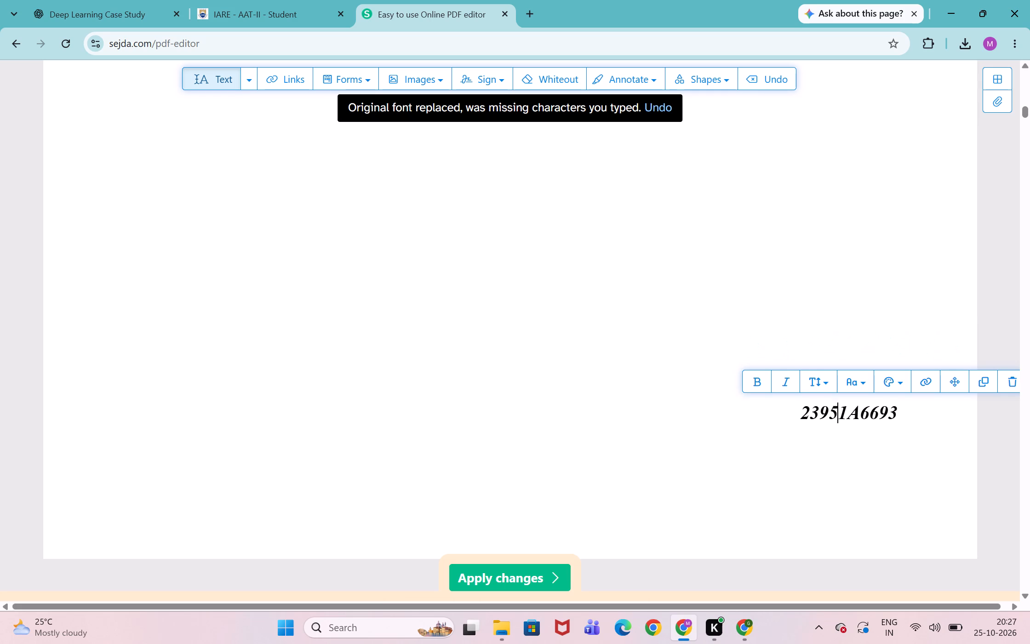
key(BackSpace)
key(0)
click(774, 452)
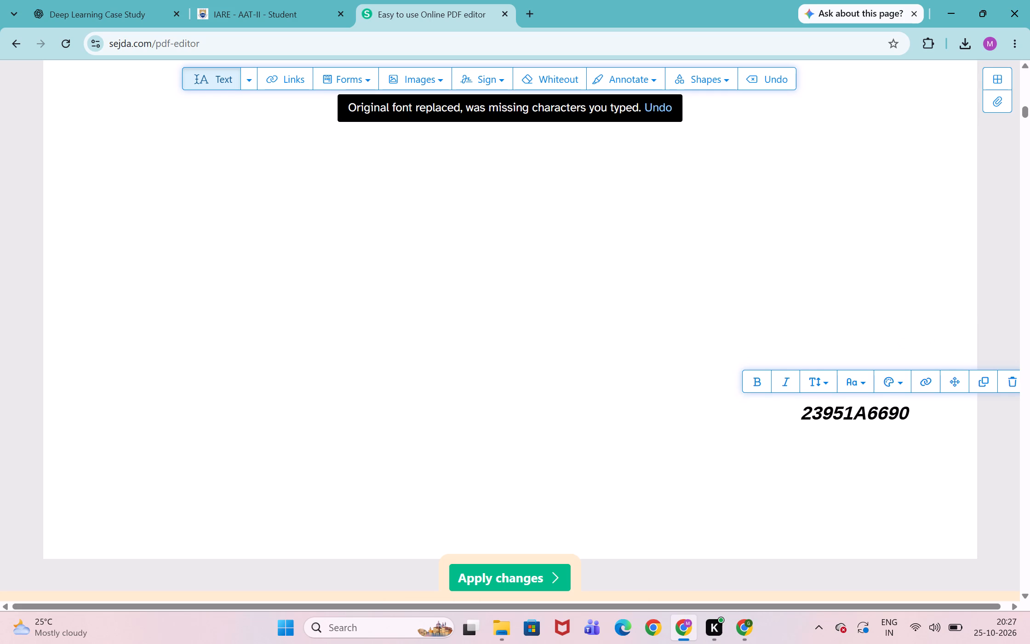
Clear the student name above the roll number at the end of page 3 and re-enter the new student's initial and first name.
scroll(757, 508, down, 2)
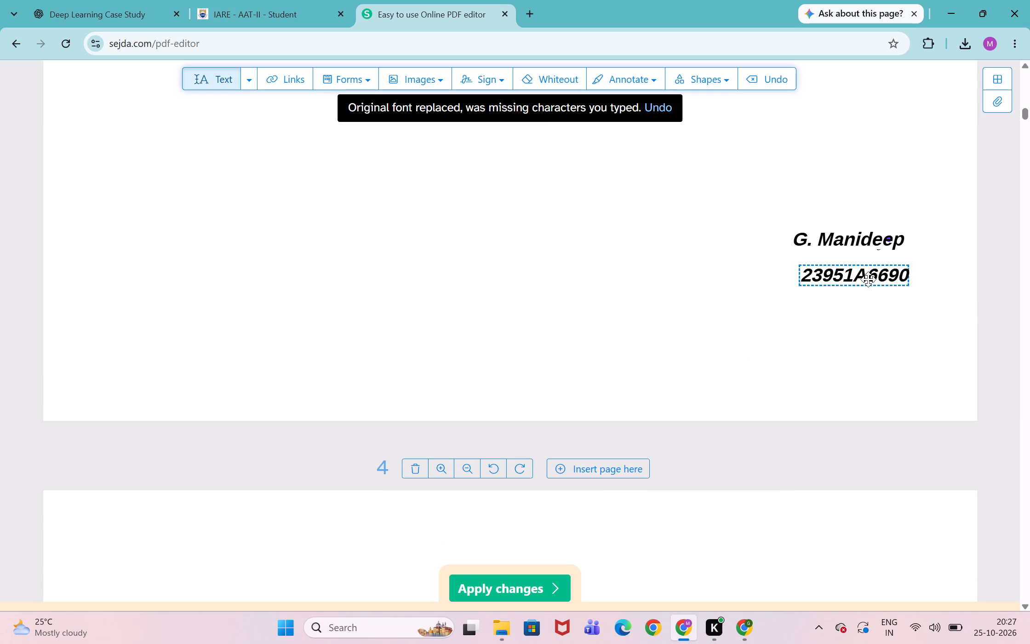
click(890, 238)
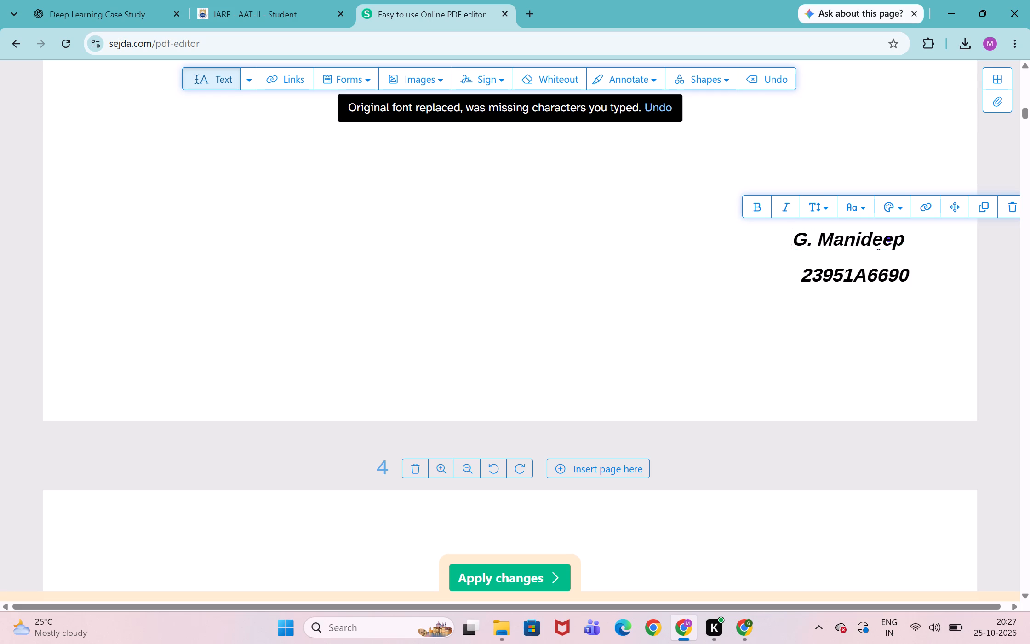
key(Delete)
key(Delete)
key(Delete)
key(Delete)
key(Delete)
key(Delete)
key(Delete)
key(Delete)
key(Delete)
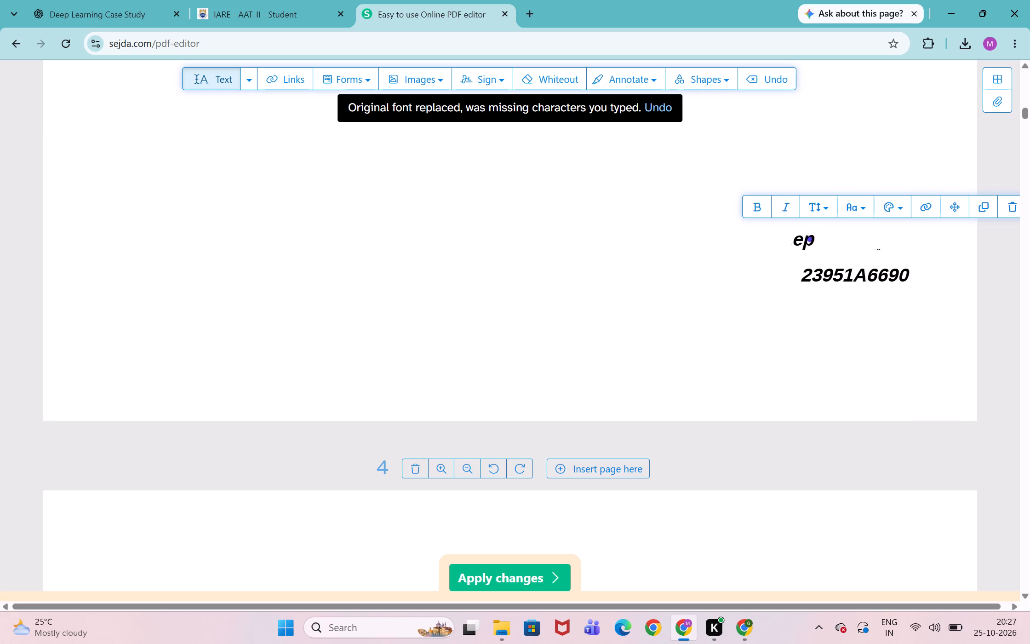
key(Delete)
key(Delete)
key(shift+g)
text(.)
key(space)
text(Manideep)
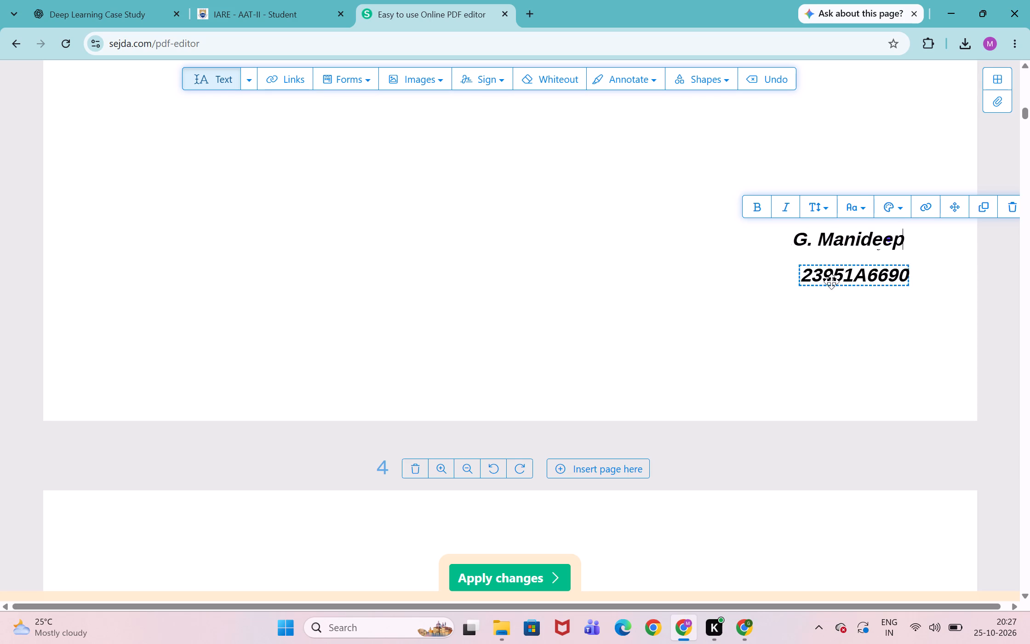
Replace the student name under "by" on the page 4 title page with the new student's initial and first name.
scroll(828, 282, down, 4)
scroll(637, 402, down, 5)
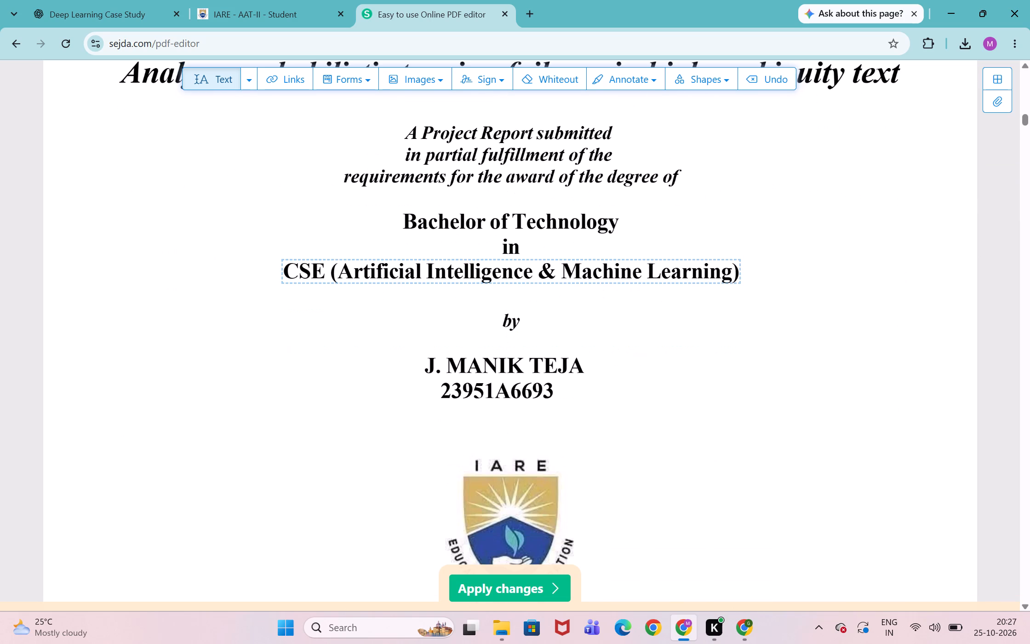
click(582, 363)
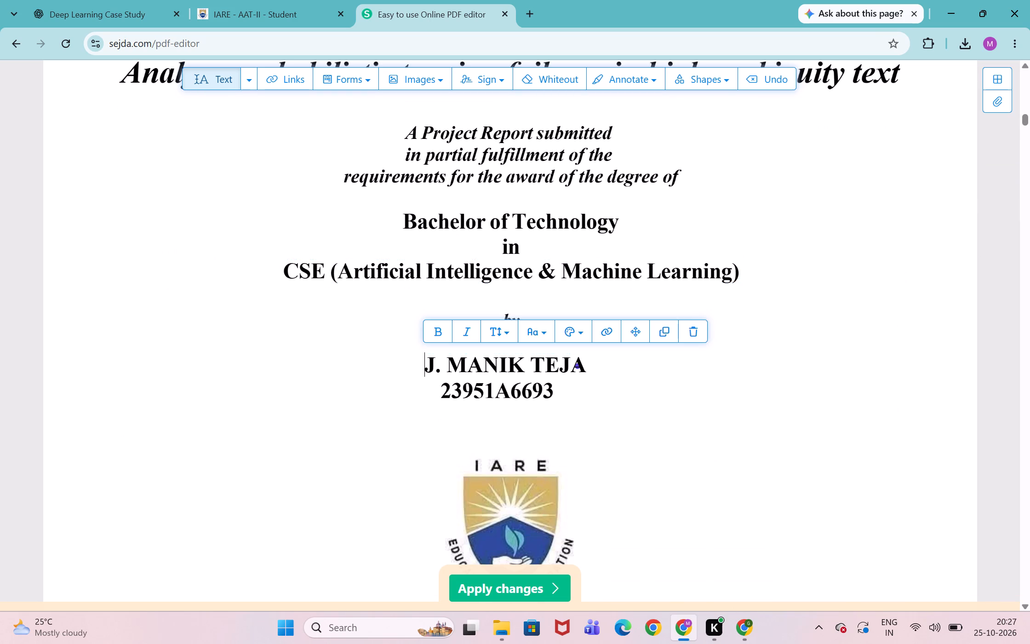
key(BackSpace)
key(BackSpace)
key(Delete)
key(Delete)
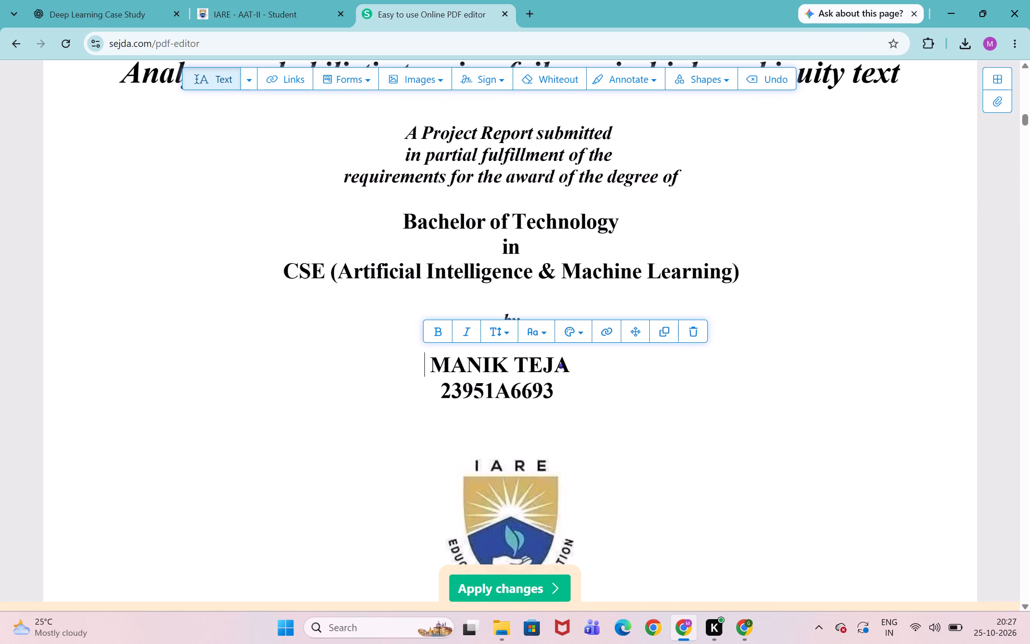
key(Delete)
key(Delete)
key(Delete)
key(Delete)
key(Delete)
key(Delete)
key(Delete)
key(Delete)
key(Delete)
key(Delete)
key(Delete)
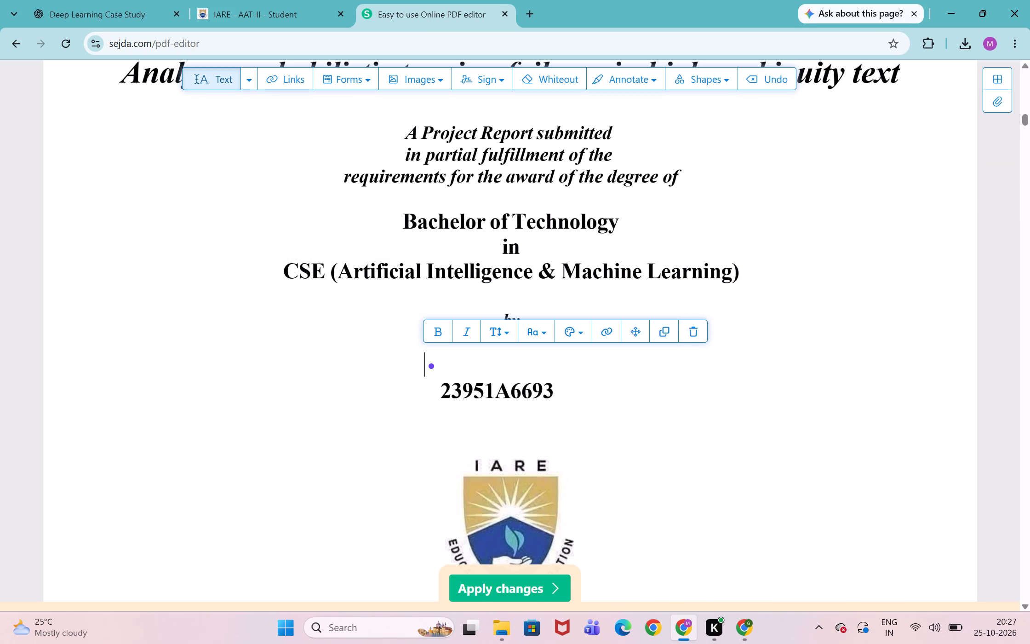
key(space)
key(space)
key(shift+g)
key(space)
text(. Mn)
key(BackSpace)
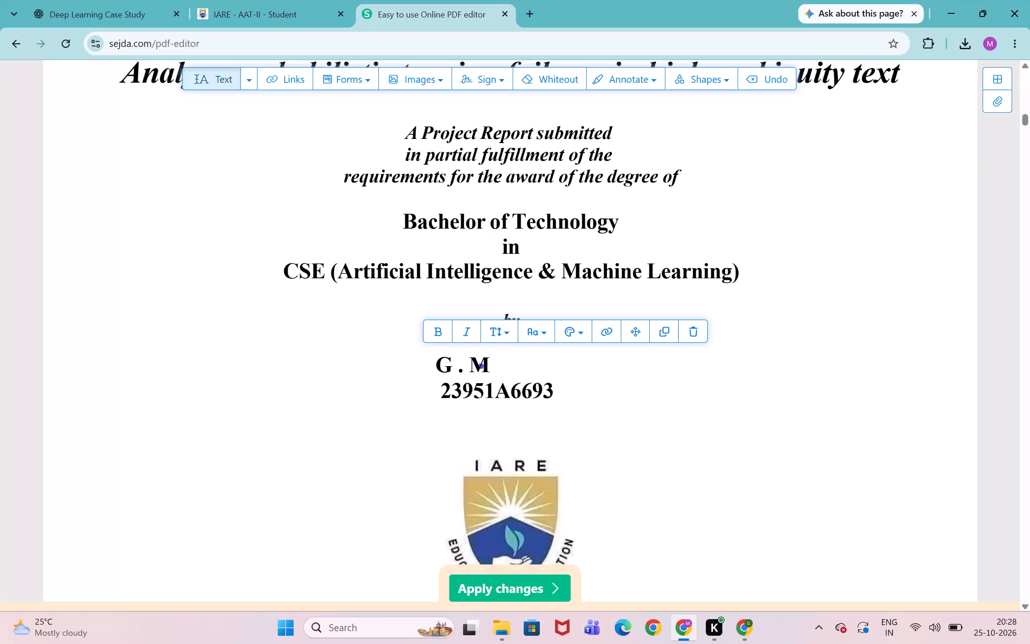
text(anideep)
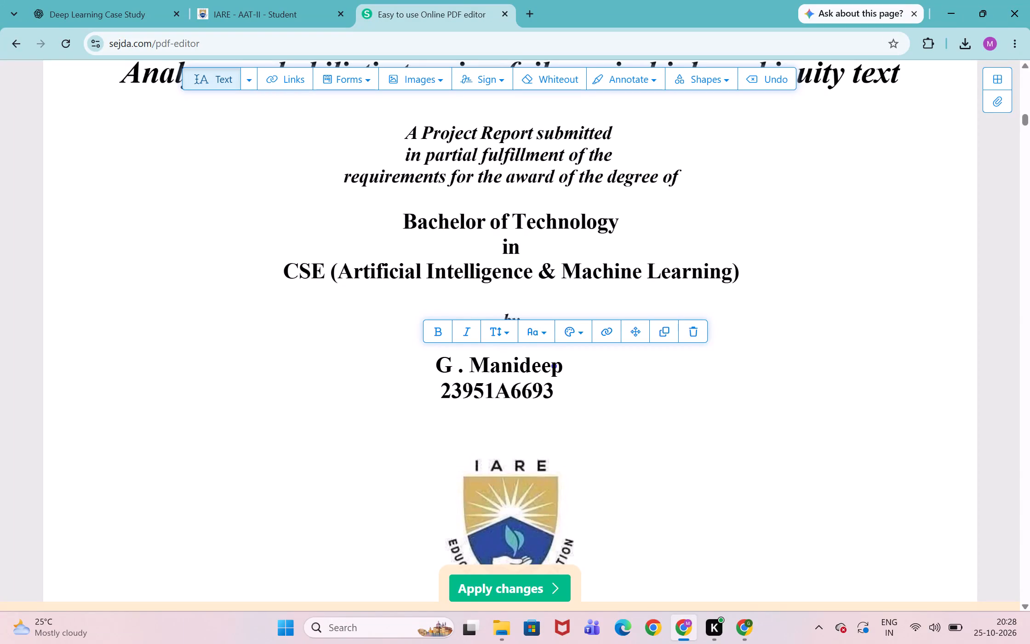
Change the last digit of the roll number below the name on page 4 to 0.
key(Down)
click(544, 386)
key(Right)
key(Right)
key(Right)
key(Right)
key(Right)
key(Right)
key(Right)
key(Right)
key(Right)
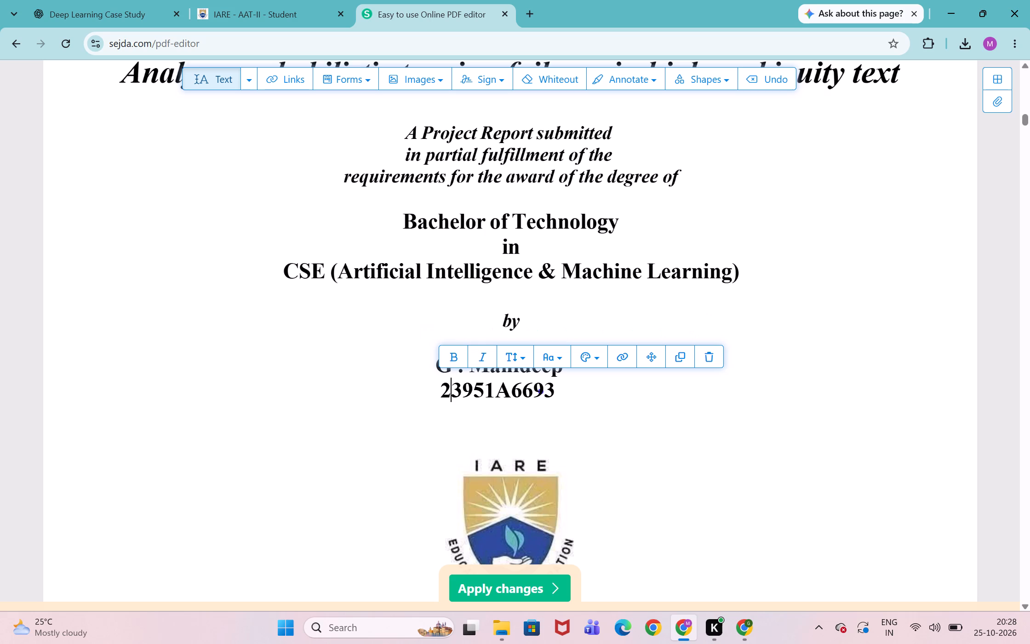
key(Right)
key(BackSpace)
key(0)
Replace the student name in the "© 2026" copyright line at the bottom of page 4 with the new student's initial and first name.
scroll(551, 437, down, 7)
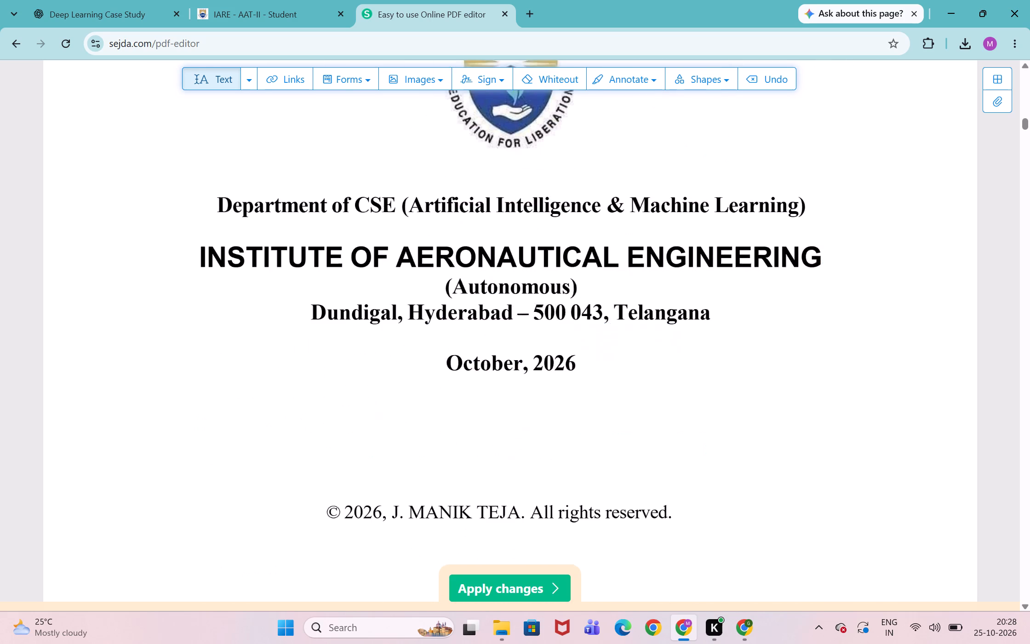
scroll(573, 438, down, 3)
scroll(573, 437, up, 3)
scroll(531, 446, down, 2)
click(506, 330)
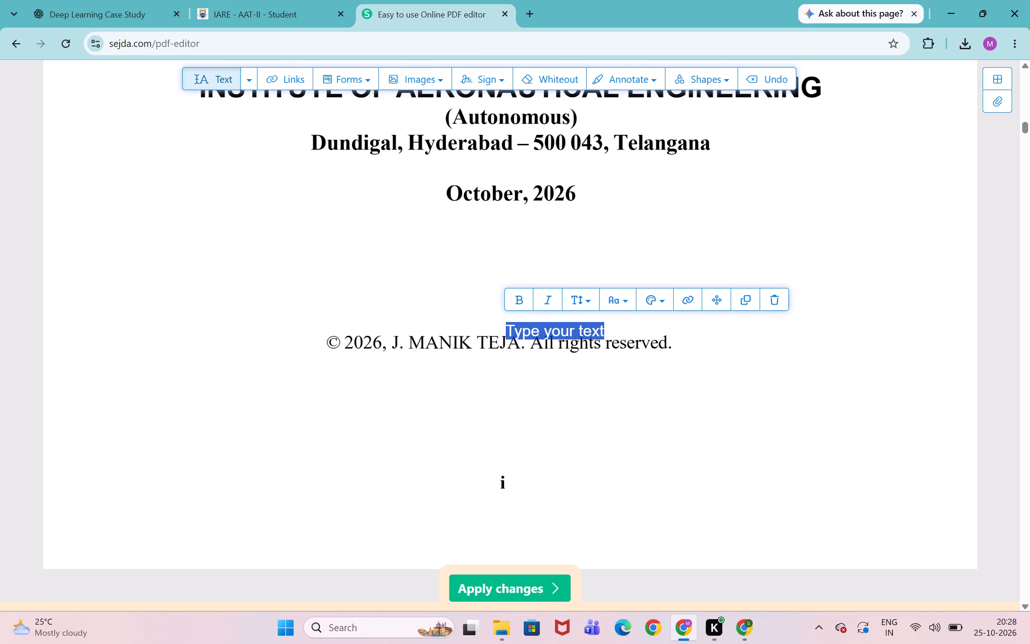
click(515, 344)
click(543, 333)
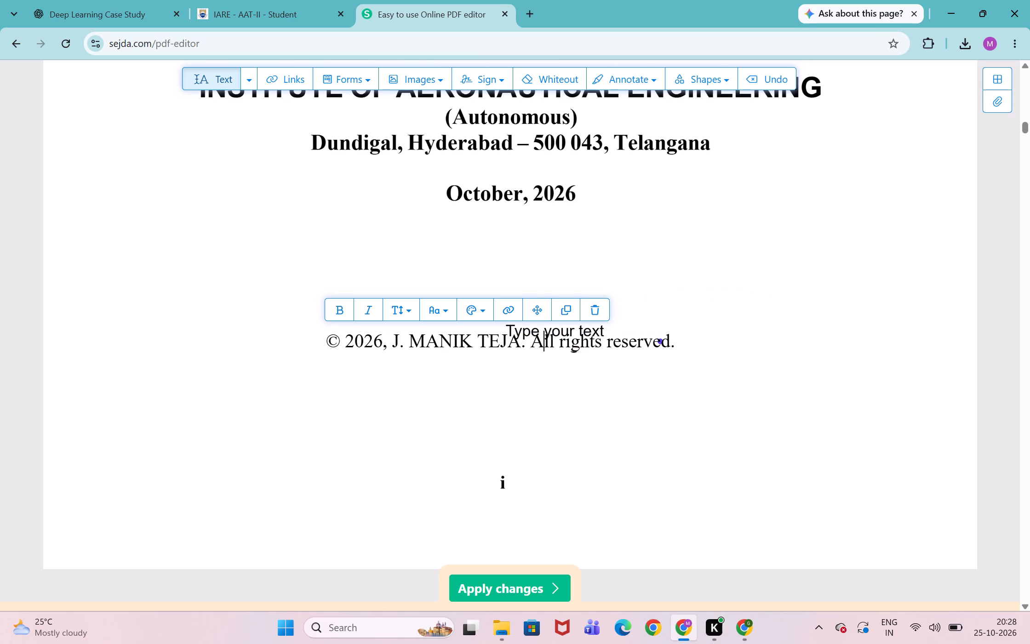
click(575, 325)
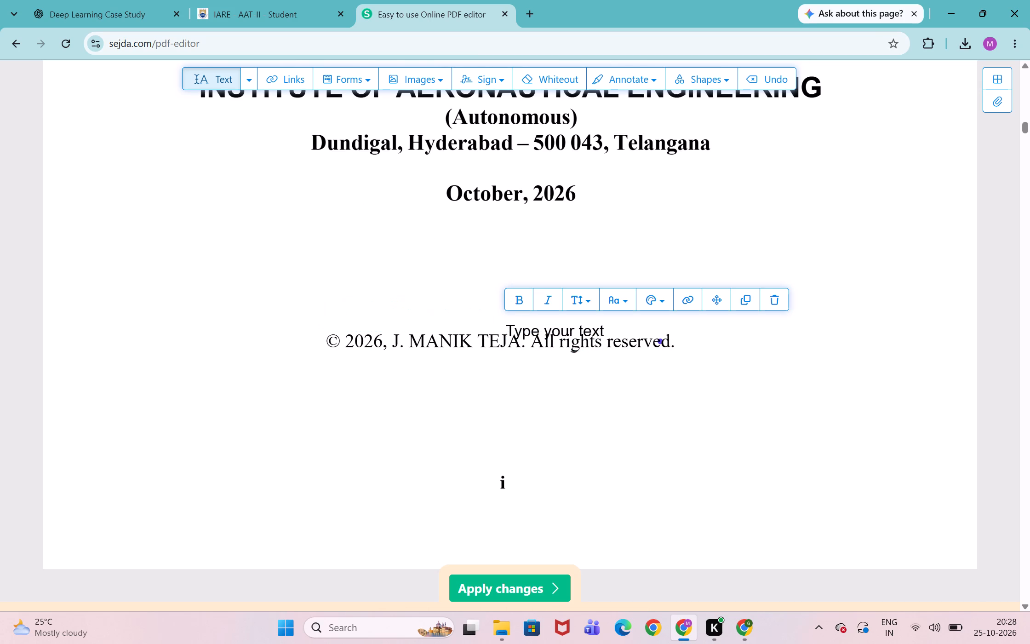
key(Delete)
click(518, 345)
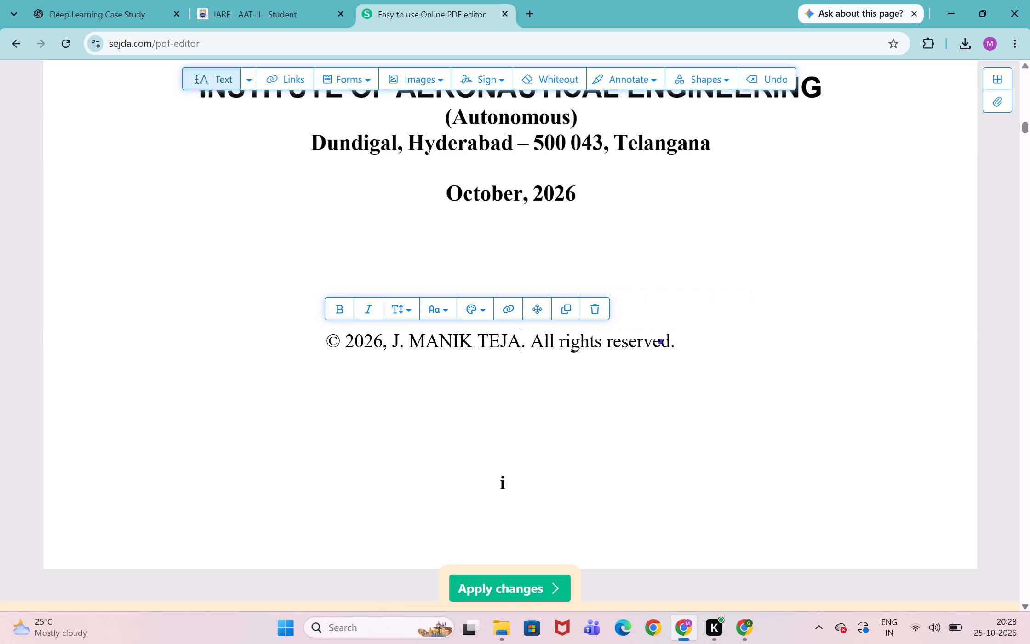
key(BackSpace)
key(BackSpace)
key(BackSpace)
key(BackSpace)
key(BackSpace)
key(BackSpace)
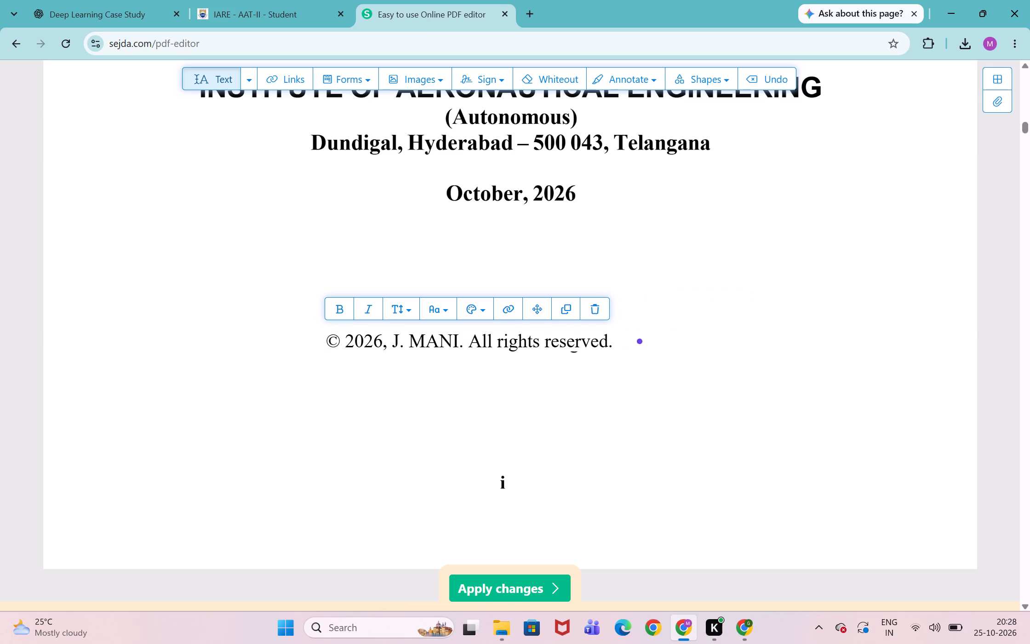
key(BackSpace)
key(BackSpace)
key(BackSpace)
key(BackSpace)
key(BackSpace)
key(BackSpace)
key(BackSpace)
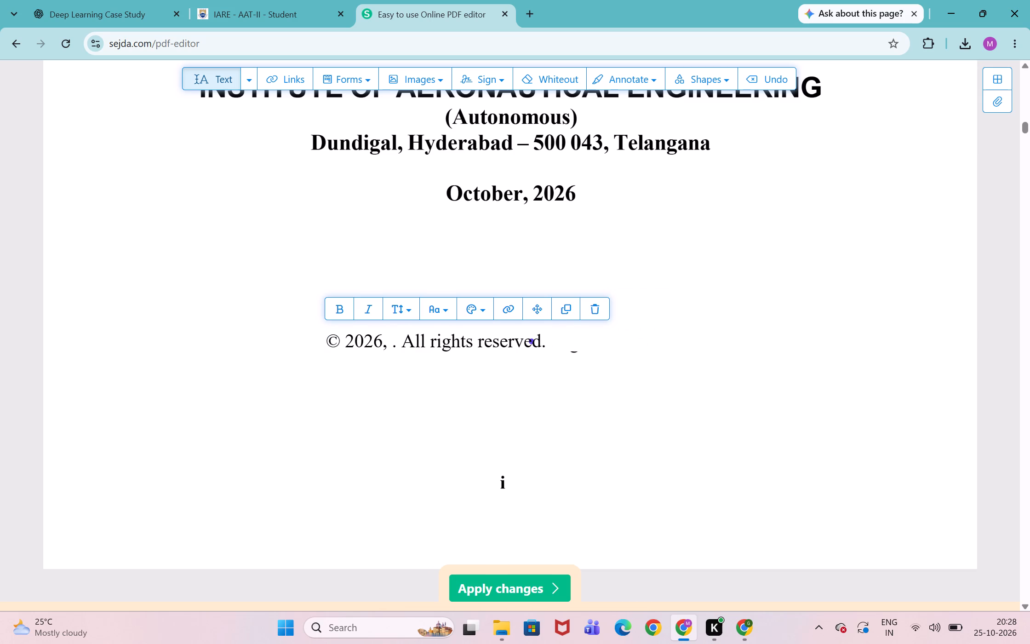
key(shift+g)
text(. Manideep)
Indent the copyright line on page 4 with four leading spaces.
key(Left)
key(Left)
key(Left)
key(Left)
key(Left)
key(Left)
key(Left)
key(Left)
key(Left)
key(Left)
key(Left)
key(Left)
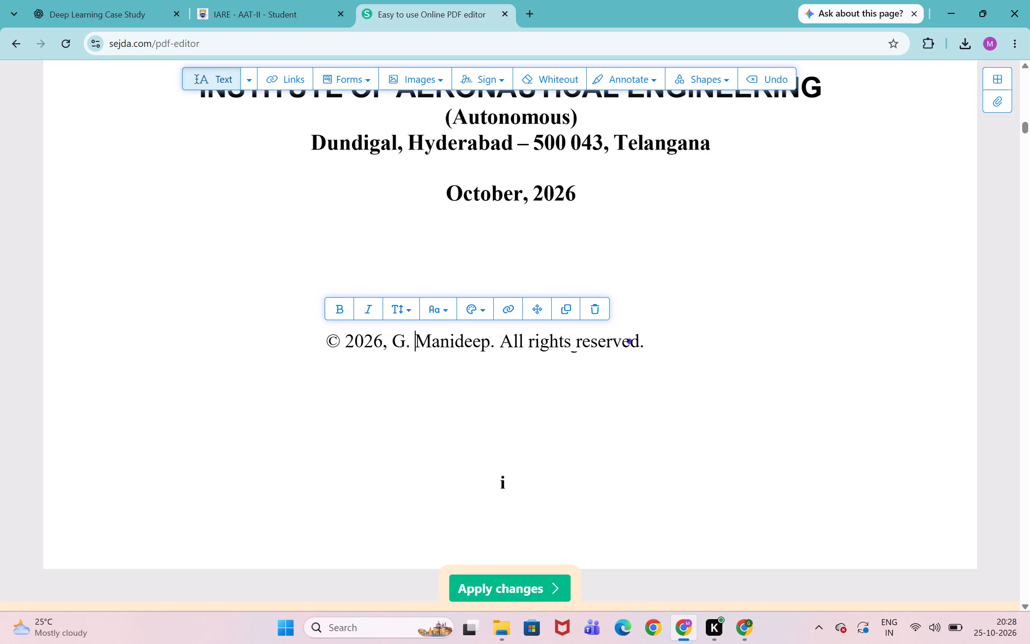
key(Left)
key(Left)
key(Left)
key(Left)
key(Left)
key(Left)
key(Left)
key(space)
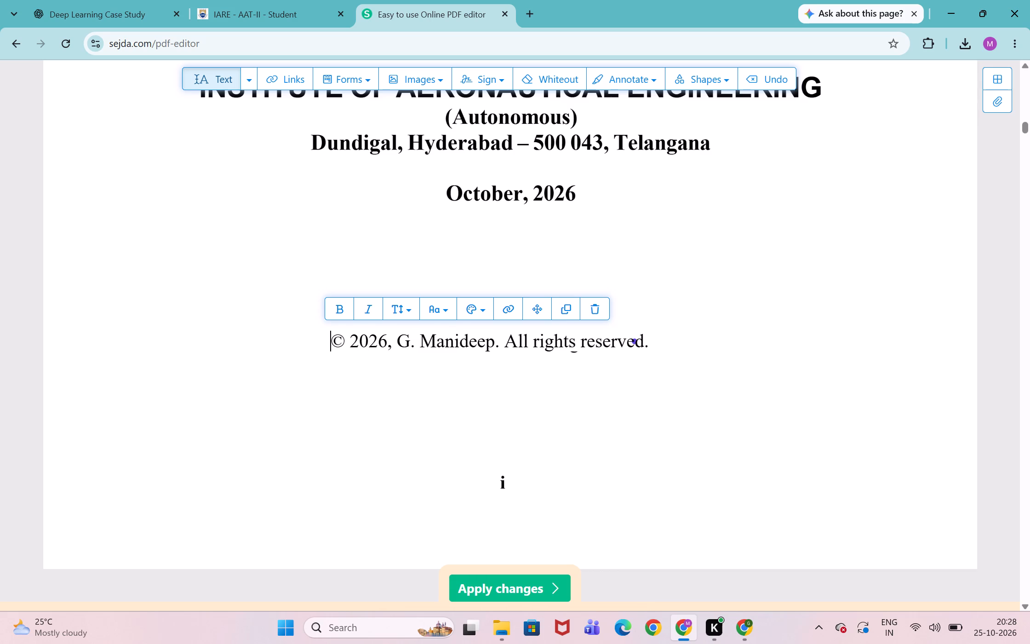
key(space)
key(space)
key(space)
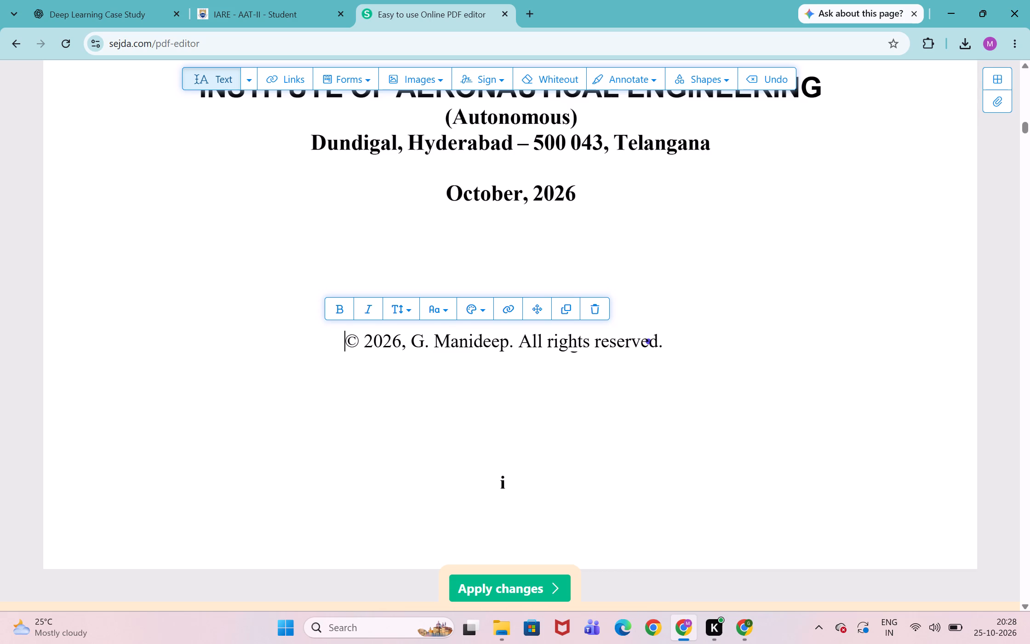
click(737, 402)
Delete the handwritten signature image above "Signature of the Student" on the Declaration page.
scroll(765, 379, down, 9)
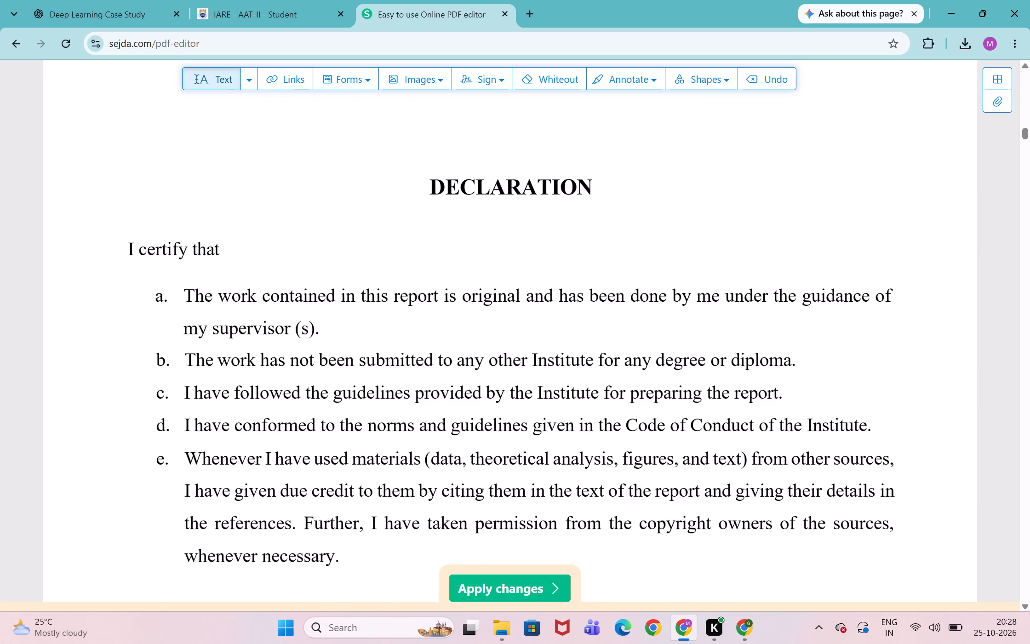
scroll(765, 379, down, 6)
scroll(765, 379, up, 2)
click(764, 362)
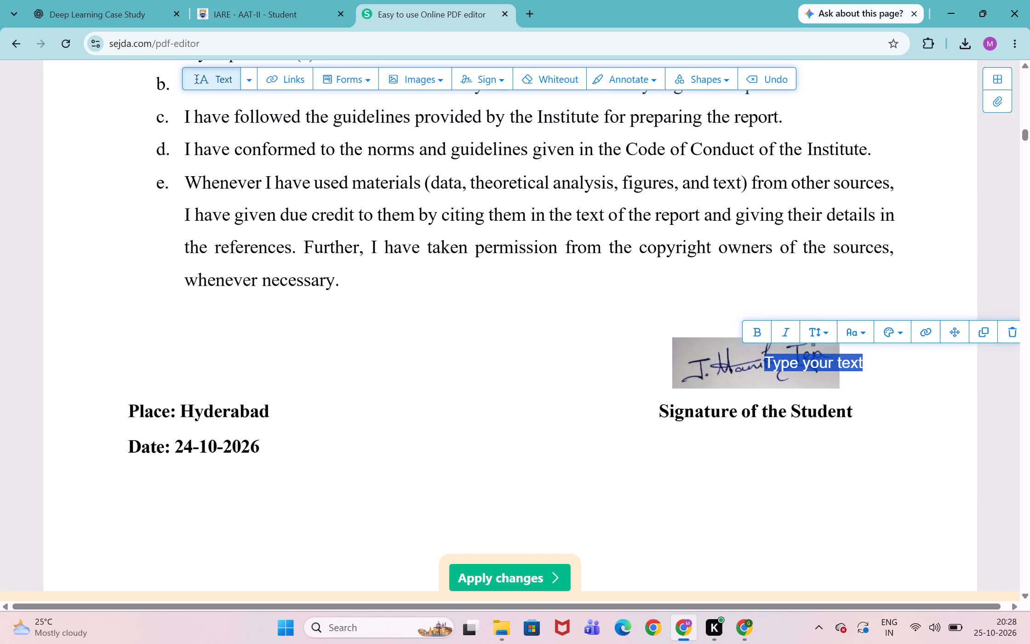
click(1013, 333)
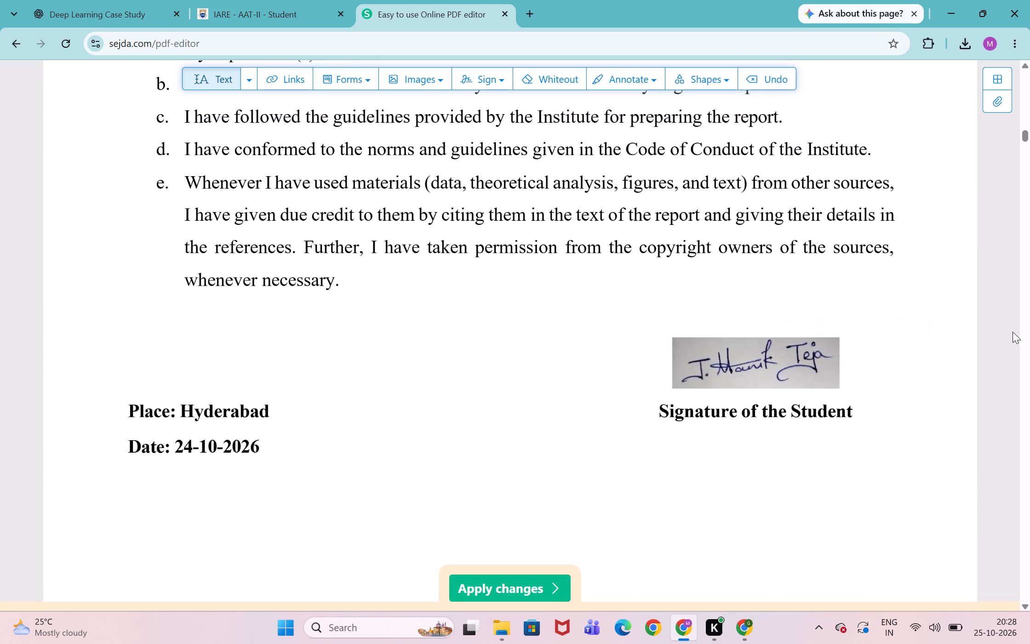
click(431, 79)
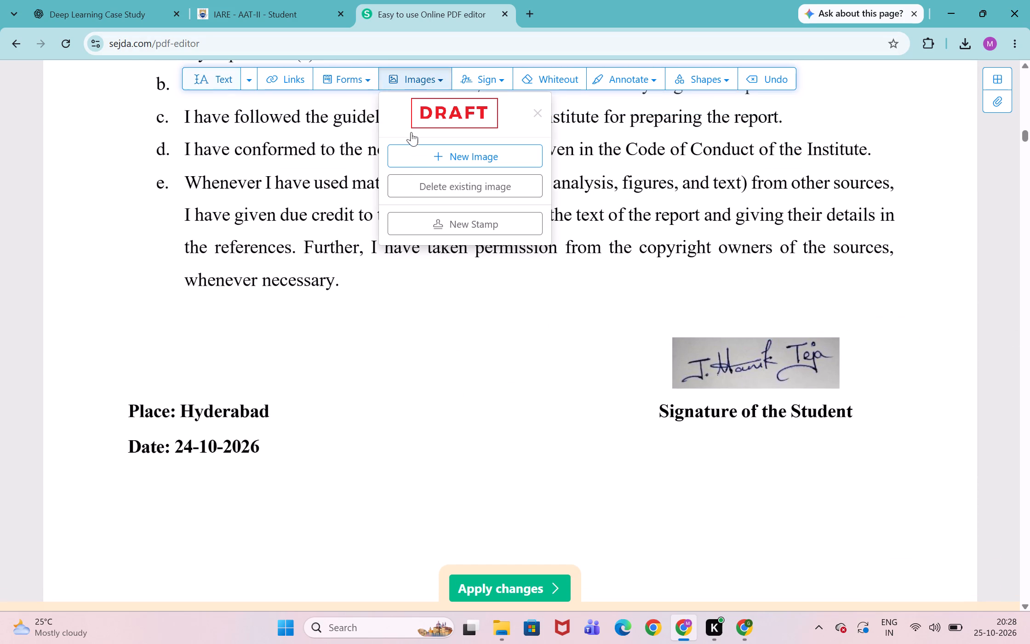
click(458, 178)
click(732, 352)
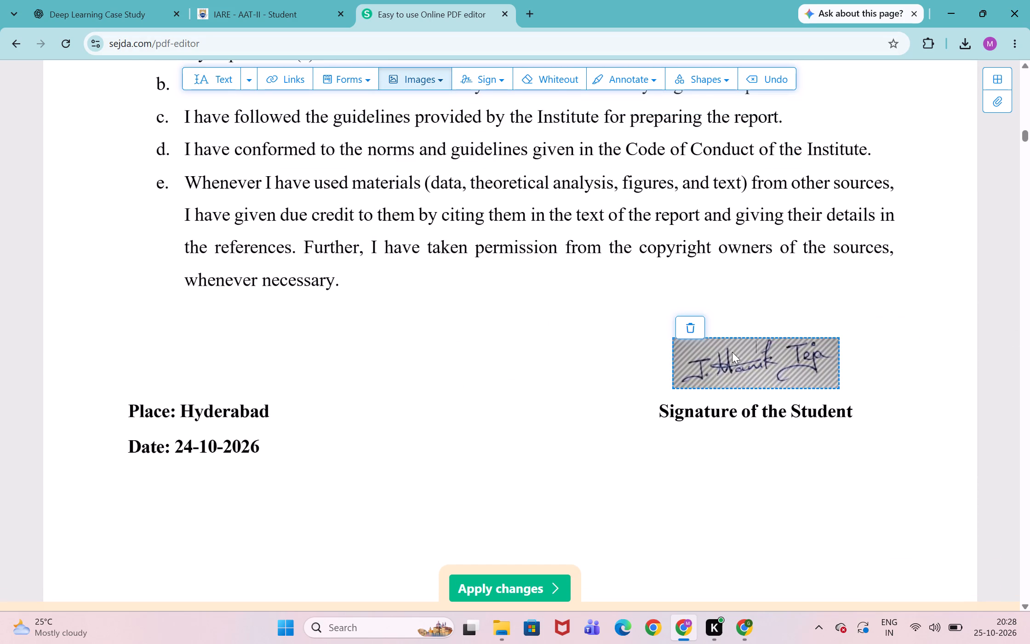
click(695, 330)
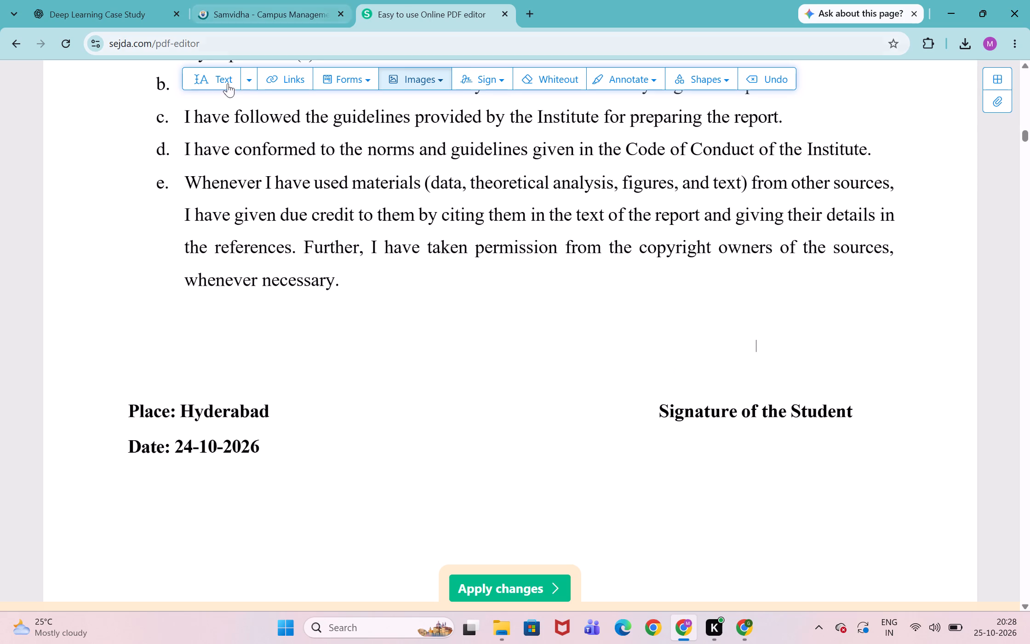
Add the new student's initial and first name as text above "Signature of the Student" on the Declaration page, indented with leading spaces.
click(216, 82)
click(672, 382)
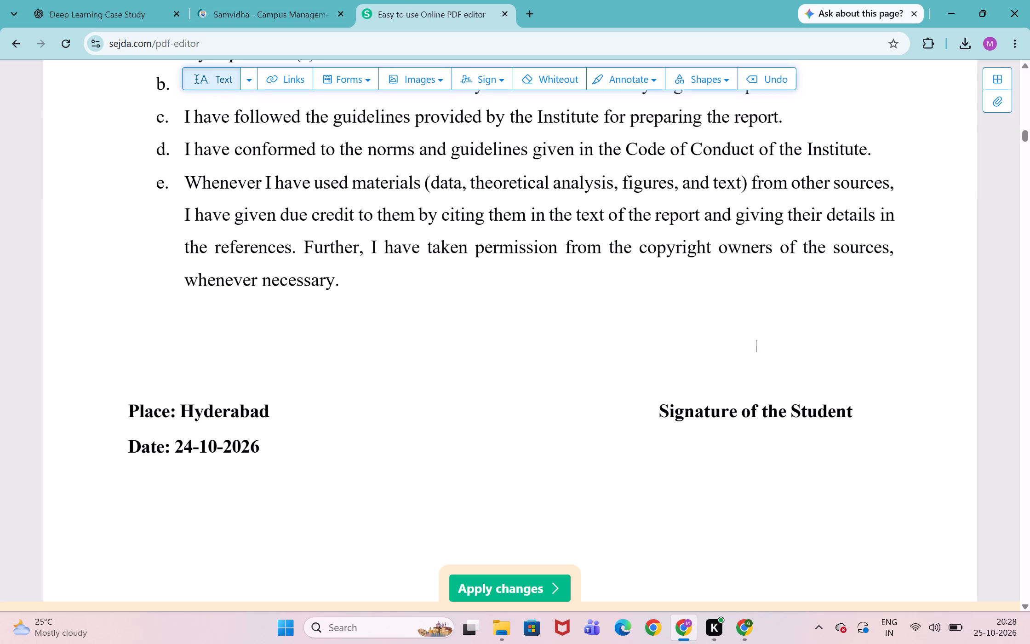
key(space)
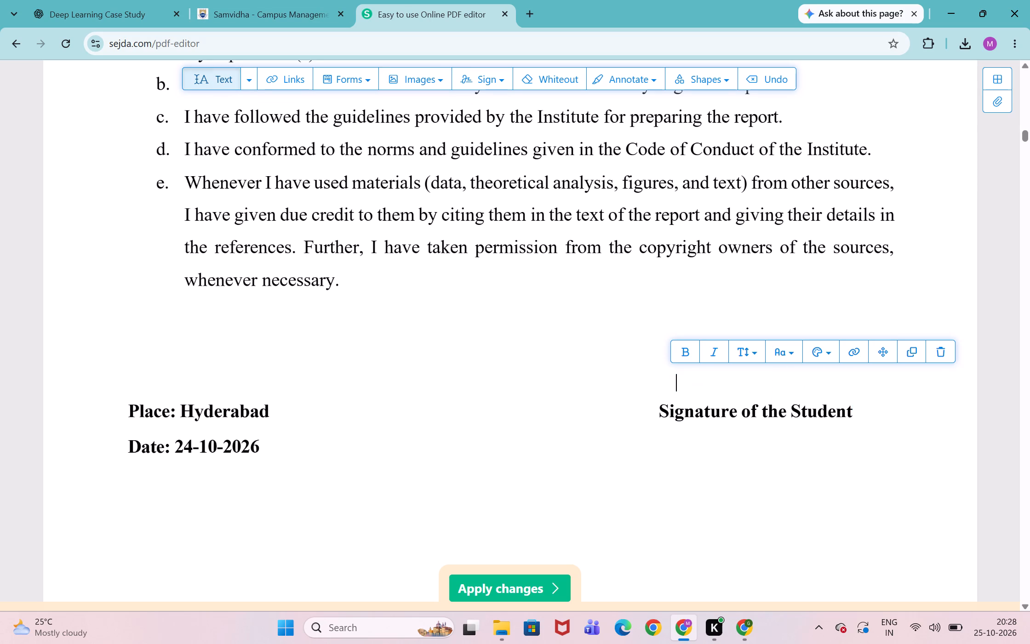
key(space)
key(space)
key(space)
key(space)
key(space)
key(space)
key(shift+g)
key(slash)
key(BackSpace)
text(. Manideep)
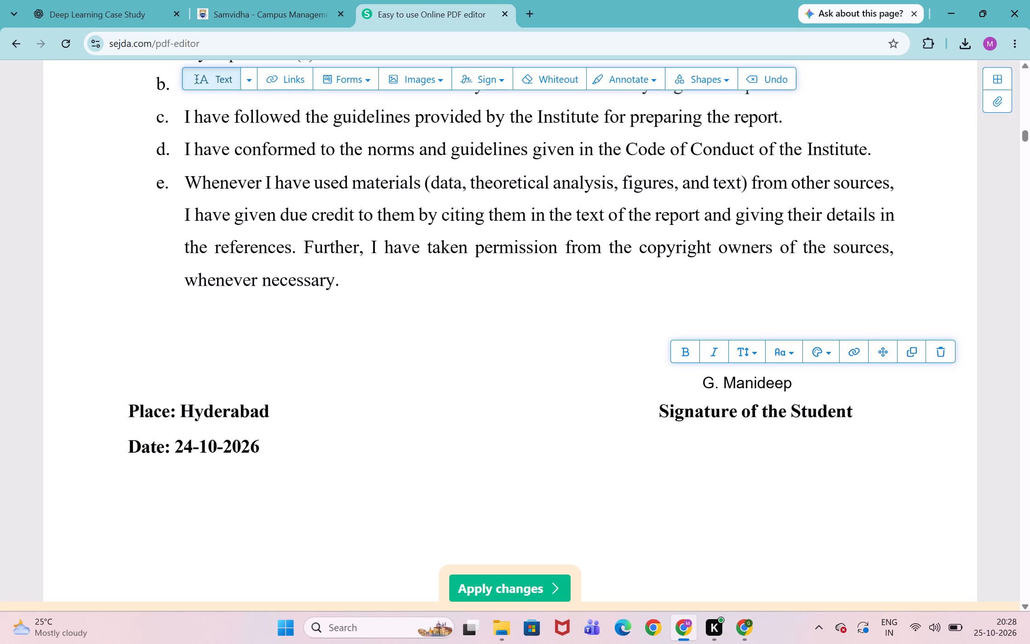
click(704, 471)
Replace the student name after "submitted by" on the Certificate page with the new student's initial and first name, preceded by two spaces.
scroll(845, 523, down, 4)
scroll(795, 529, down, 4)
scroll(682, 489, down, 6)
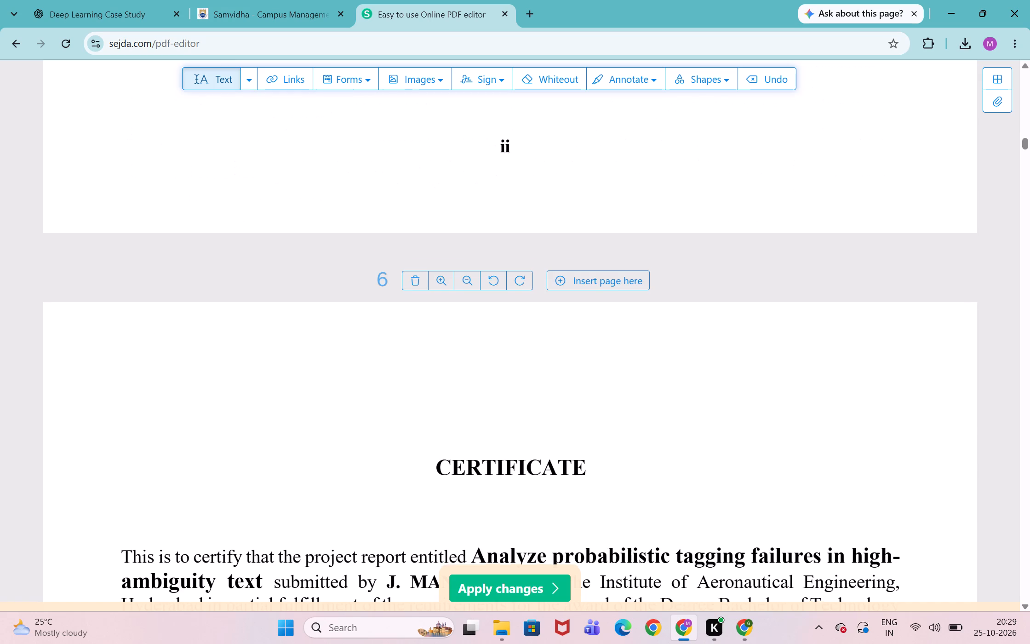
scroll(681, 489, down, 3)
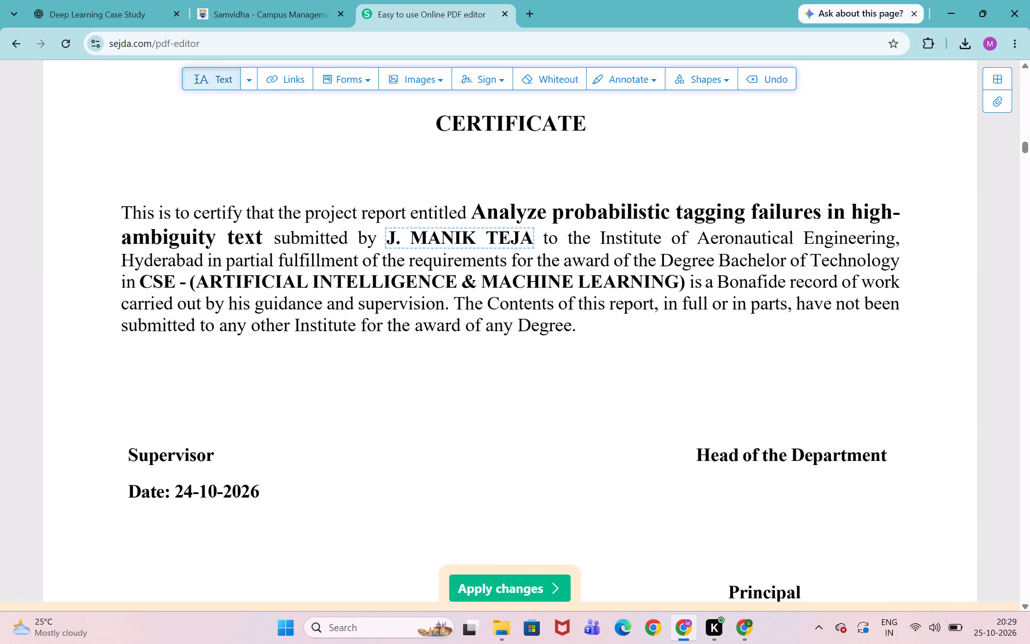
click(530, 238)
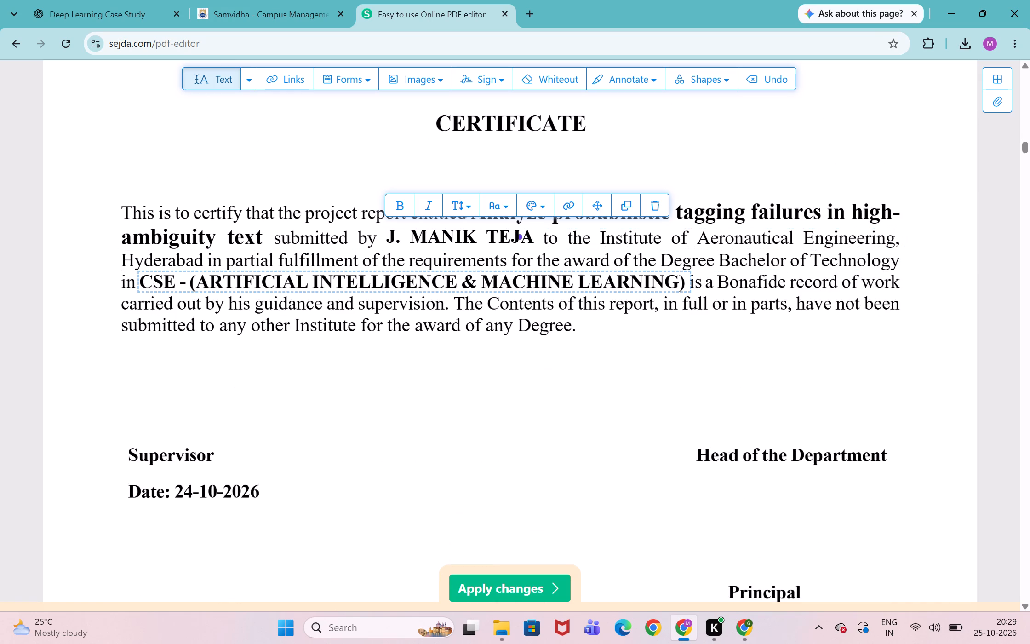
key(Right)
click(525, 232)
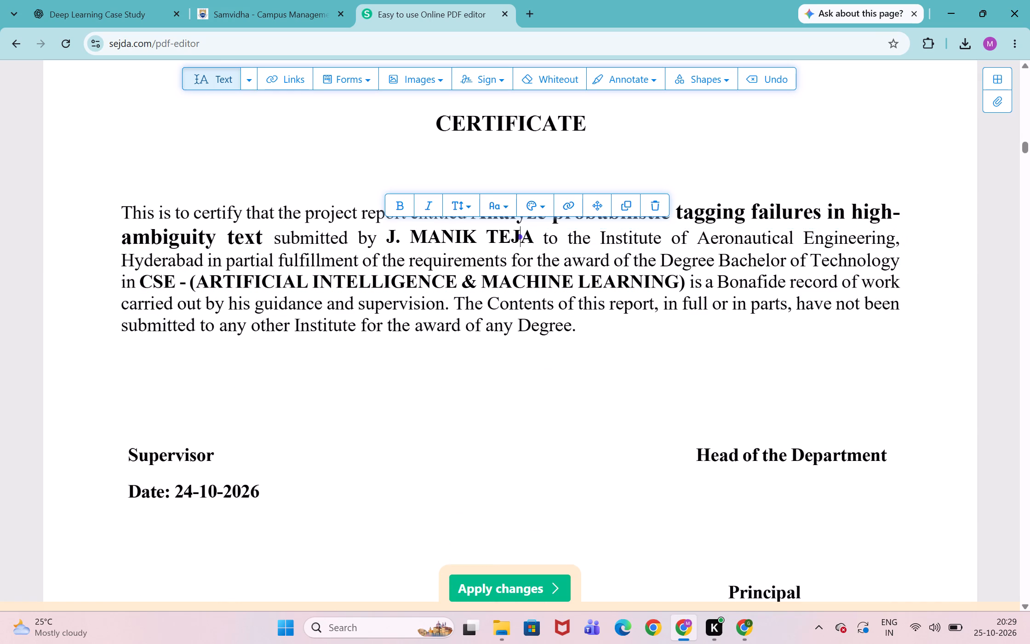
key(Right)
key(BackSpace)
key(BackSpace)
key(BackSpace)
key(BackSpace)
key(BackSpace)
key(BackSpace)
key(BackSpace)
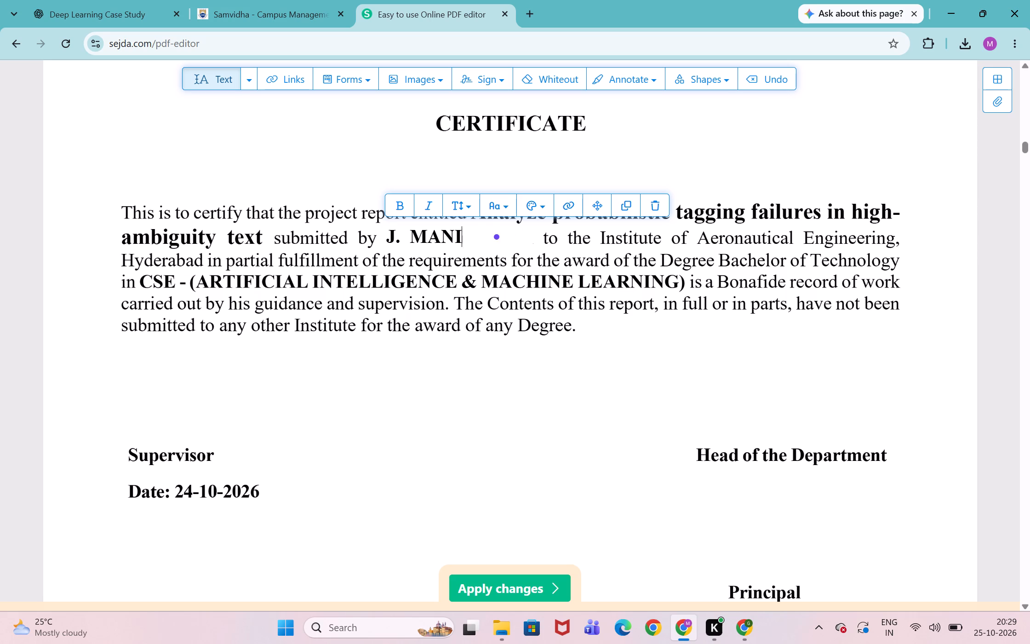
key(BackSpace)
key(BackSpace)
key(BackSpace)
key(BackSpace)
key(BackSpace)
key(BackSpace)
key(BackSpace)
key(BackSpace)
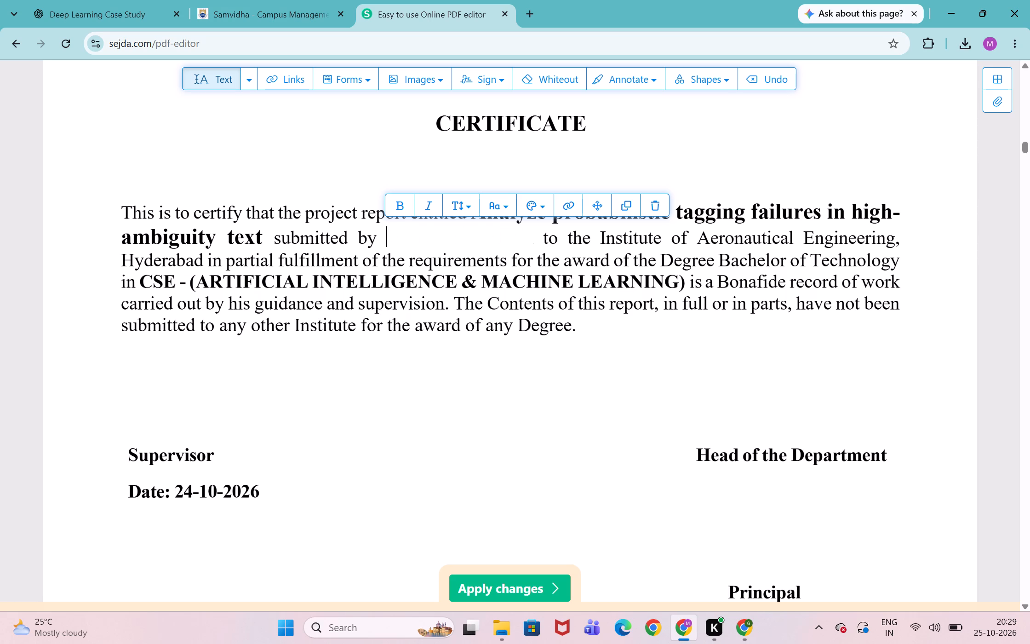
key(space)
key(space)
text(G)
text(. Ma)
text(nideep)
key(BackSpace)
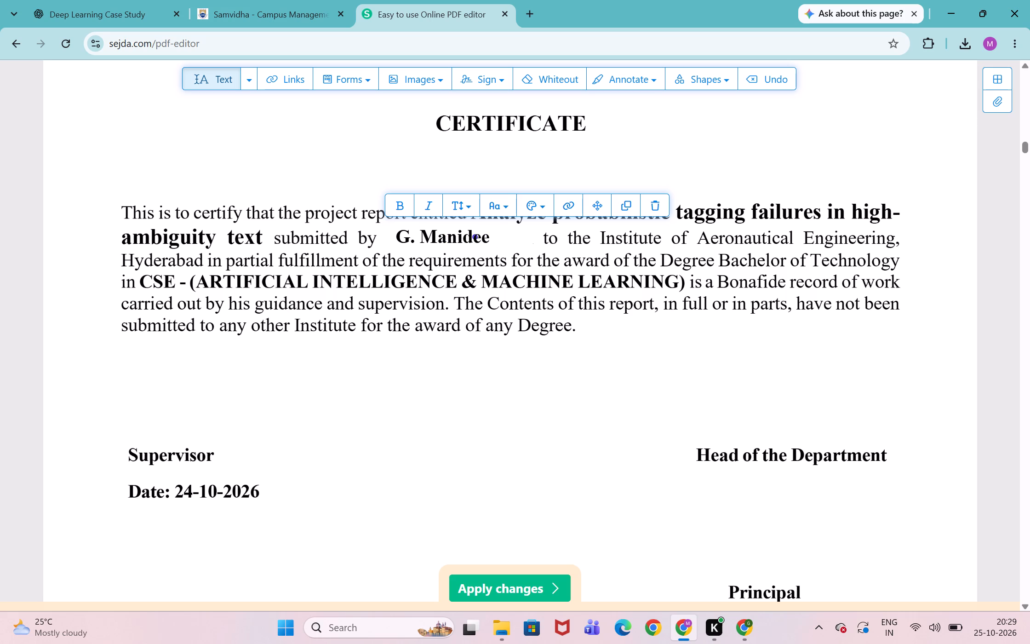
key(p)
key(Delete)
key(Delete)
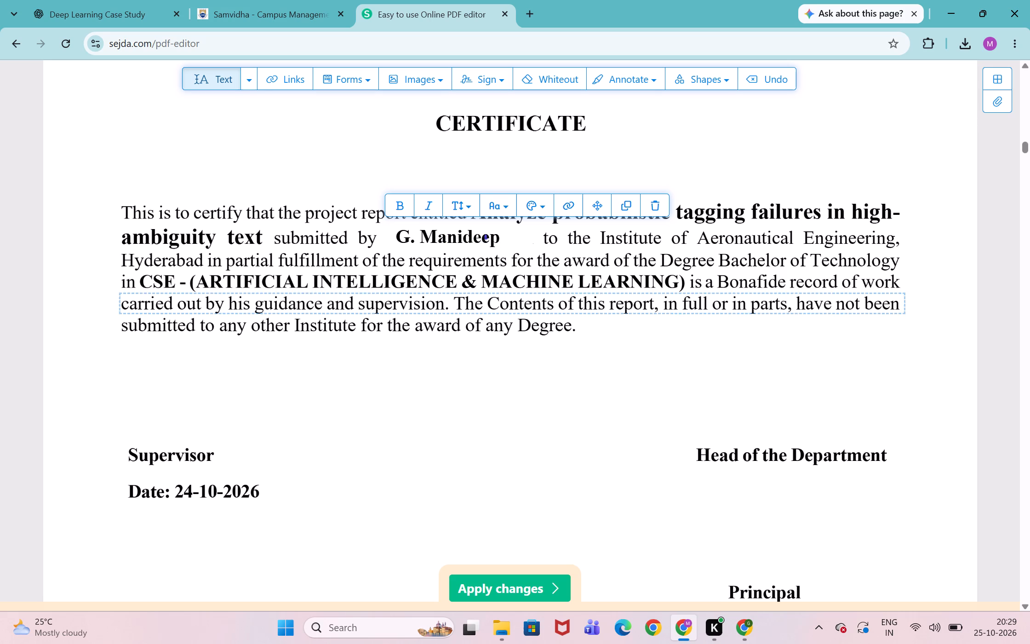
click(528, 436)
Replace the student name after "submitted by" on the Approval Sheet page with the new student's initial and first name, preceded by two spaces.
scroll(539, 427, down, 1)
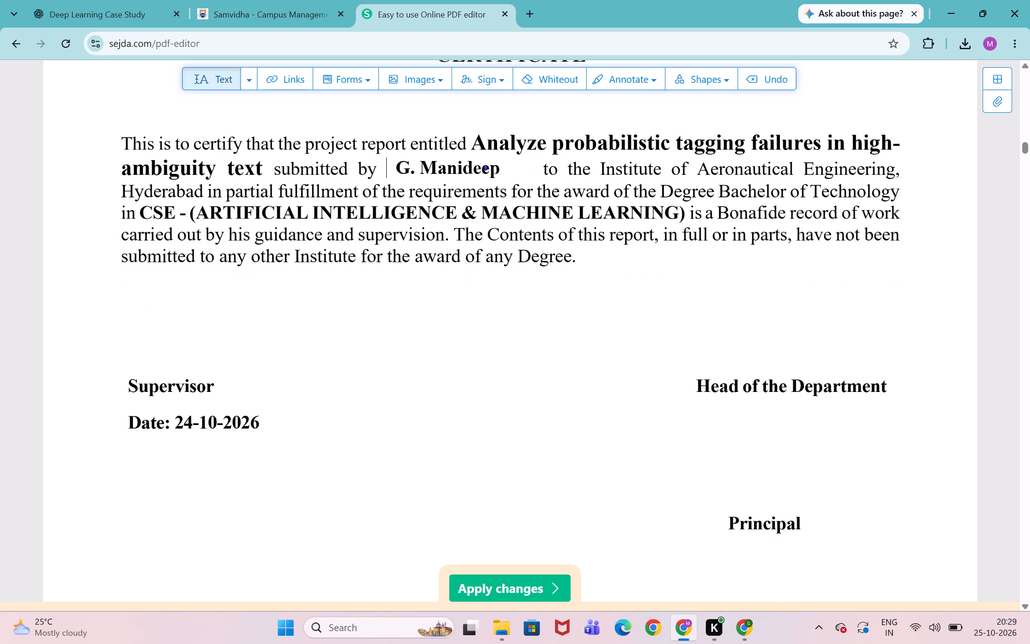
scroll(502, 359, down, 7)
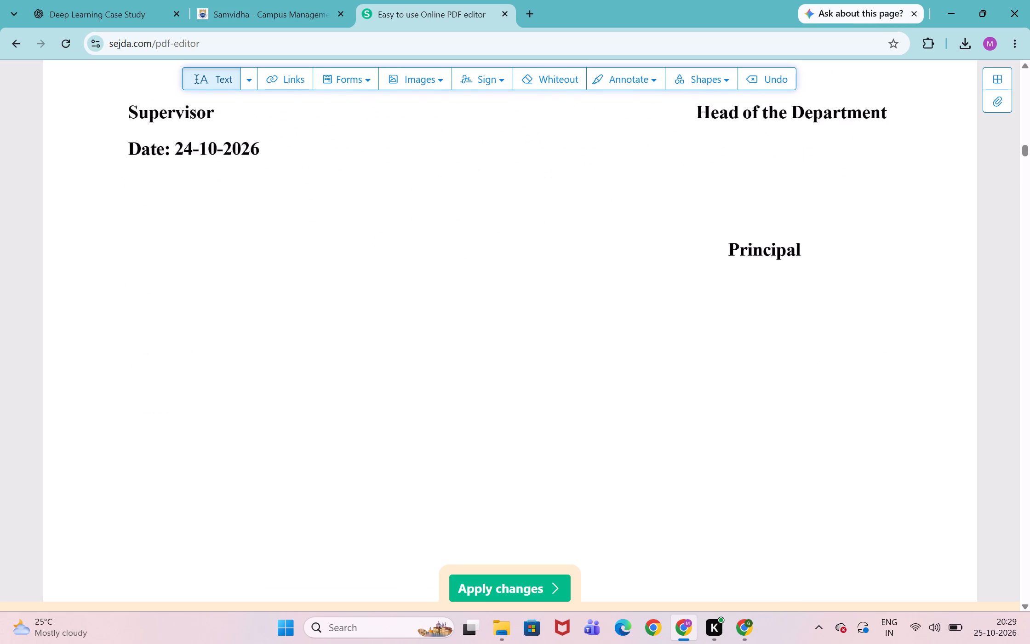
scroll(505, 364, down, 10)
scroll(505, 364, down, 16)
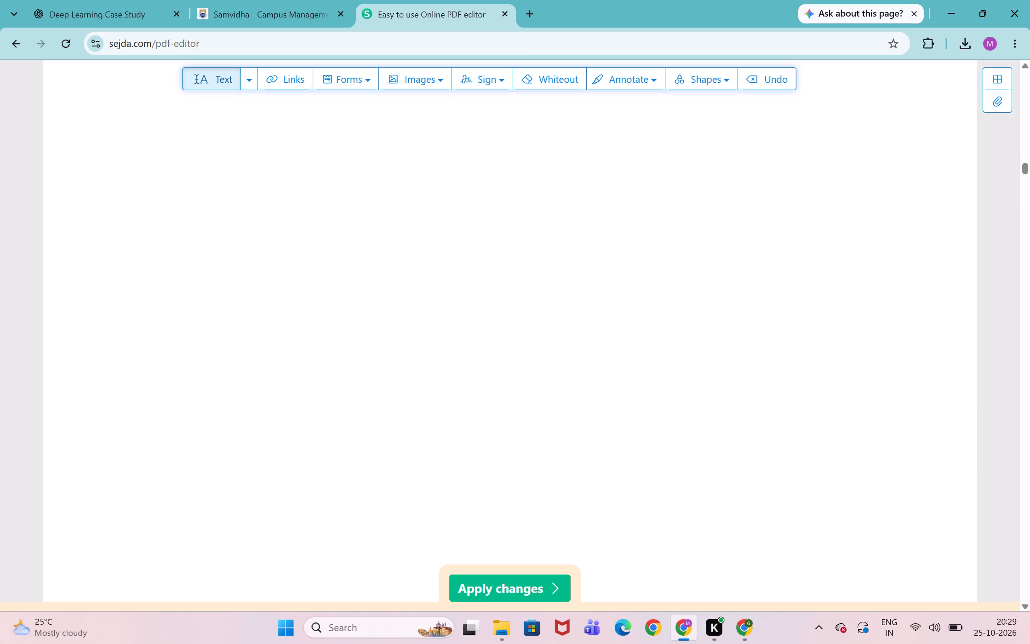
scroll(506, 368, down, 20)
scroll(506, 368, down, 13)
scroll(515, 378, up, 20)
scroll(515, 378, up, 7)
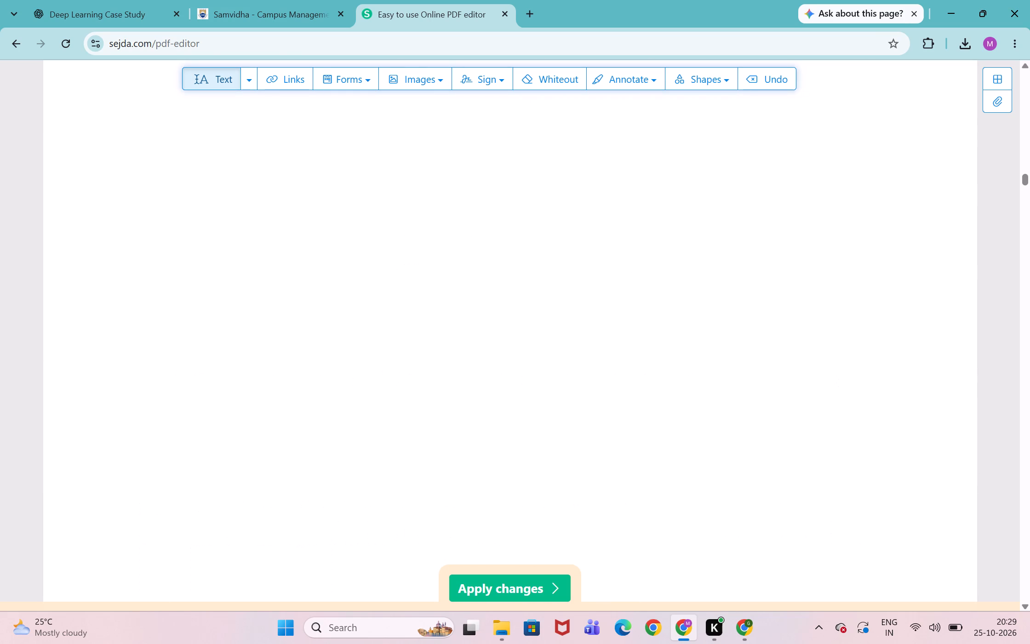
scroll(515, 377, up, 3)
scroll(515, 377, down, 2)
scroll(515, 377, up, 20)
scroll(515, 377, up, 4)
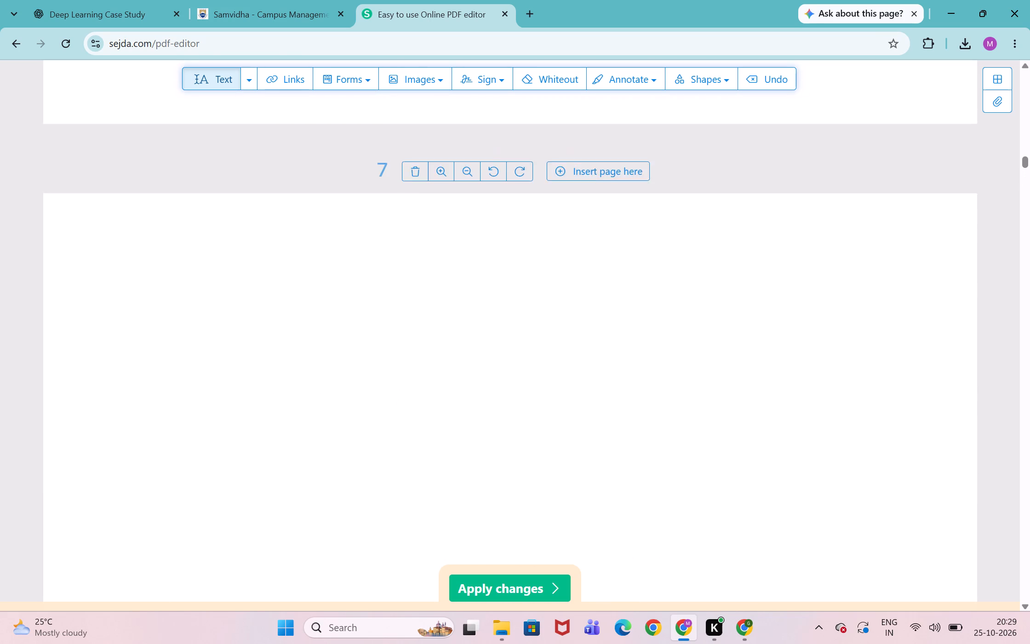
scroll(604, 327, down, 5)
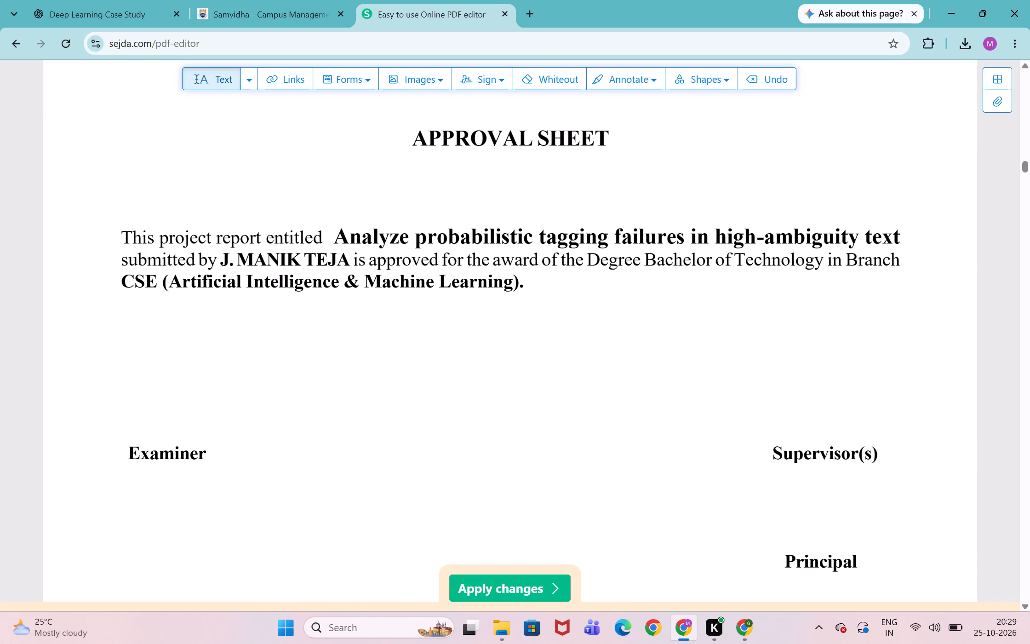
click(348, 266)
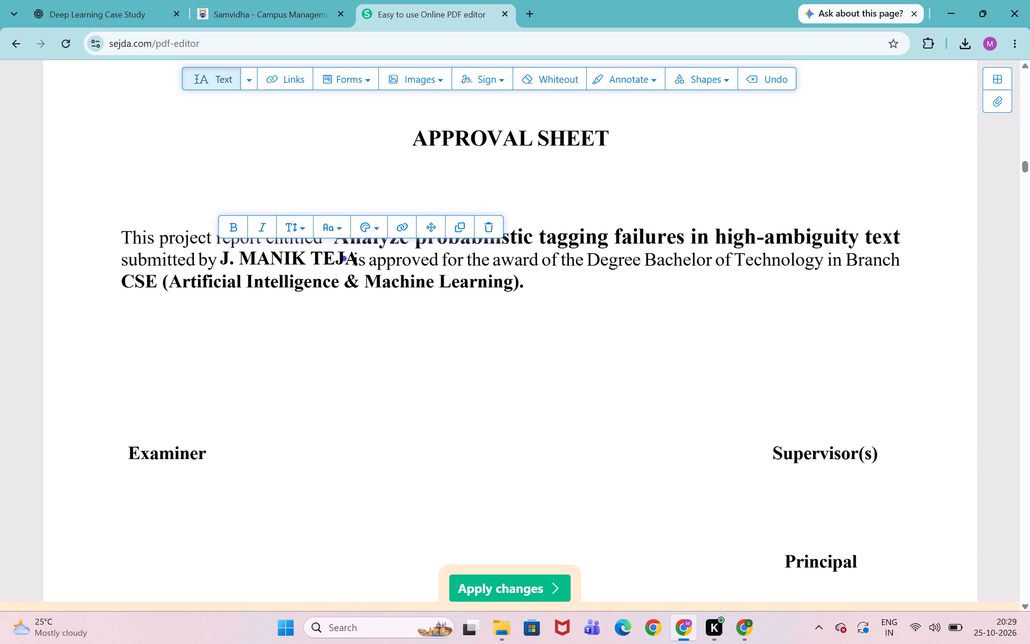
key(Delete)
key(Delete)
key(Delete)
key(Delete)
key(Delete)
key(Delete)
key(Delete)
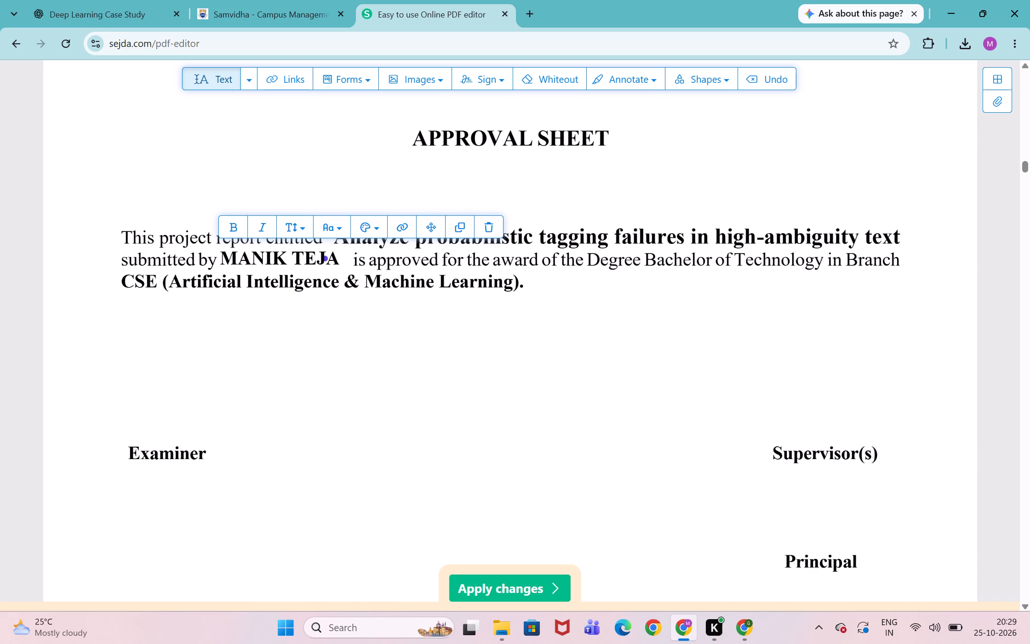
key(Delete)
key(Delete)
key(Delete)
key(Delete)
key(Delete)
key(Delete)
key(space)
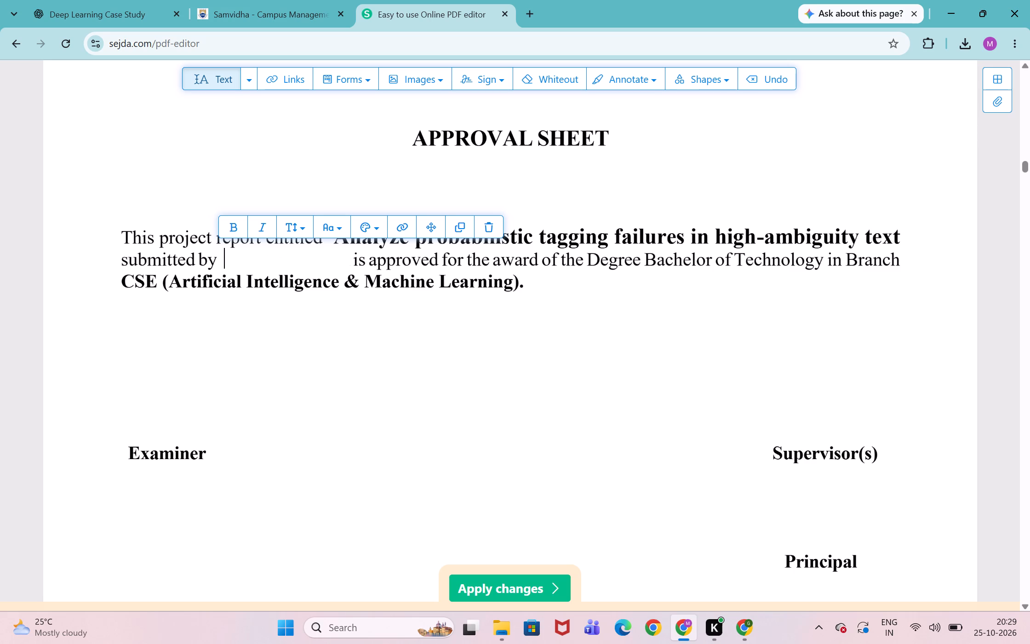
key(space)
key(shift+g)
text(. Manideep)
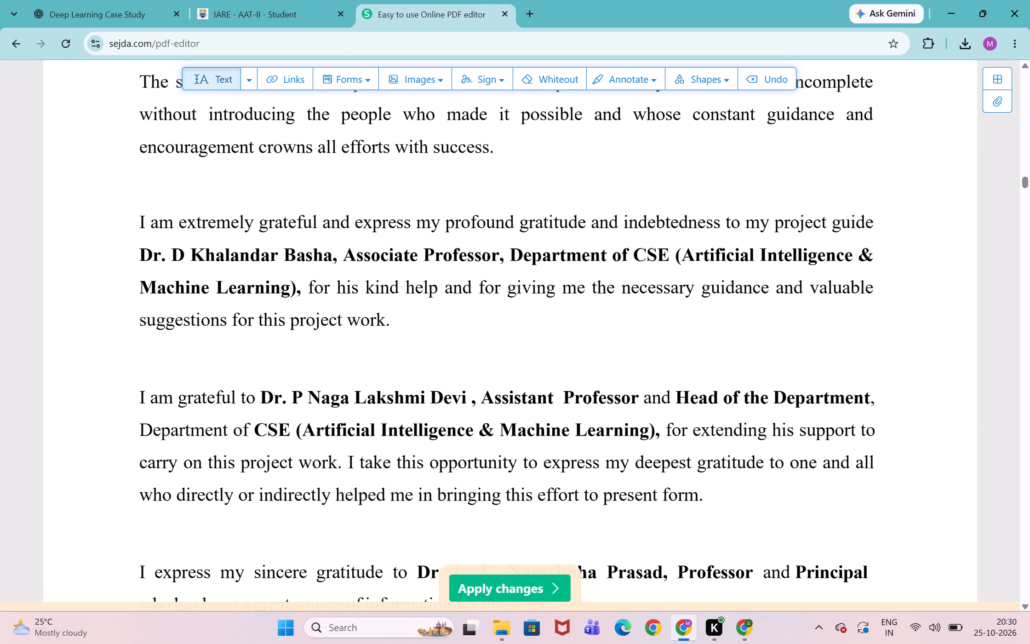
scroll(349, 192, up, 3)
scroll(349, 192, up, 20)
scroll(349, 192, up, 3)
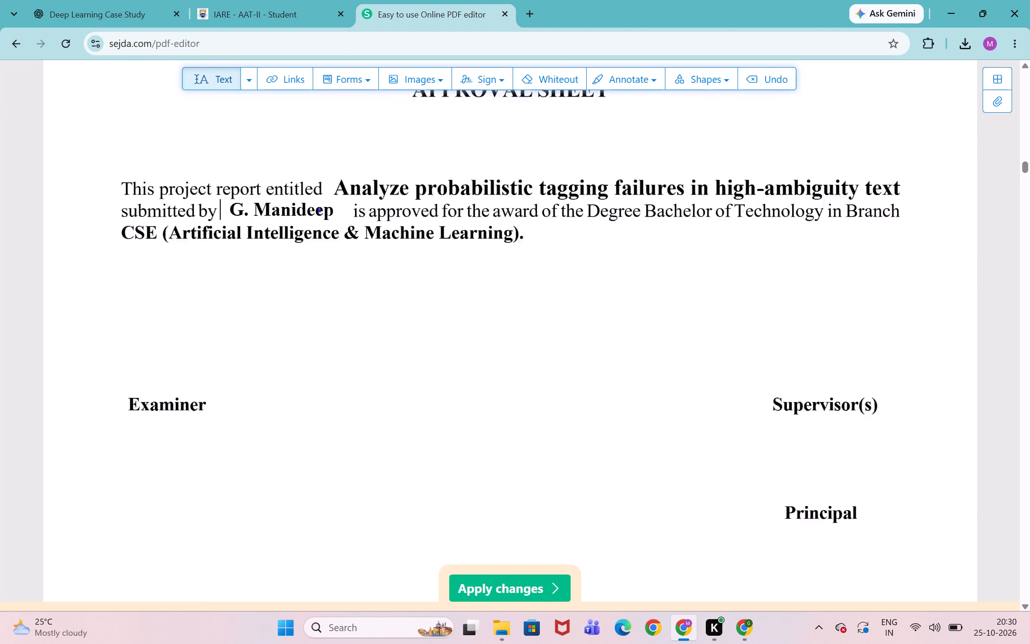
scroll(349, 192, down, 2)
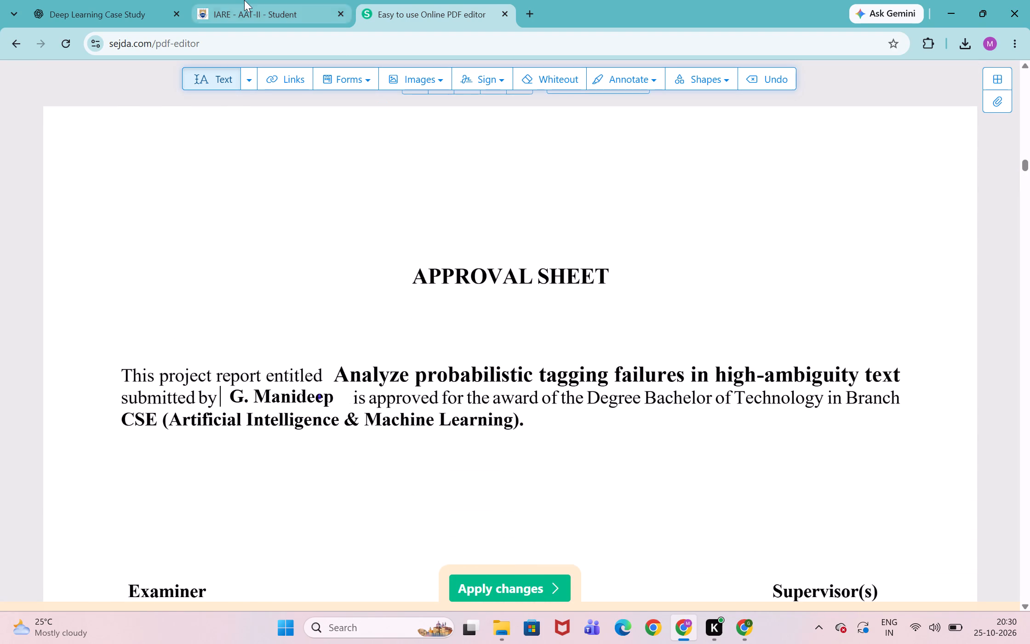
In the Samvidha portal, show the 2026-27 timetable for CSE (AI&ML) VII Semester Section B and copy the Language Modeling staff name.
click(244, 0)
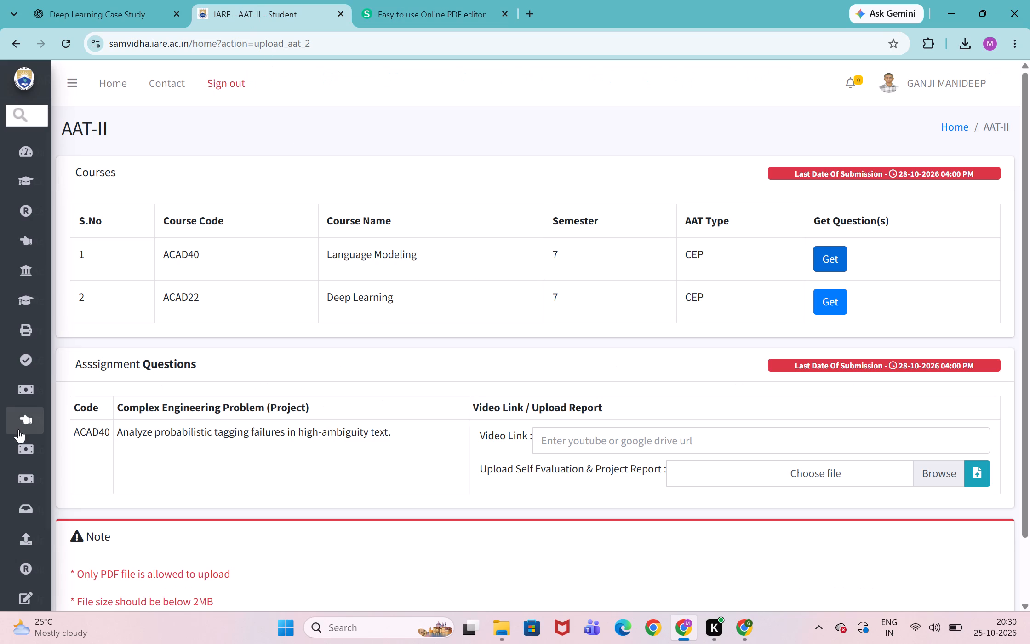
scroll(71, 475, down, 5)
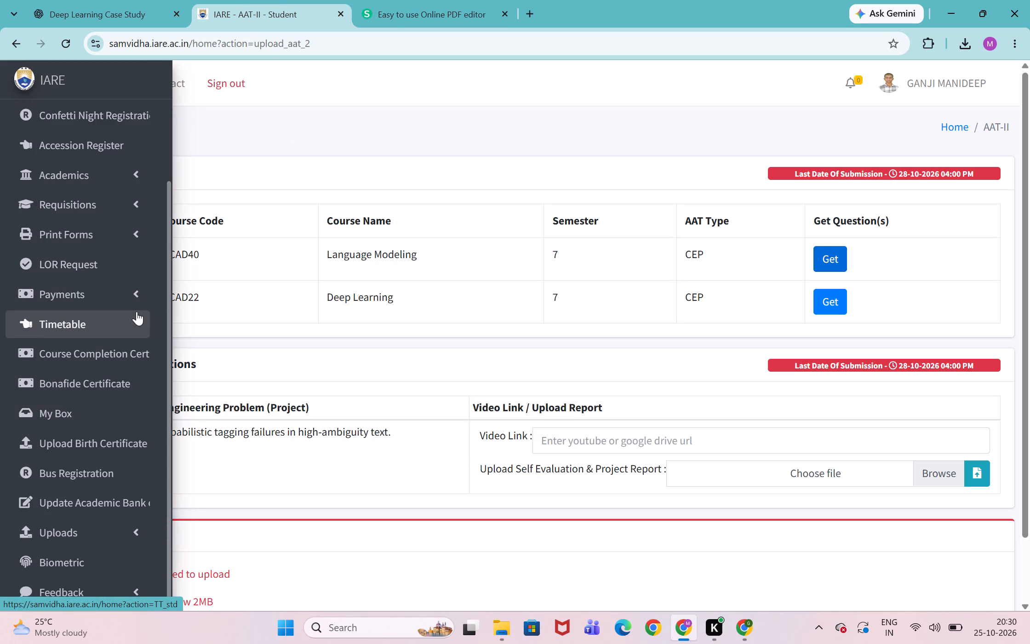
click(137, 311)
click(350, 244)
click(343, 227)
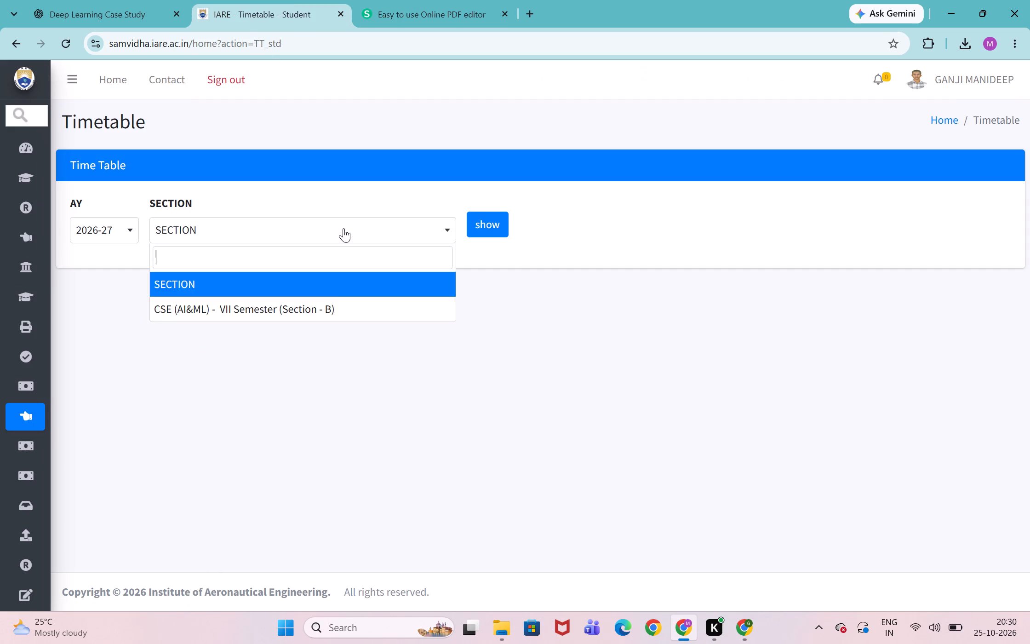
click(328, 302)
click(513, 217)
click(493, 226)
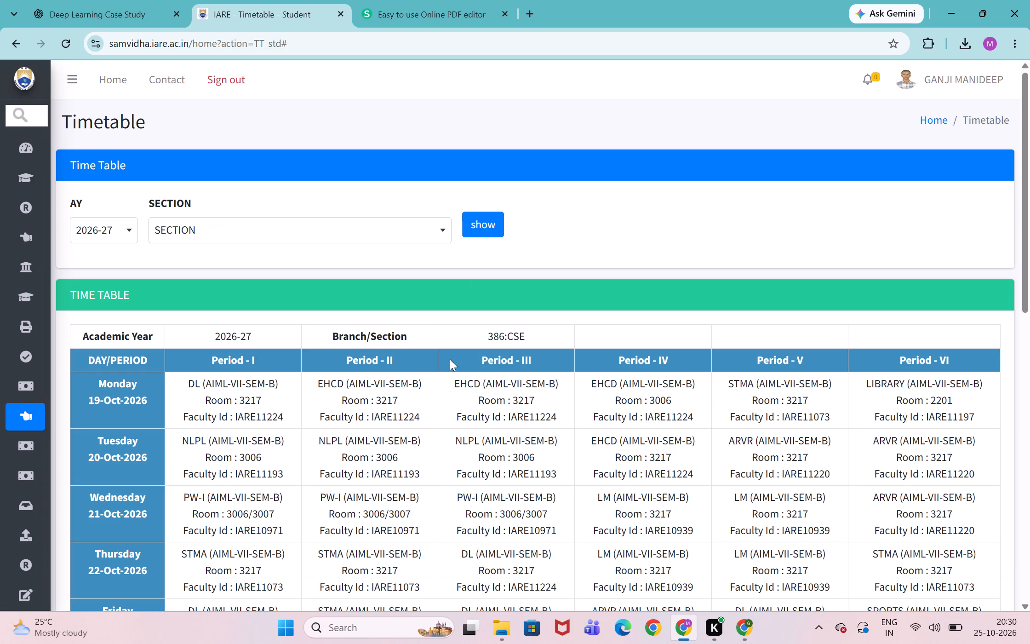
scroll(445, 366, down, 8)
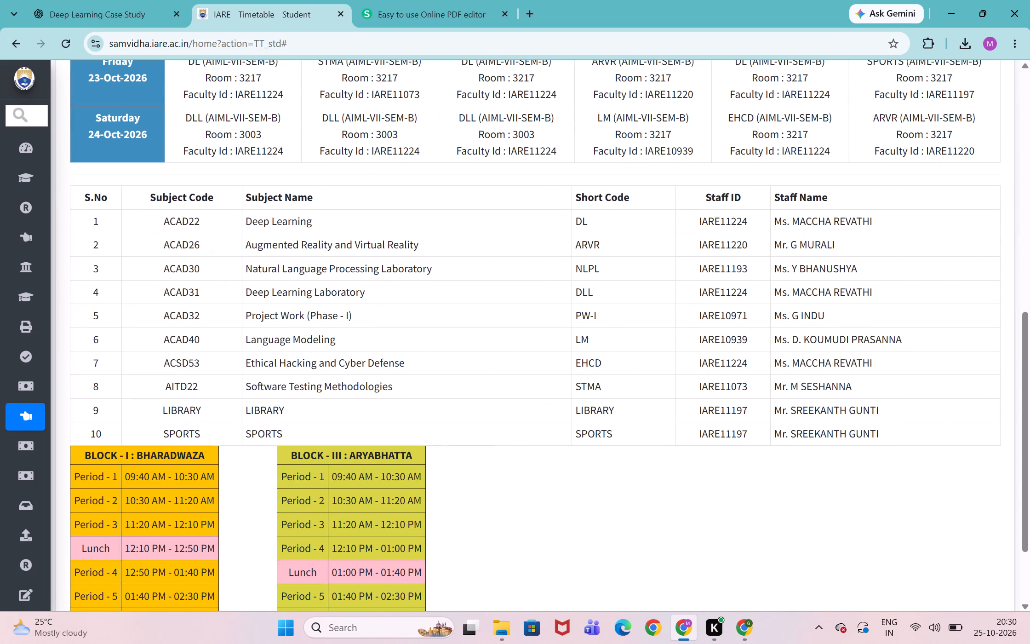
drag(772, 338, 929, 339)
key(ctrl+c)
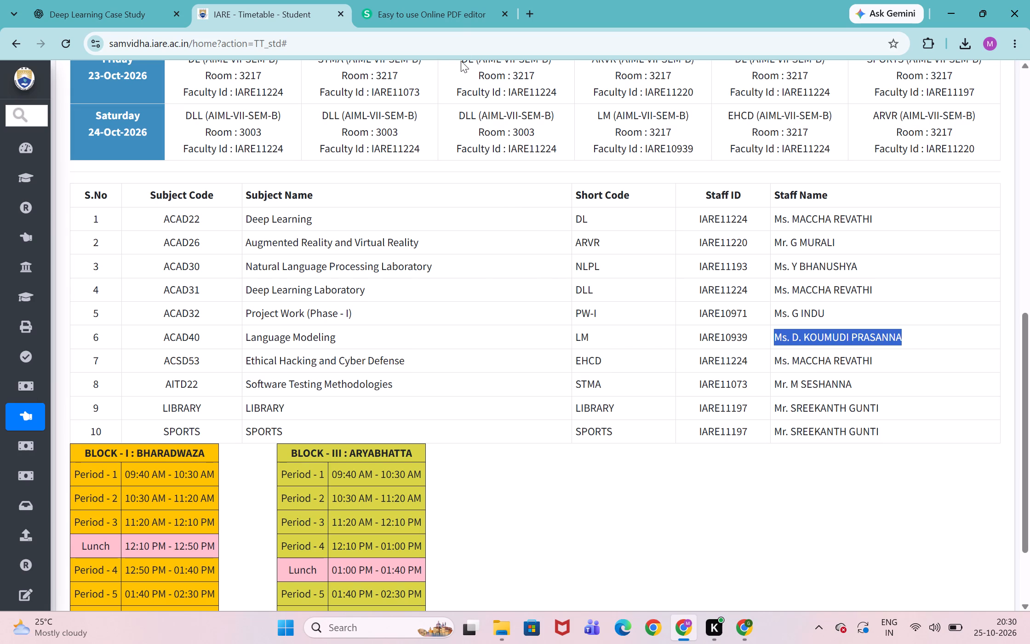
Back in the Sejda editor, replace the project guide's title and name in the Acknowledgement with the copied Language Modeling staff name.
click(457, 0)
scroll(421, 359, down, 14)
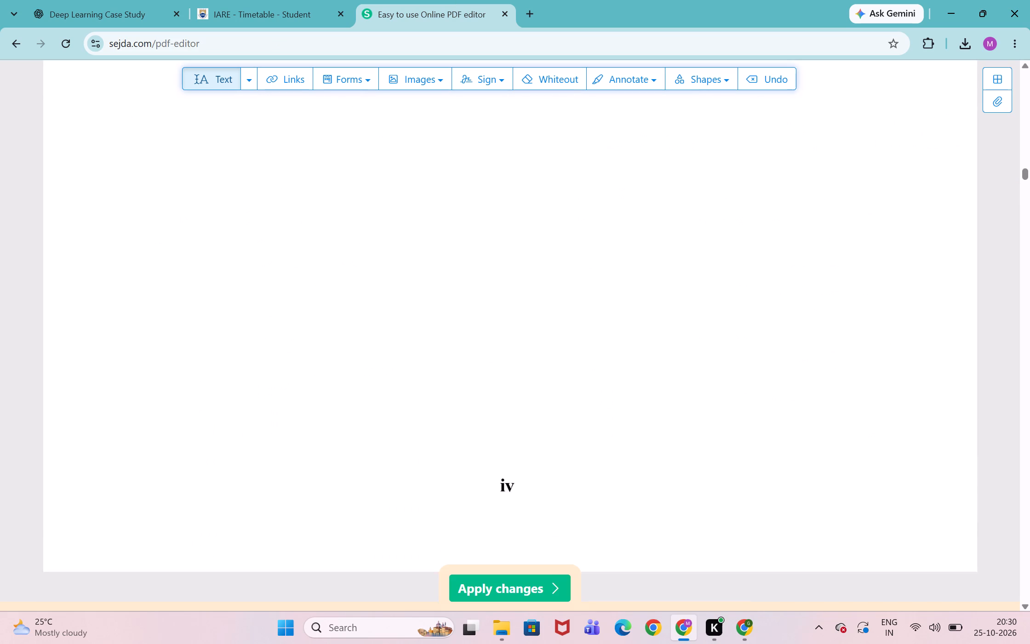
scroll(421, 365, down, 9)
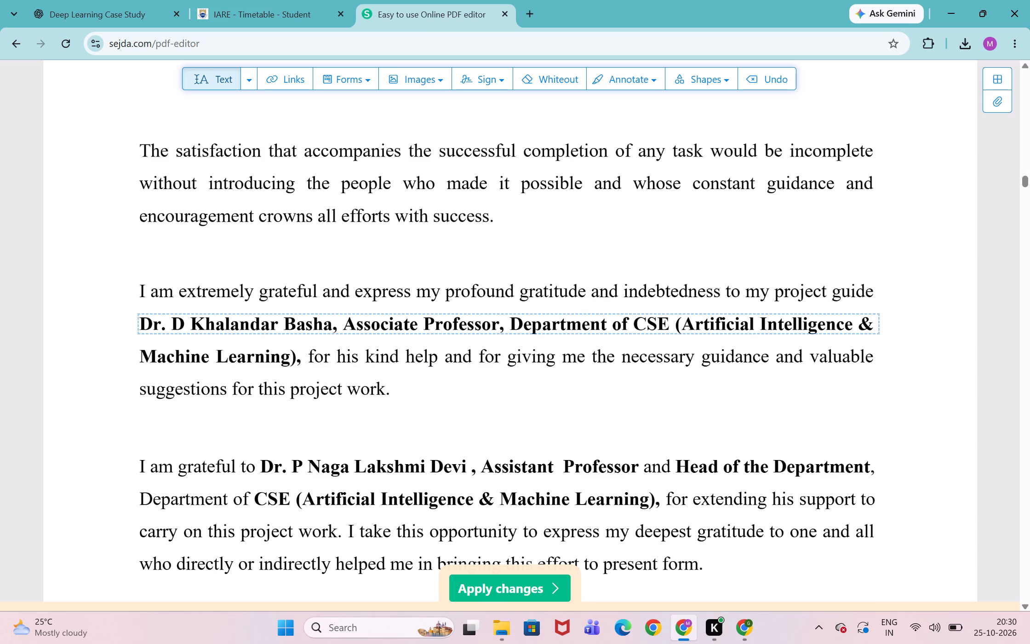
click(157, 324)
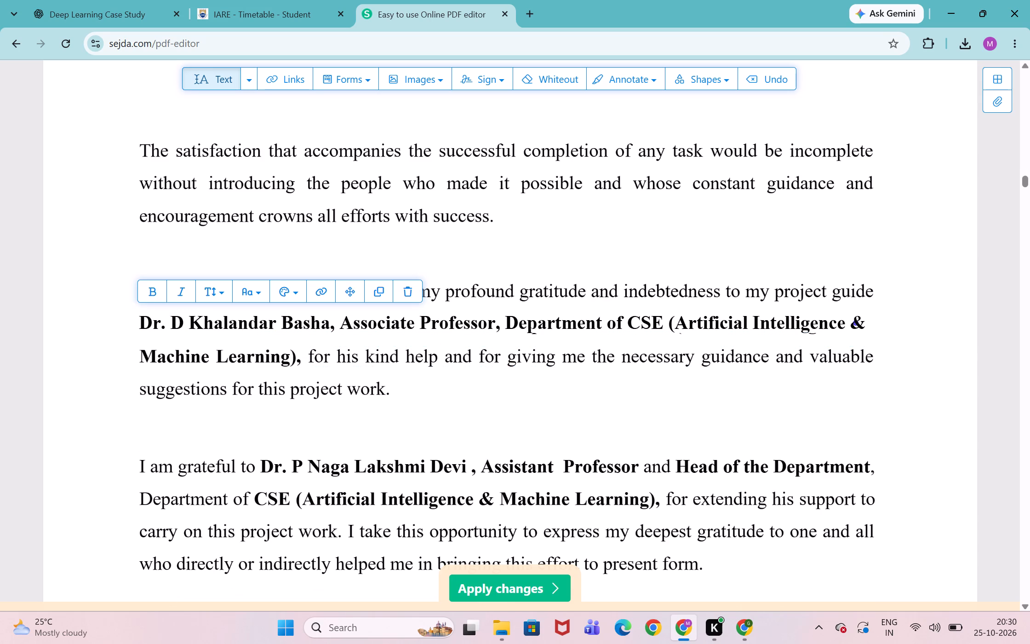
key(Delete)
key(Delete)
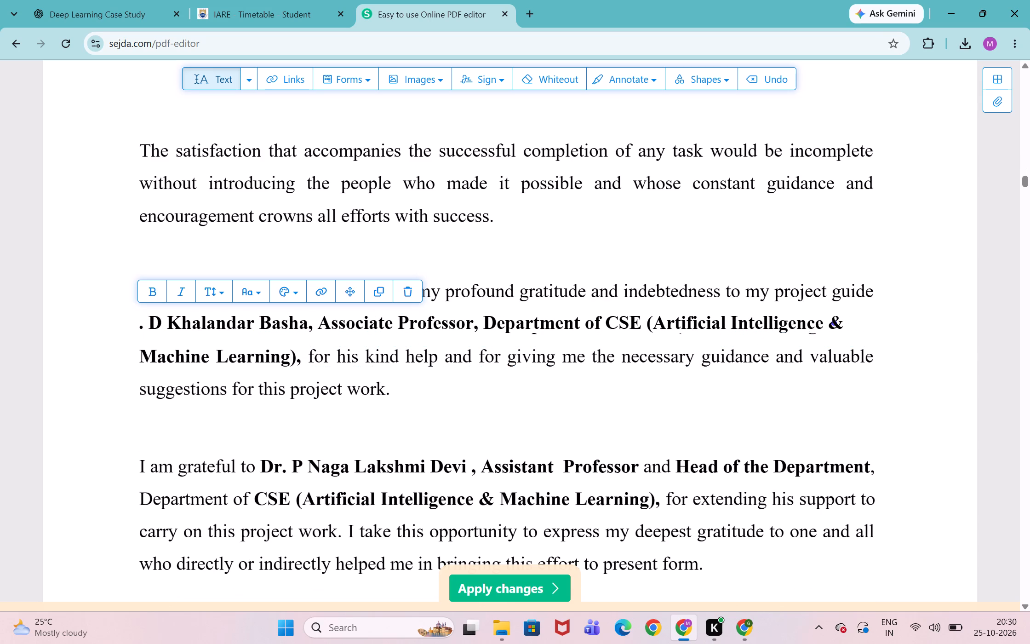
text(Ms)
key(space)
key(BackSpace)
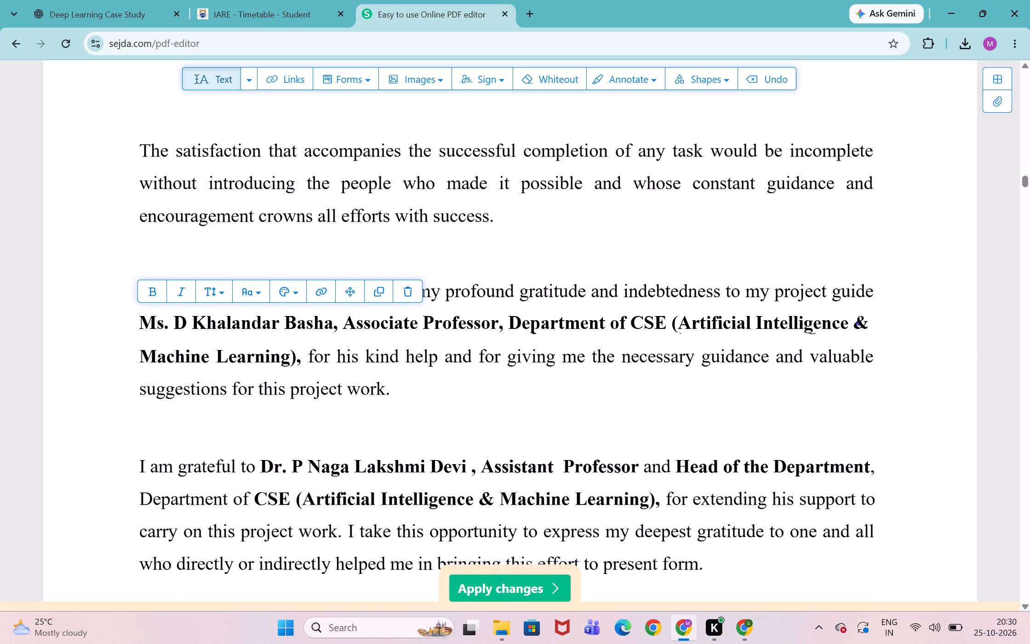
key(Right)
key(Right)
key(Right)
key(Right)
key(Right)
key(Right)
key(Right)
key(Right)
key(Right)
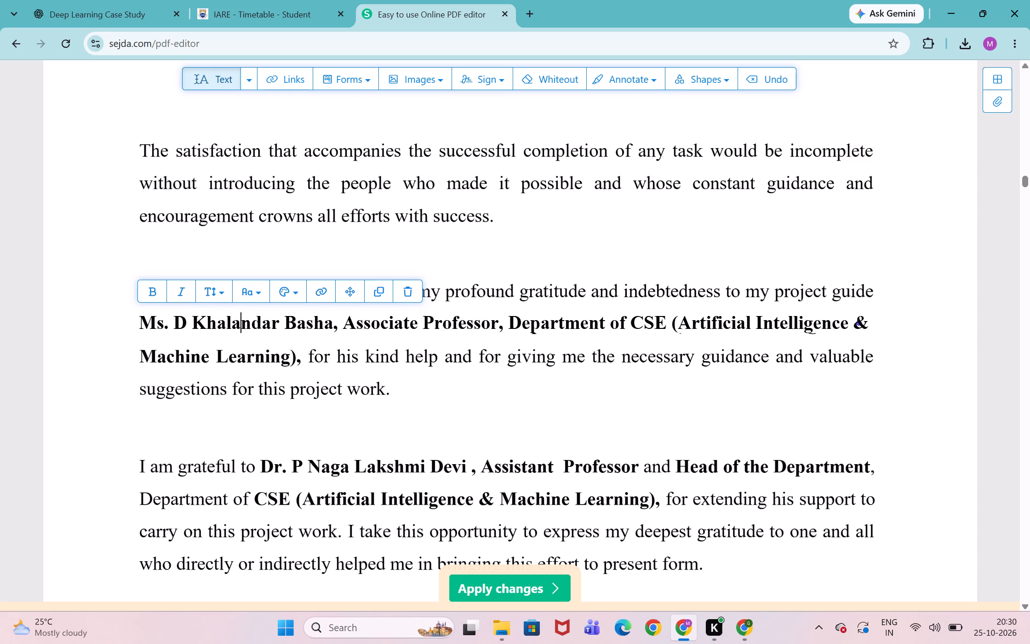
key(Right)
key(Right)
key(Right)
key(Right)
key(Right)
key(Right)
key(Right)
key(Right)
key(Right)
key(Right)
key(BackSpace)
key(BackSpace)
key(BackSpace)
key(BackSpace)
key(BackSpace)
key(BackSpace)
key(BackSpace)
key(BackSpace)
key(BackSpace)
key(BackSpace)
key(BackSpace)
key(BackSpace)
key(BackSpace)
key(BackSpace)
key(BackSpace)
key(BackSpace)
key(BackSpace)
key(BackSpace)
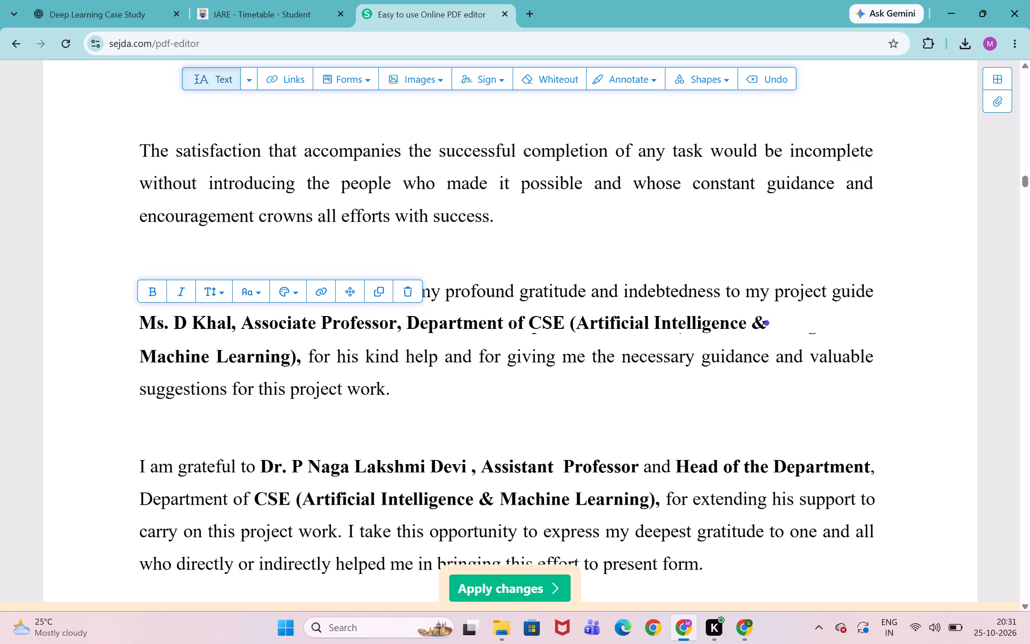
key(BackSpace)
key(BackSpace)
key(BackSpace)
key(ctrl+v)
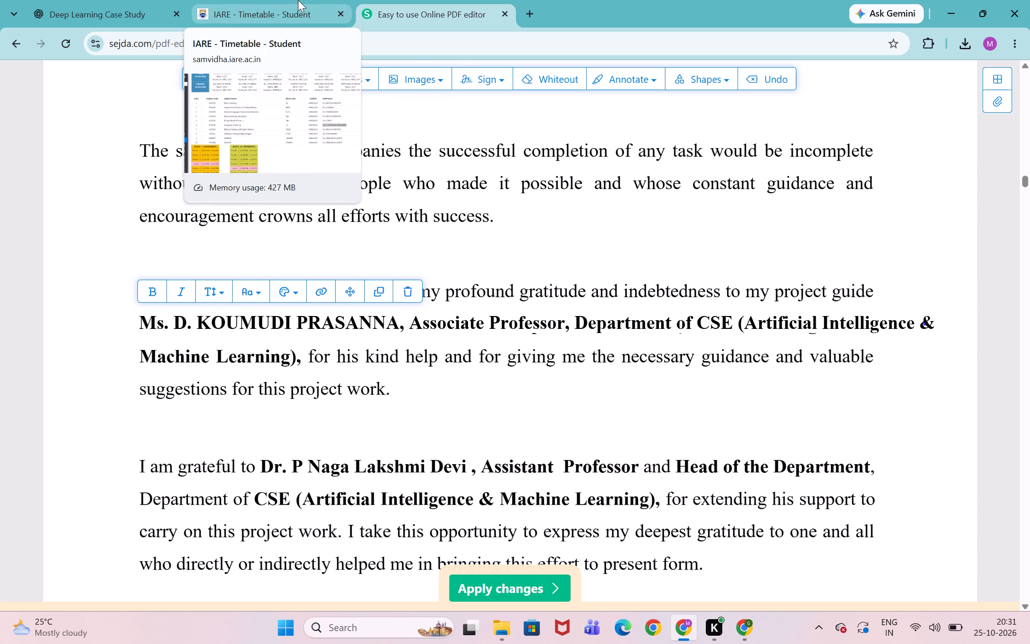
Search the web for the copied staff name plus "iare" and open the faculty profile on the IARE site to check the designation.
click(528, 8)
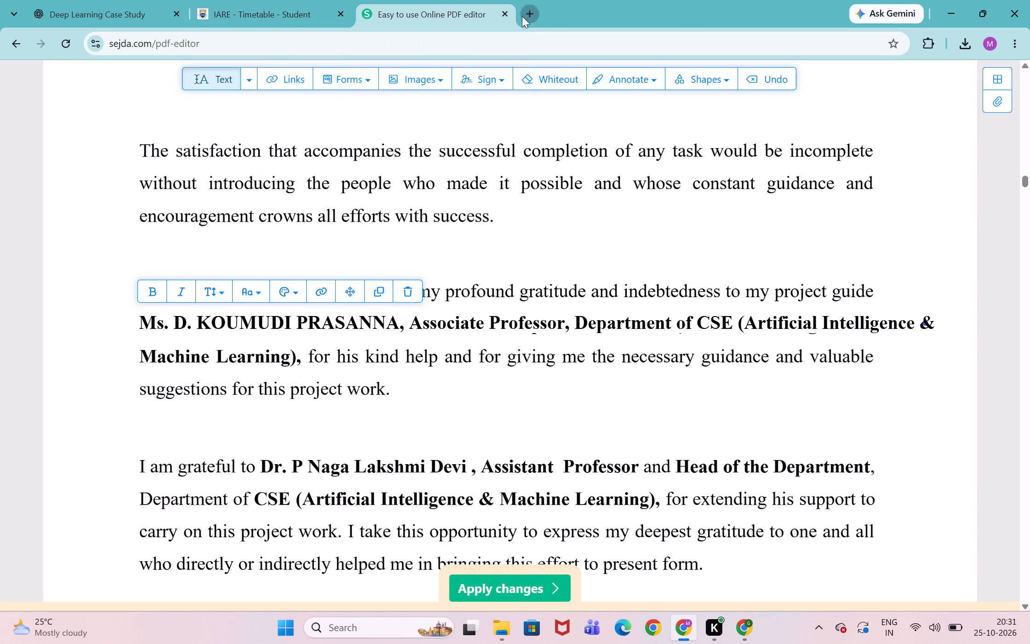
key(ctrl+v)
key(space)
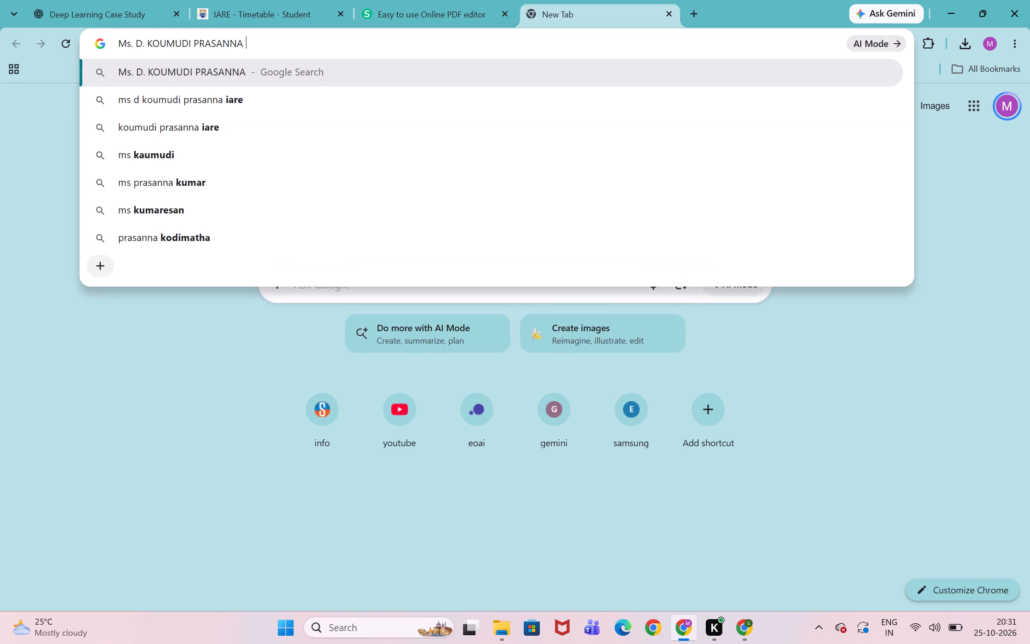
text(iare)
key(Return)
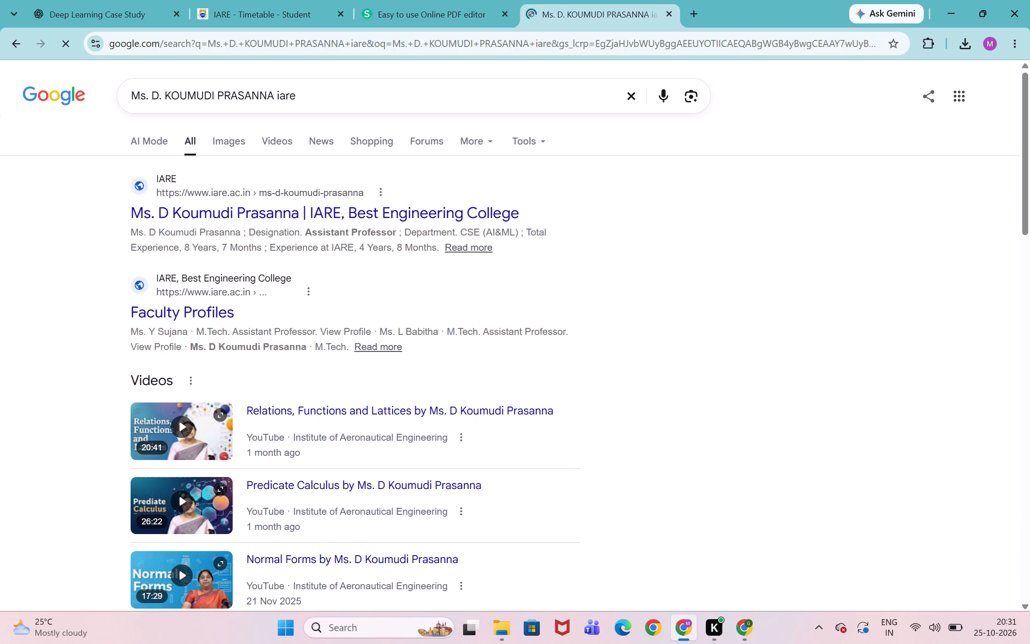
click(305, 205)
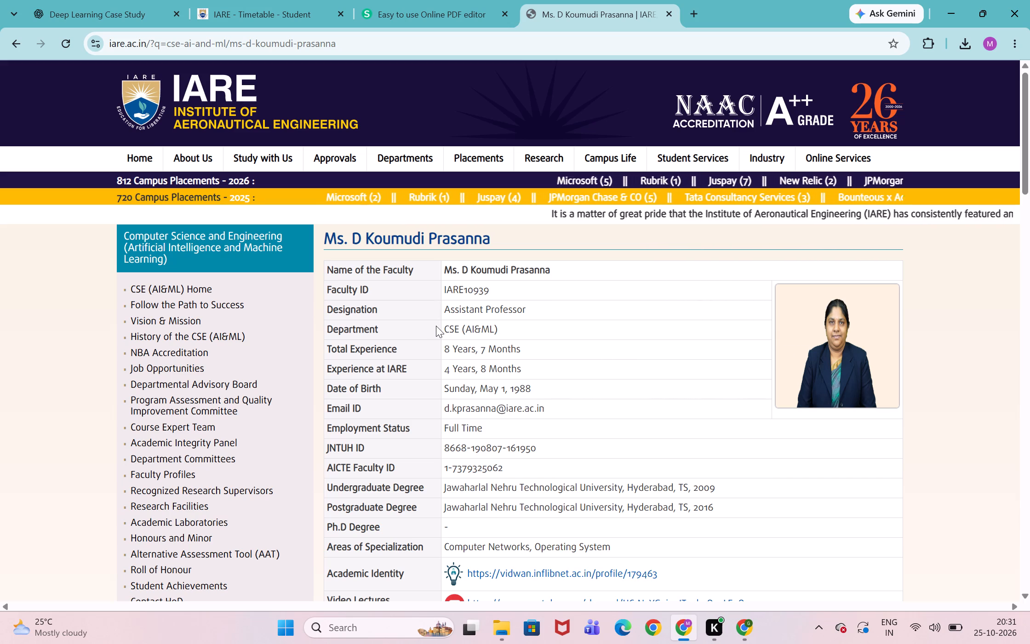
click(211, 0)
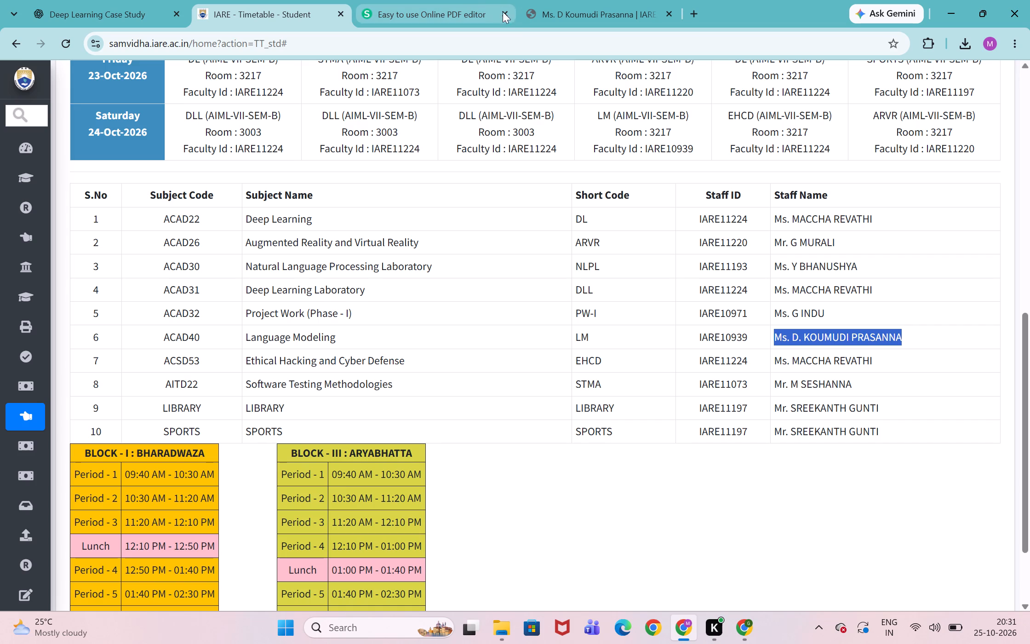
click(542, 7)
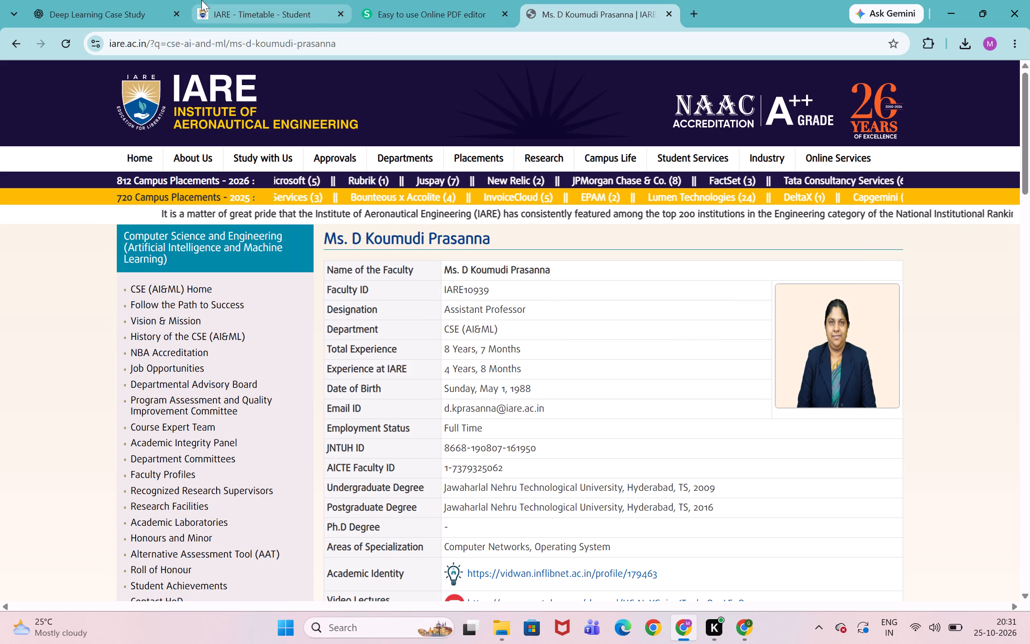
Back in the Sejda editor, change the project guide's designation in the Acknowledgement to "Assistant Professor".
click(233, 0)
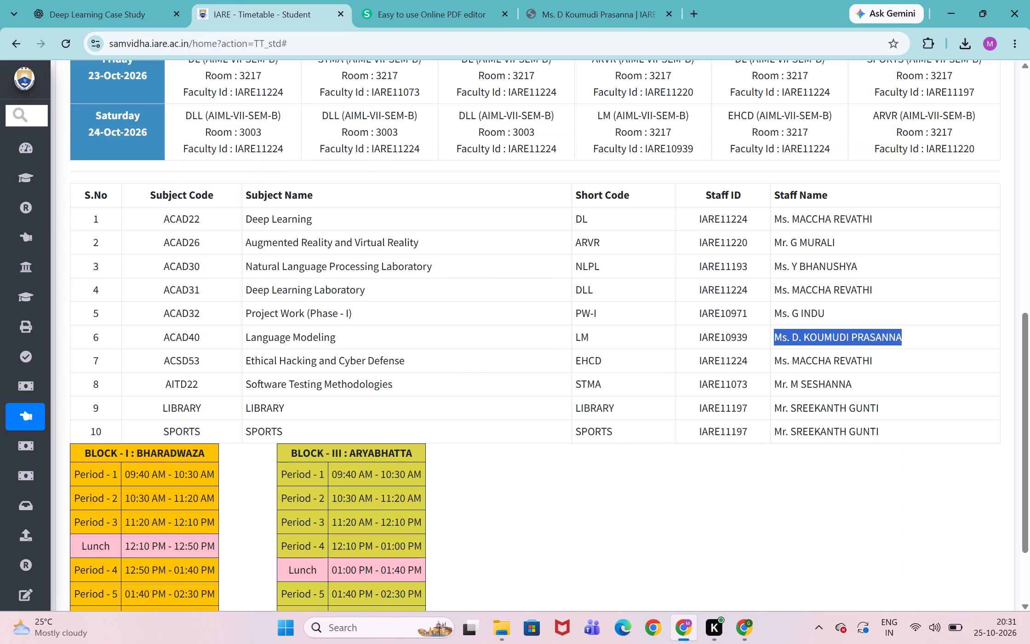
click(61, 0)
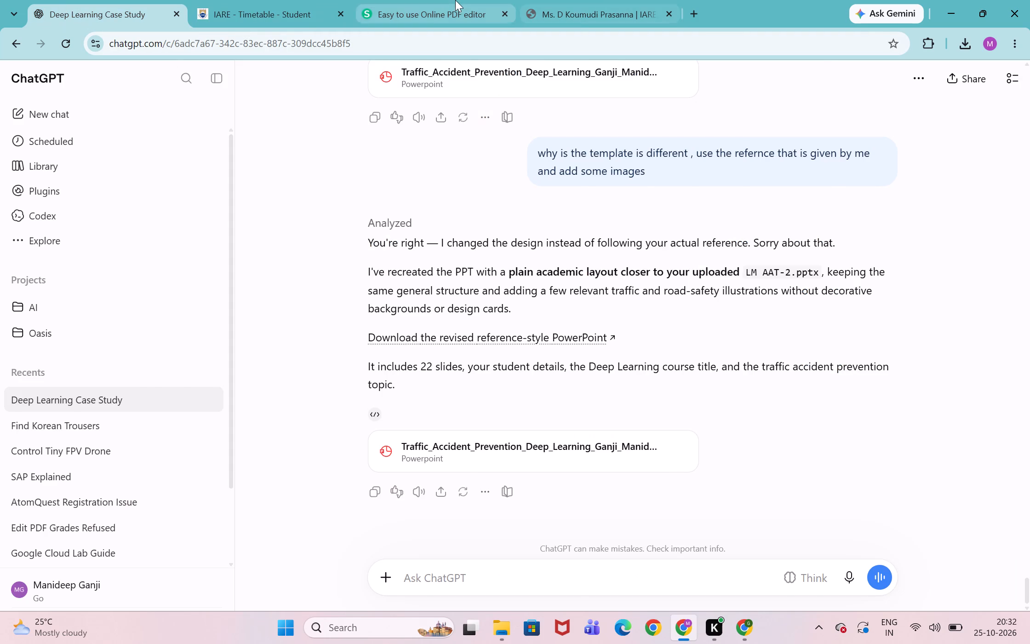
click(455, 0)
click(484, 321)
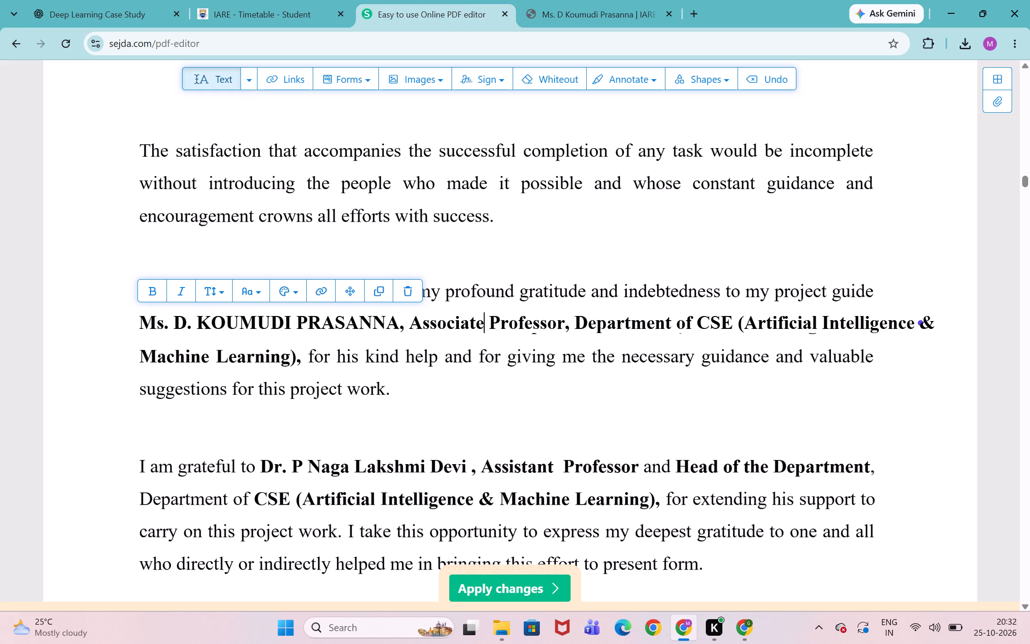
key(BackSpace)
key(BackSpace)
key(BackSpace)
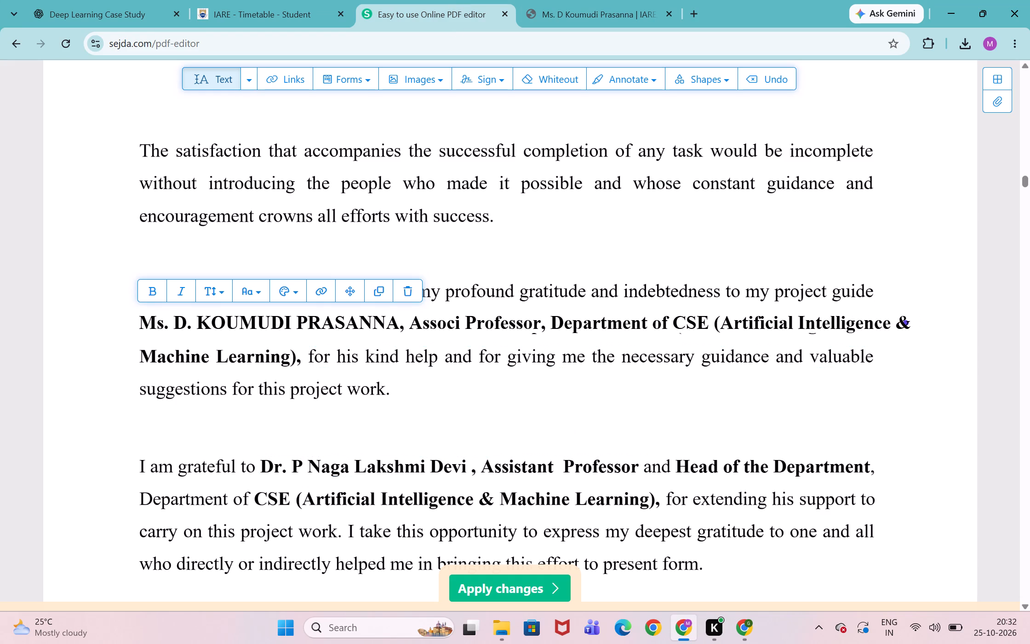
key(BackSpace)
key(BackSpace)
key(BackSpace)
text(ista)
text(nt)
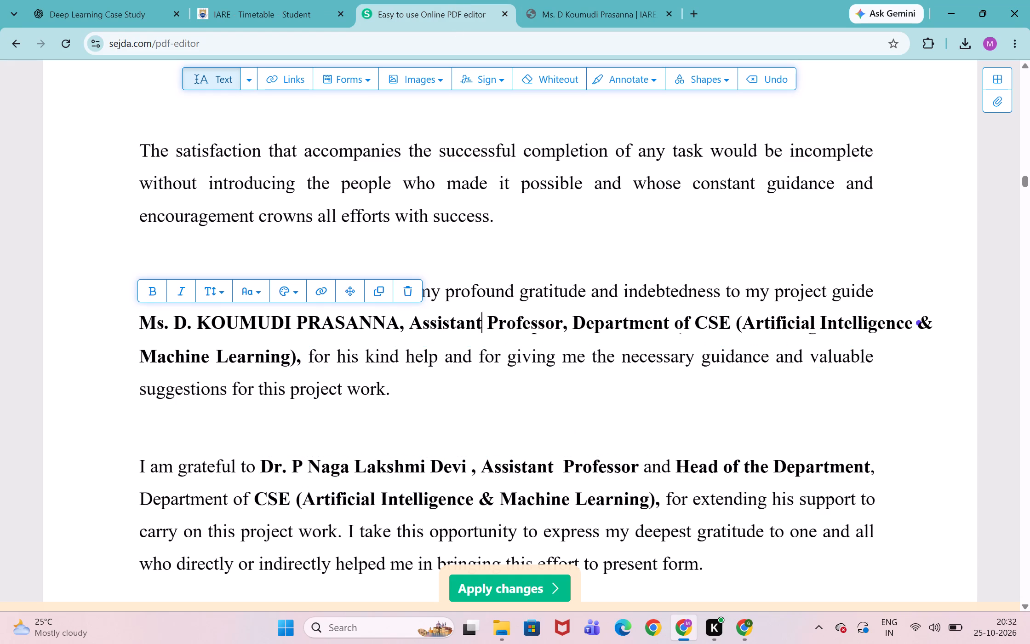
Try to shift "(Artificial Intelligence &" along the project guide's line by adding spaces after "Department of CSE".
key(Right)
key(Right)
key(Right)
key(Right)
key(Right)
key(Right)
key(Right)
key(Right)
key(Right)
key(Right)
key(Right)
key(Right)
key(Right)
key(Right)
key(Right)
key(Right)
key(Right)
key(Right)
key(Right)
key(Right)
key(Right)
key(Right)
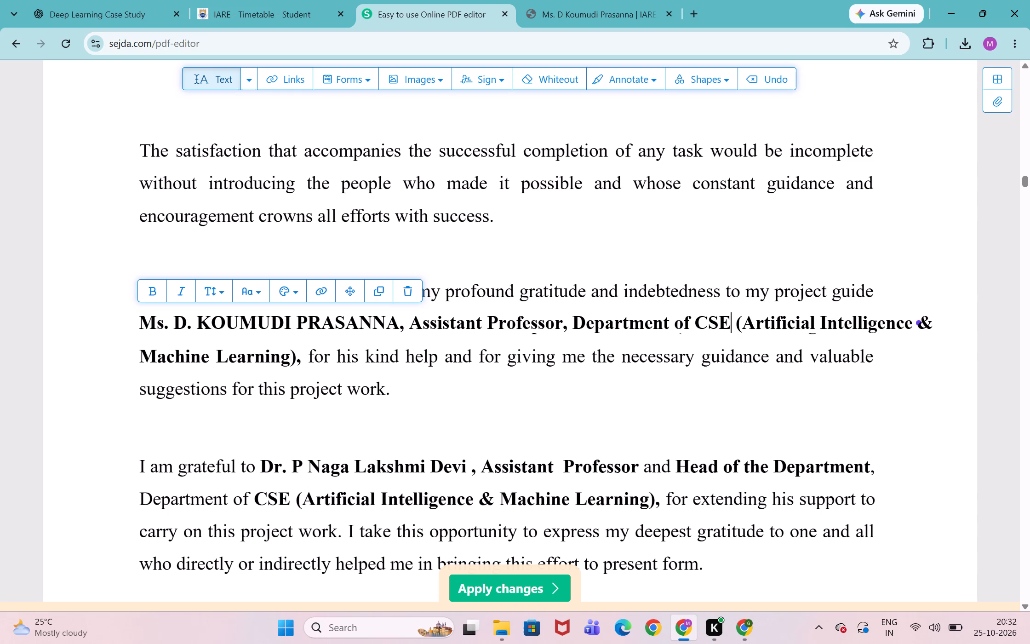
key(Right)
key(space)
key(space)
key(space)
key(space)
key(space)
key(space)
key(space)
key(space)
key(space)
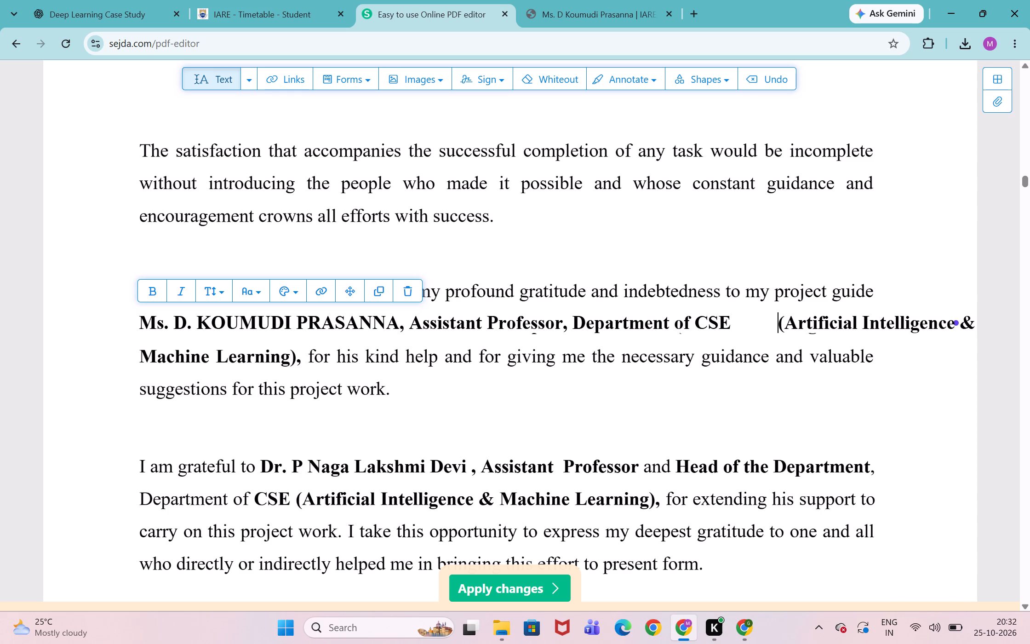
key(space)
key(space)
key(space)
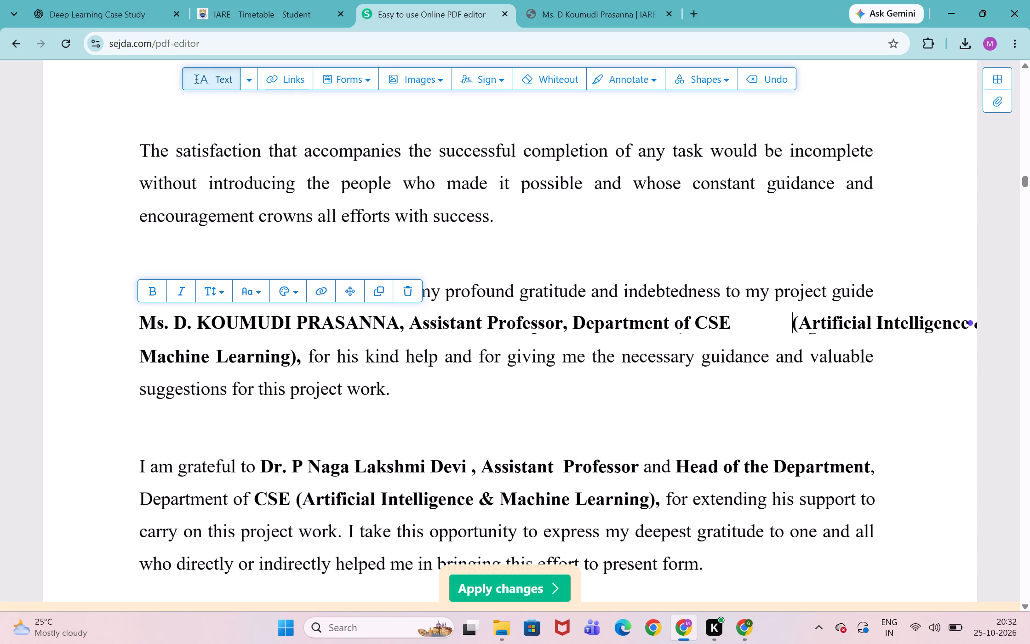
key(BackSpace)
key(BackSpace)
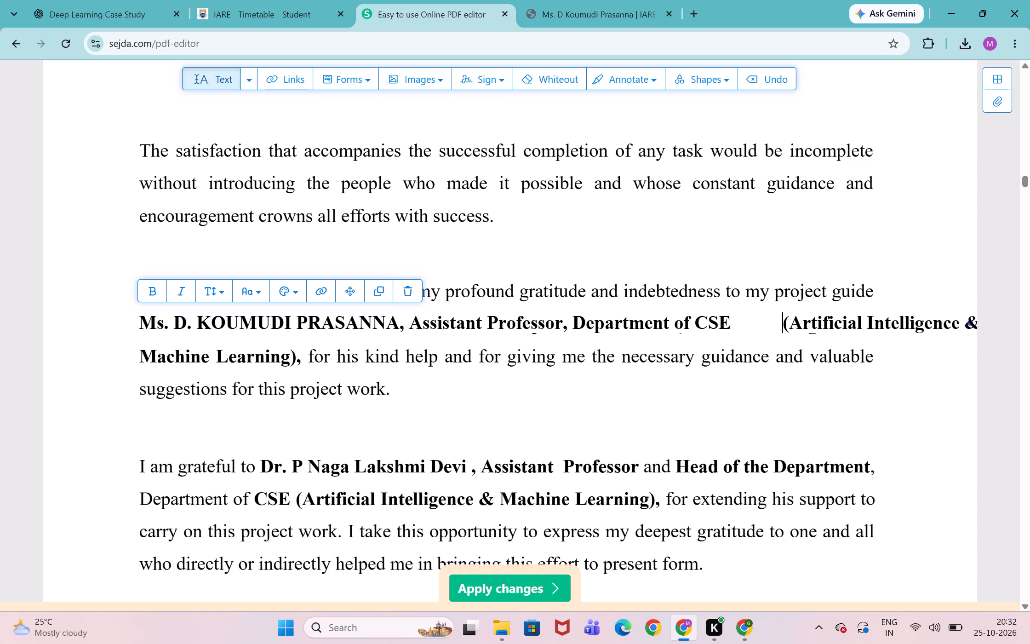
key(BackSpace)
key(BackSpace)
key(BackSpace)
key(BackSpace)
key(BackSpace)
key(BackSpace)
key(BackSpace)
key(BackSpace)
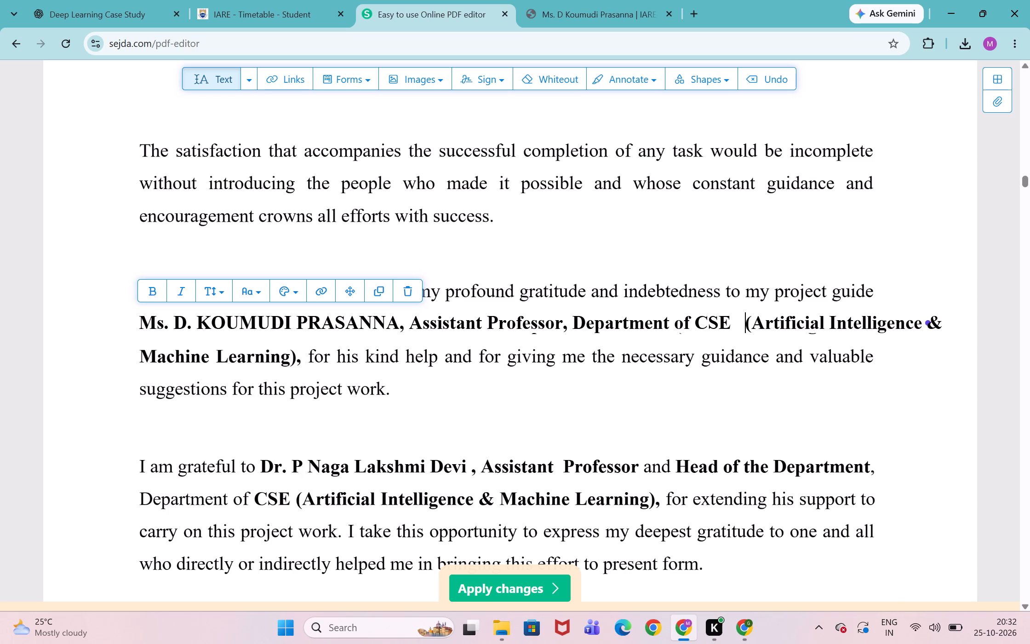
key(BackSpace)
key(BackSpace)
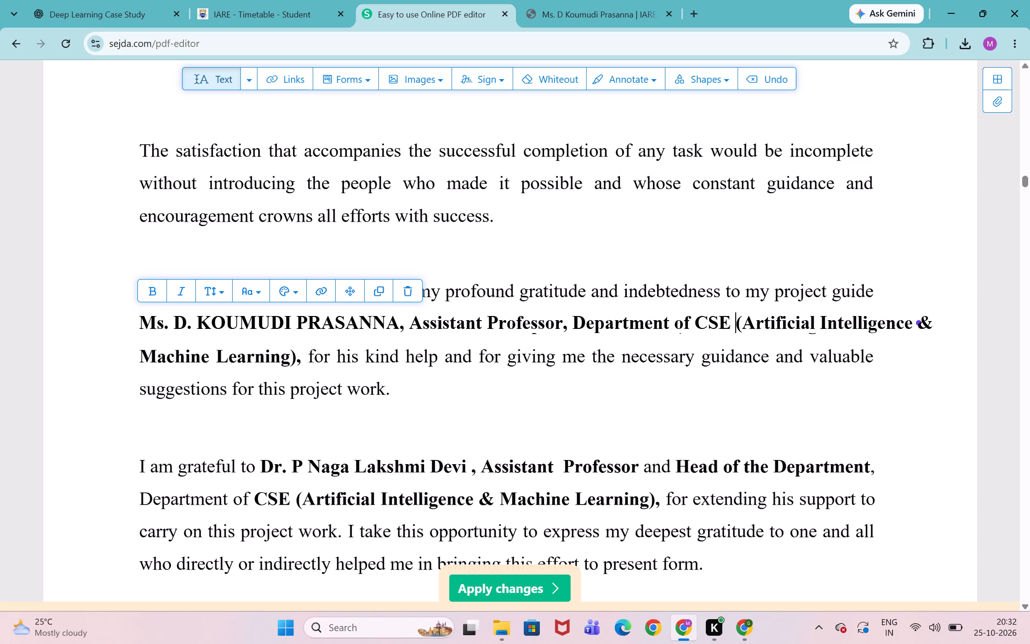
Delete "CSE (Artificial Intelligence &" so that the project guide's line in the Acknowledgement ends at "Department of".
key(Delete)
key(Delete)
key(Delete)
key(Delete)
key(Delete)
key(Delete)
key(Delete)
key(Delete)
key(Delete)
key(Delete)
key(Delete)
key(Delete)
key(Delete)
key(Delete)
key(Delete)
key(Delete)
key(Delete)
key(Delete)
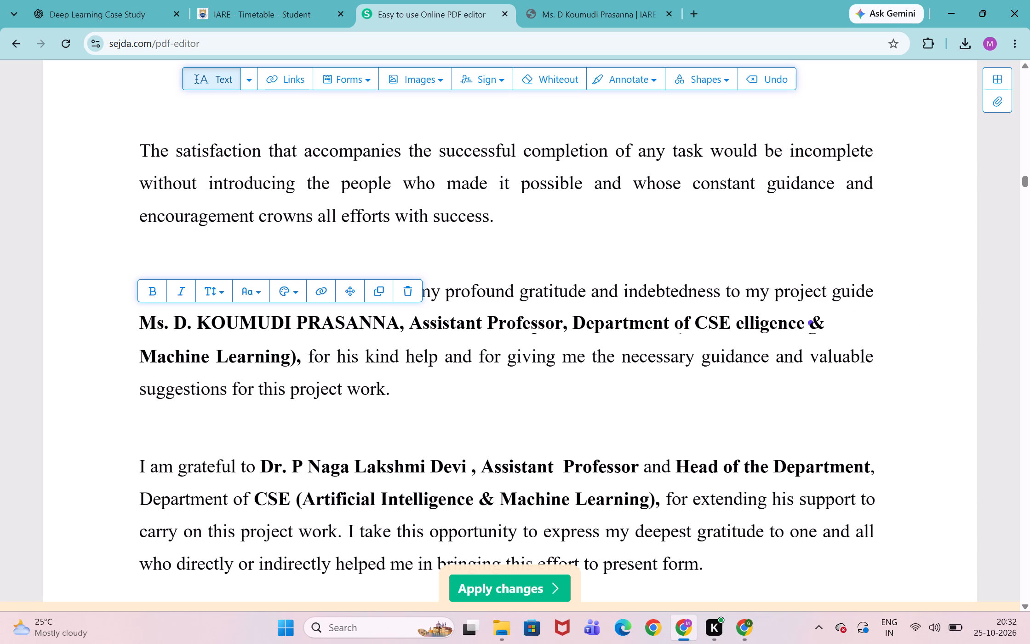
key(Delete)
key(Delete)
key(Delete)
key(Delete)
key(Delete)
key(Delete)
key(Delete)
key(Delete)
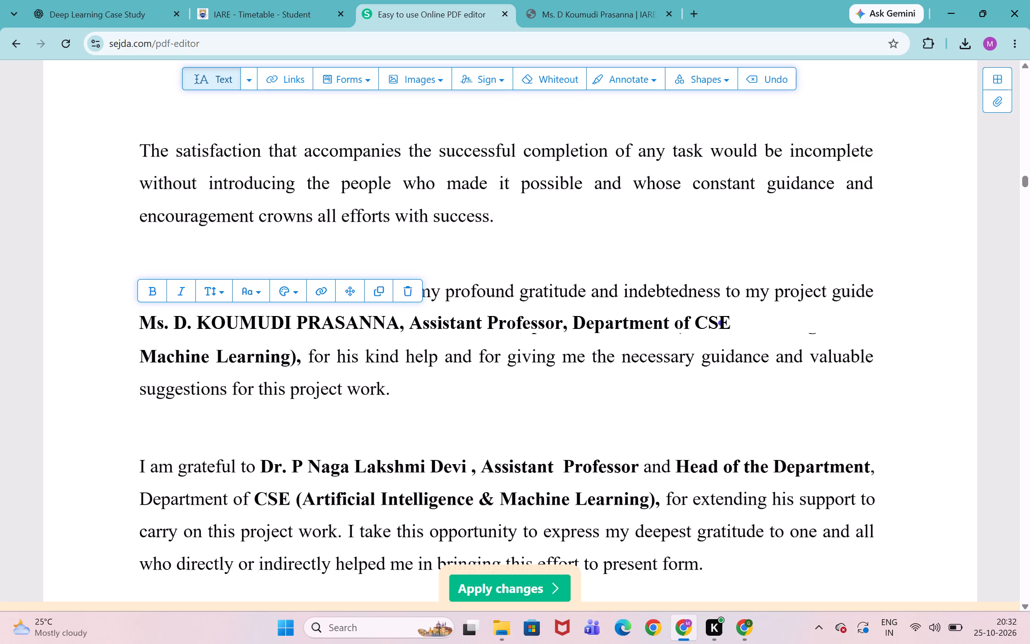
key(BackSpace)
key(BackSpace)
key(BackSpace)
key(BackSpace)
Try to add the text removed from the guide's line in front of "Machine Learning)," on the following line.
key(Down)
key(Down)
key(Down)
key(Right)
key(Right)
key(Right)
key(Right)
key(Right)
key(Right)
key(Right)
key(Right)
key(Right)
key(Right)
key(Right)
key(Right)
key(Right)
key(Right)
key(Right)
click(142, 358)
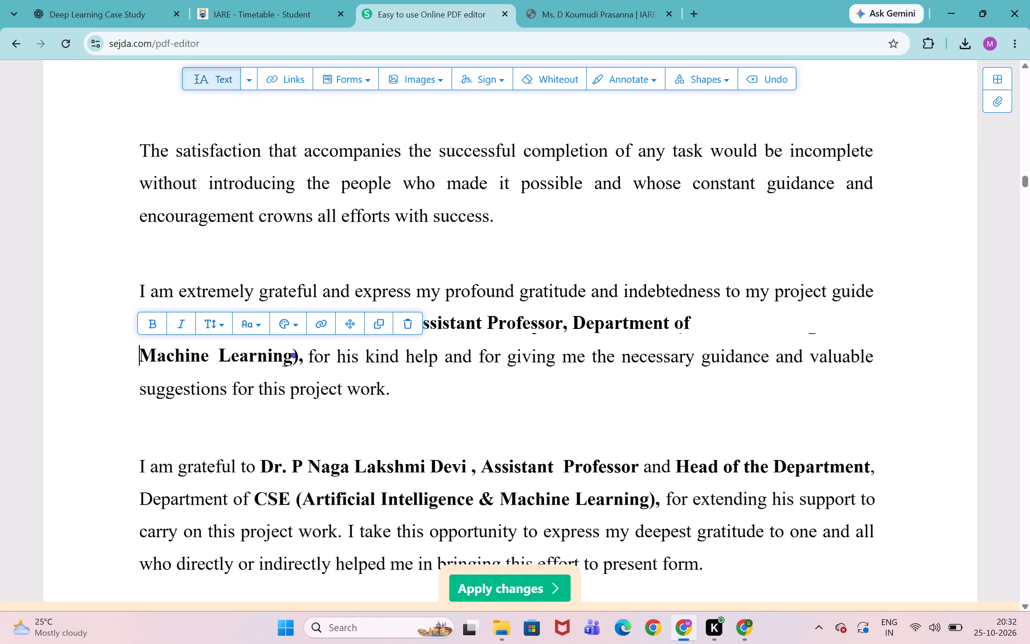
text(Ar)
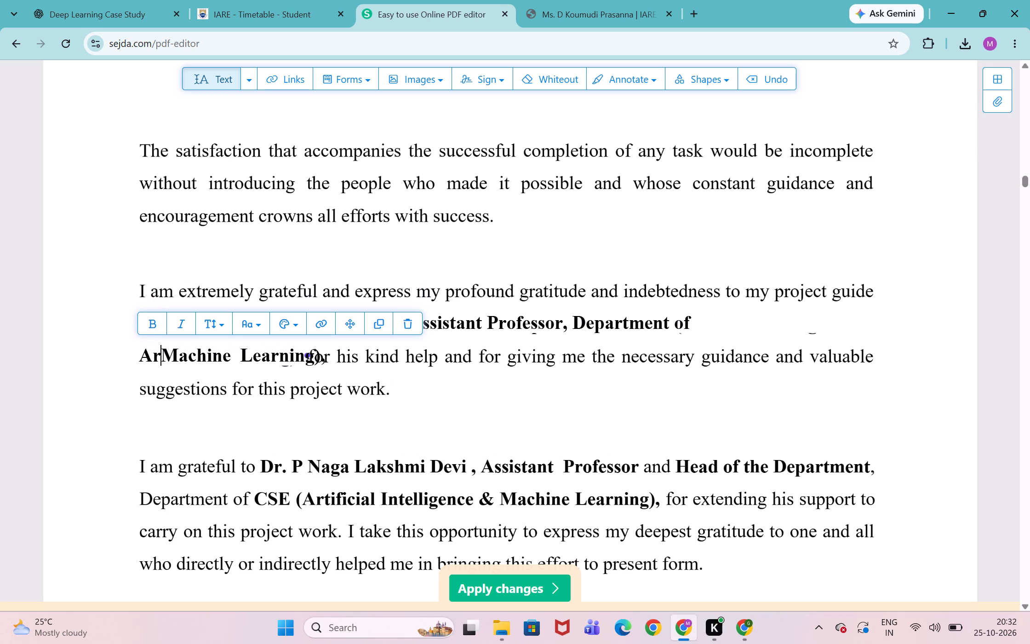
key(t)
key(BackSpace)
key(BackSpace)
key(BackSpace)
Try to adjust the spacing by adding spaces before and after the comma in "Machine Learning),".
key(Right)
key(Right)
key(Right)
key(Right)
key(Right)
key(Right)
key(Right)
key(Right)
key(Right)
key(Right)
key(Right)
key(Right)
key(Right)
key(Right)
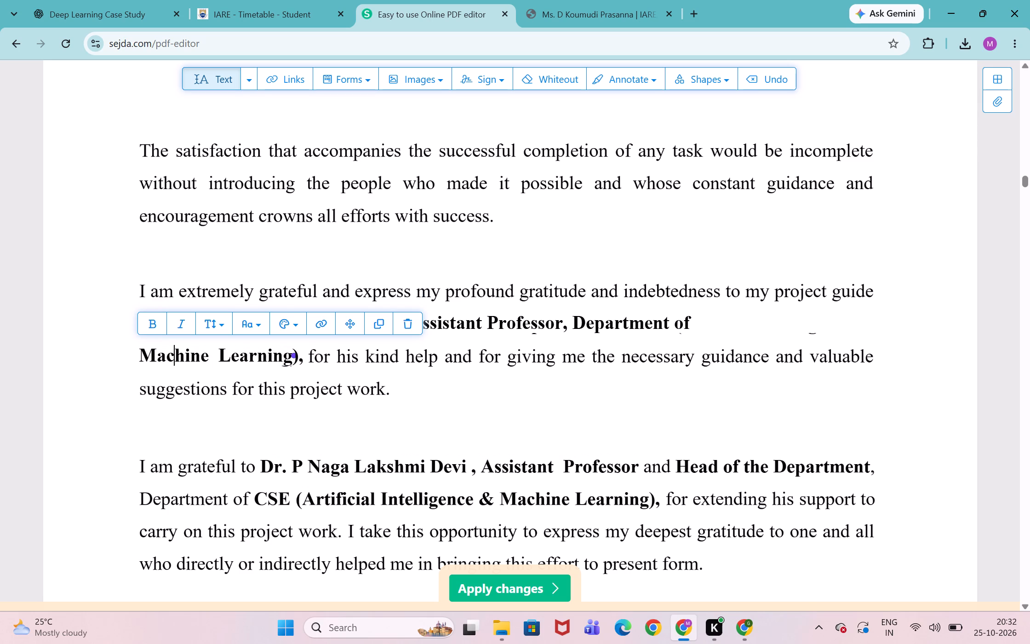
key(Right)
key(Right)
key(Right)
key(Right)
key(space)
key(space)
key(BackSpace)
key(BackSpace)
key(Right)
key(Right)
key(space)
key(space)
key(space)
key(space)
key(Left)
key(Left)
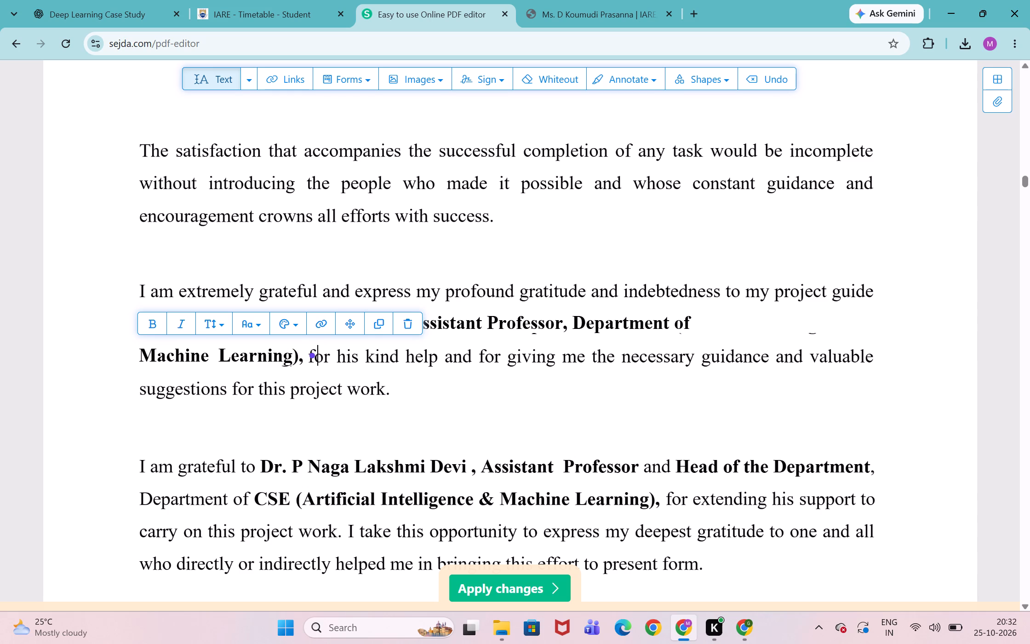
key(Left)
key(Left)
Undo the edit to the "Machine Learning)," text and open the list of changes that can be reverted.
click(710, 326)
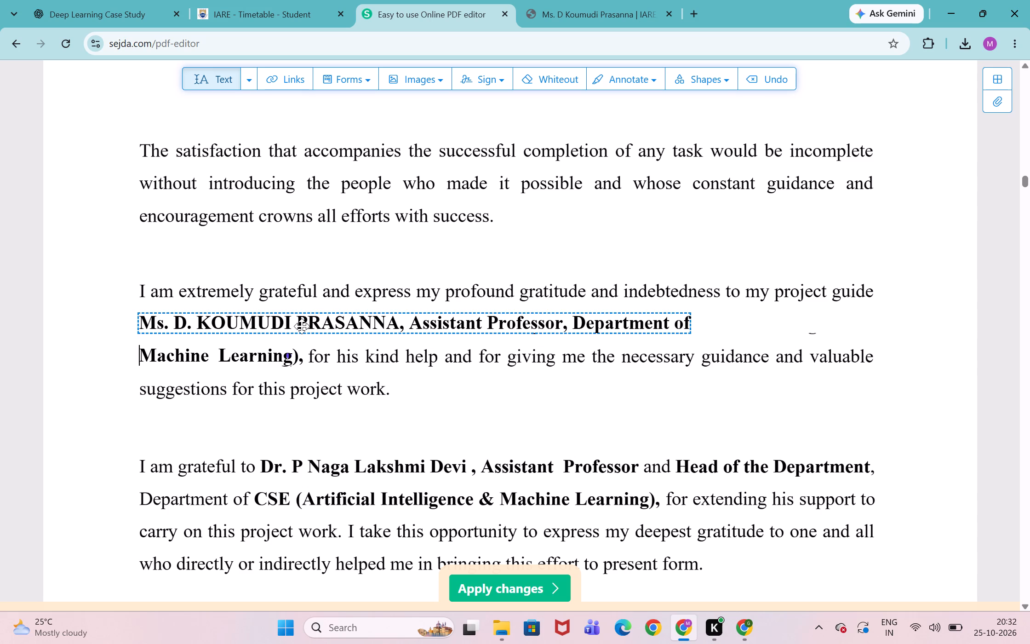
key(ctrl+z)
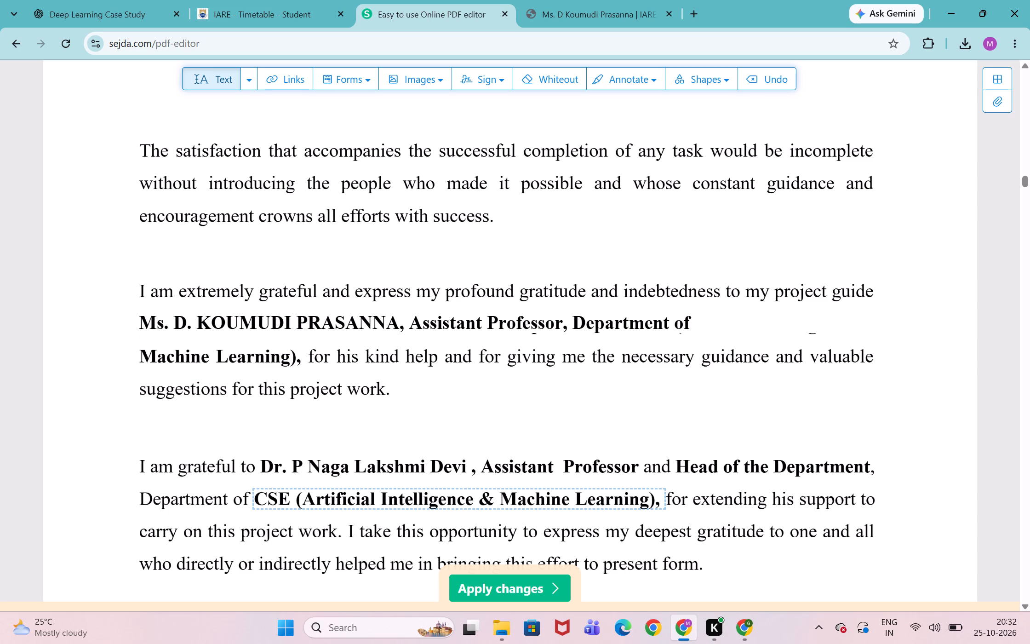
key(ctrl+z)
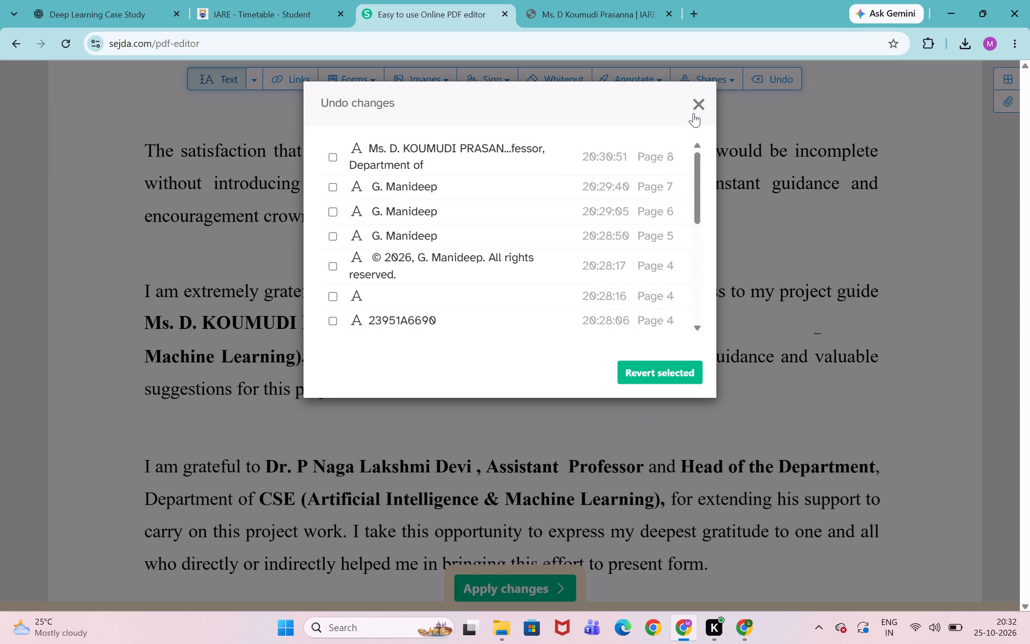
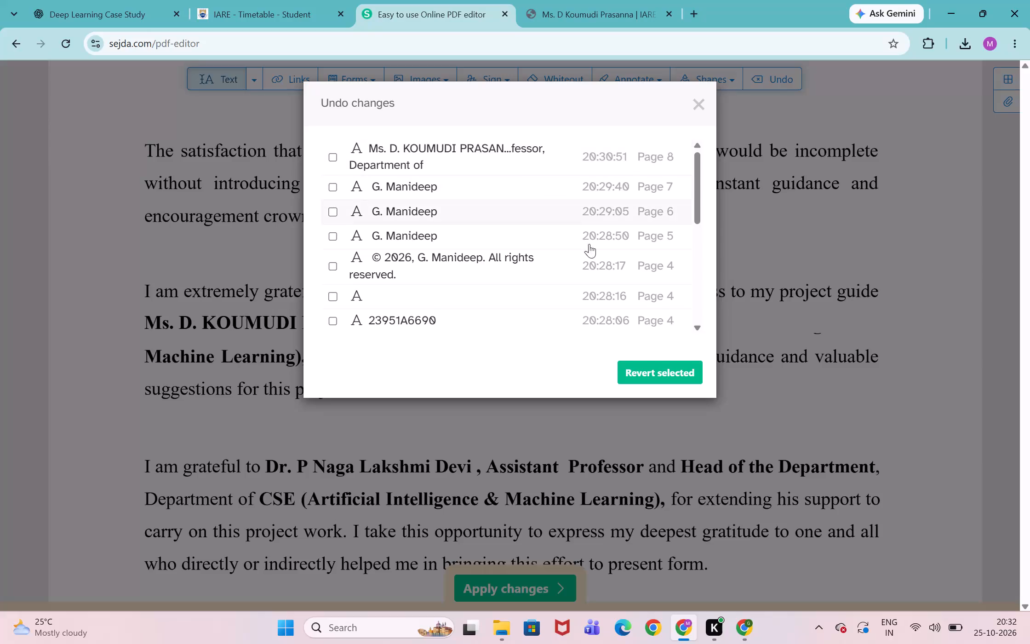
Append "CSE(Artifical Intelligence" after "Department of" at the end of the project guide's line in the Acknowledgement.
click(647, 363)
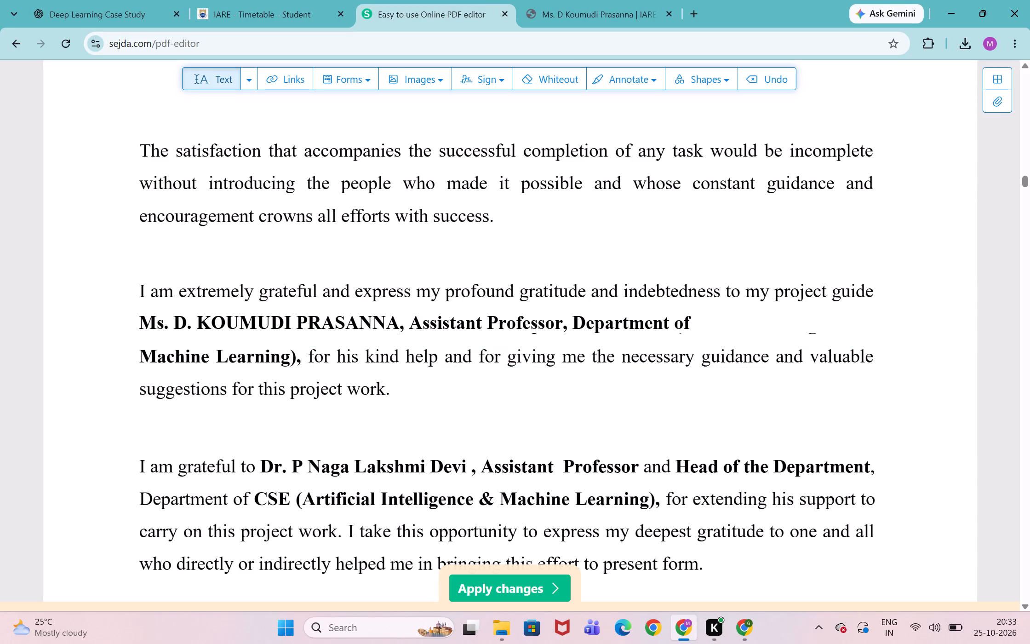
click(707, 324)
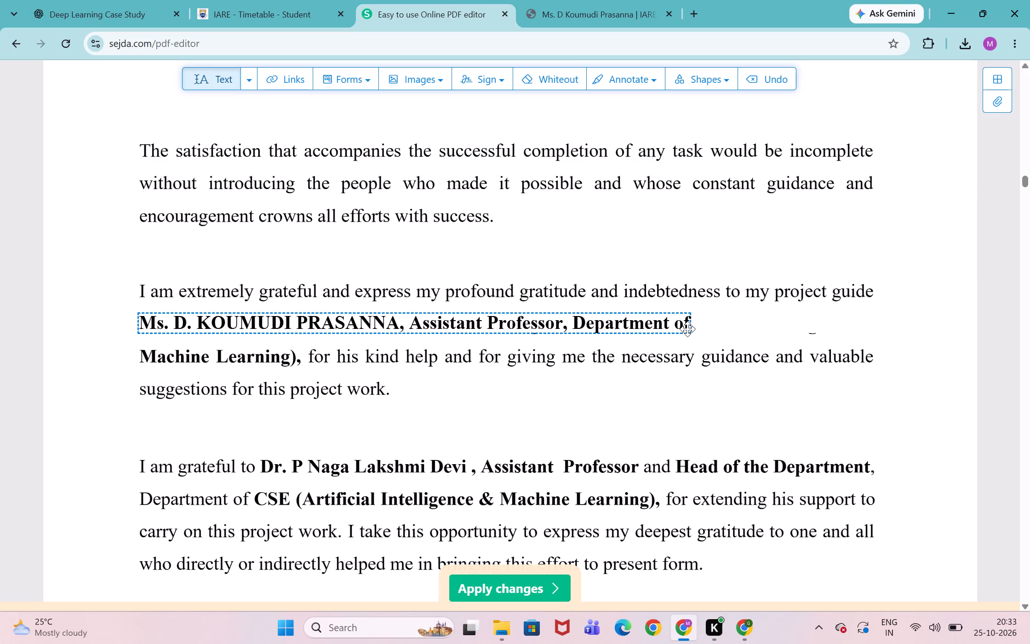
click(687, 329)
click(674, 323)
key(Right)
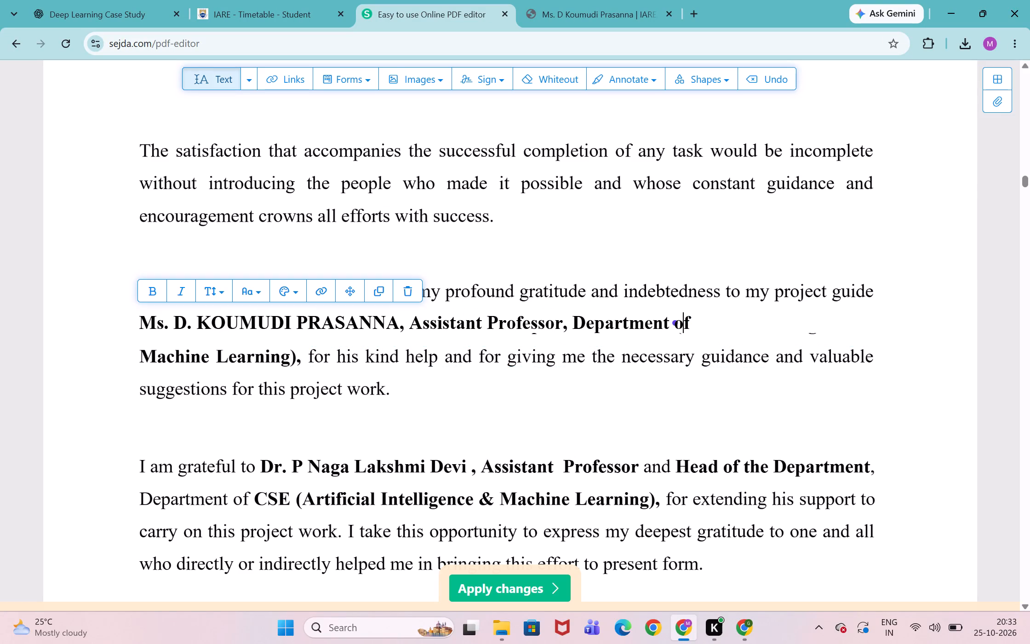
key(Right)
key(space)
text(CSE)
key(shift+parenleft)
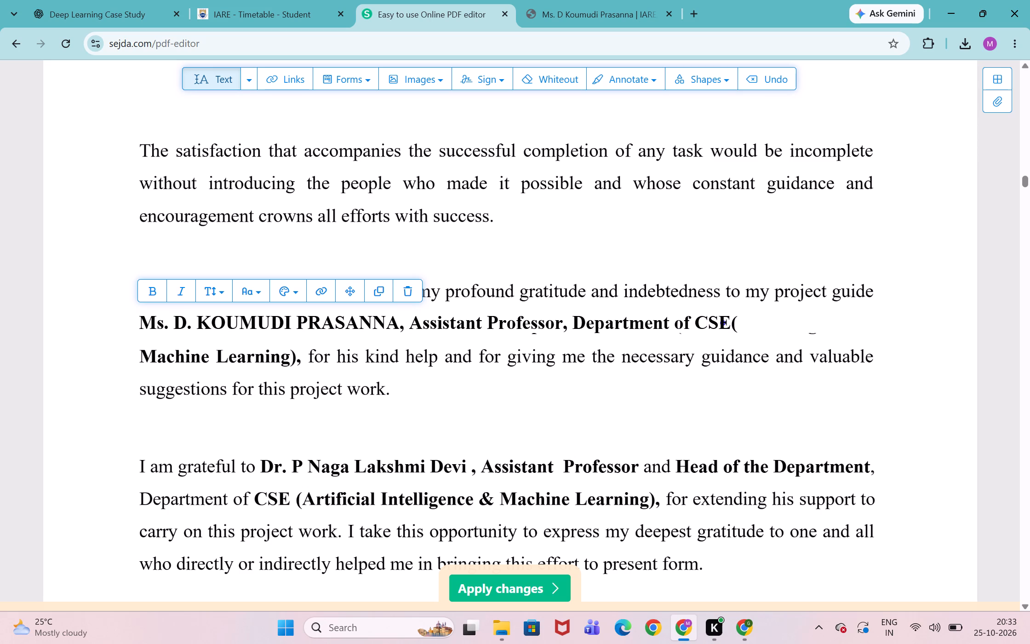
text(Art)
text(ifical)
key(space)
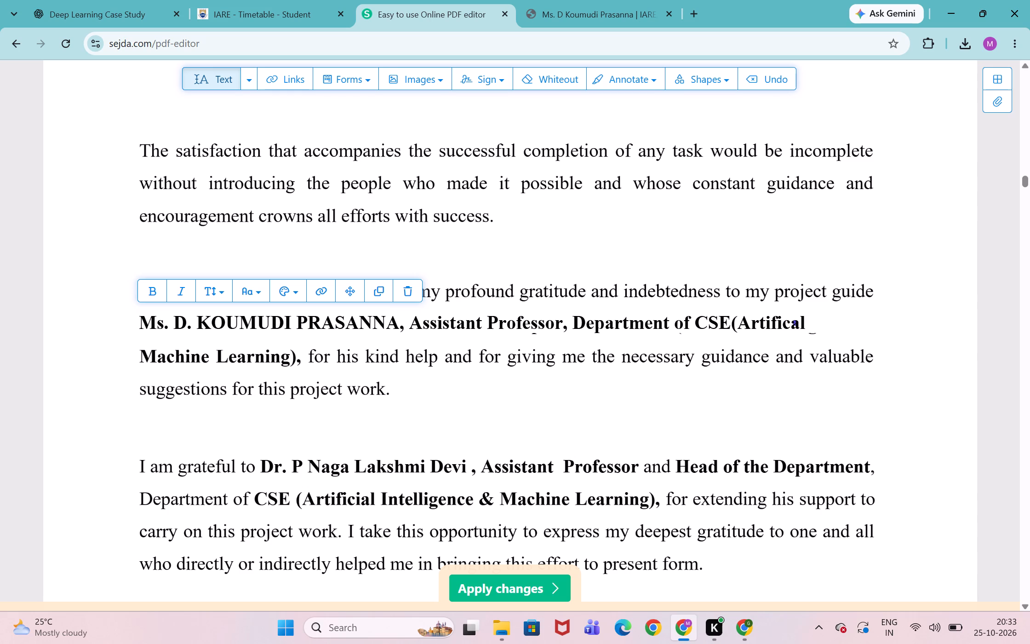
text(Intel)
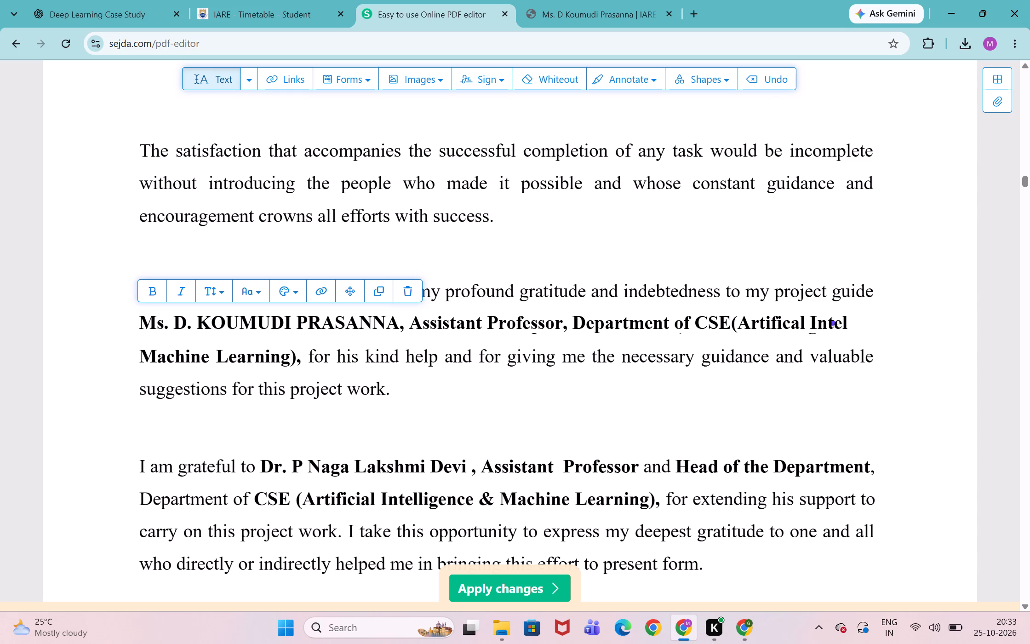
text(lid)
key(BackSpace)
text(gence)
Shorten the second part of the project guide's name to the initial "K" in the Acknowledgement line.
key(Left)
key(Left)
key(Left)
key(Left)
key(Left)
key(Left)
key(Left)
key(Left)
key(Left)
key(Left)
key(Left)
key(Left)
key(Left)
key(Left)
key(Left)
key(Left)
key(Left)
key(Left)
key(Left)
key(Left)
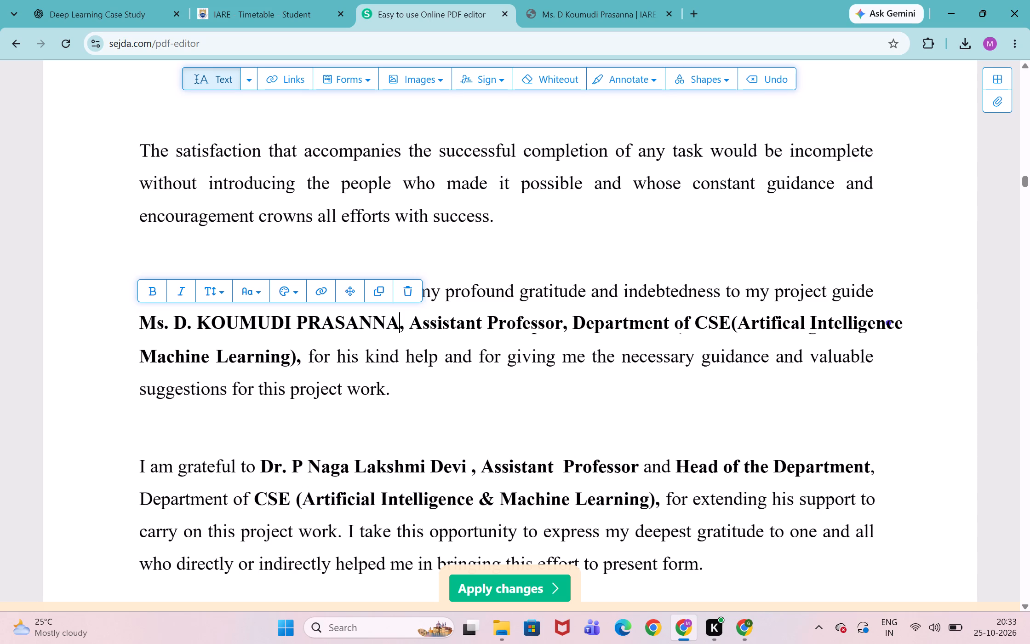
key(Left)
key(Left)
key(Left)
key(Left)
key(Left)
key(Left)
key(Left)
key(Left)
key(Left)
key(Left)
key(Left)
key(Right)
key(Right)
key(BackSpace)
key(BackSpace)
key(BackSpace)
key(BackSpace)
key(BackSpace)
key(BackSpace)
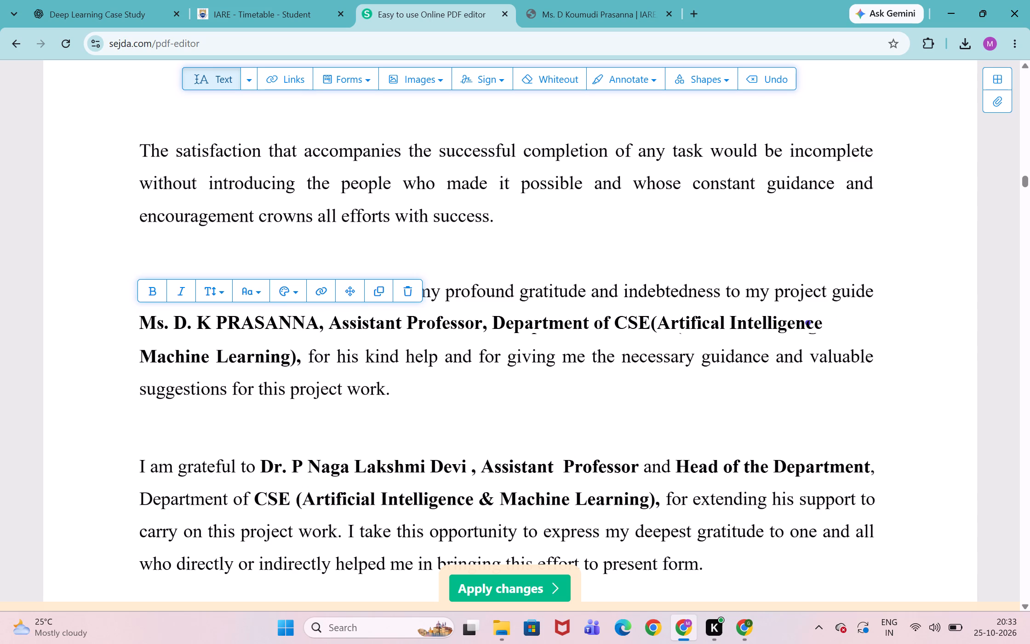
Add "and" after "Intelligence" at the end of the project guide's line.
key(Right)
key(Right)
key(Right)
key(Right)
key(Right)
key(Right)
key(Right)
key(Right)
key(Right)
key(Right)
key(Right)
key(Right)
key(Right)
key(Right)
key(Right)
key(Right)
key(Right)
key(Right)
key(Right)
key(Right)
key(Right)
key(Right)
key(Right)
key(Right)
key(space)
text(and)
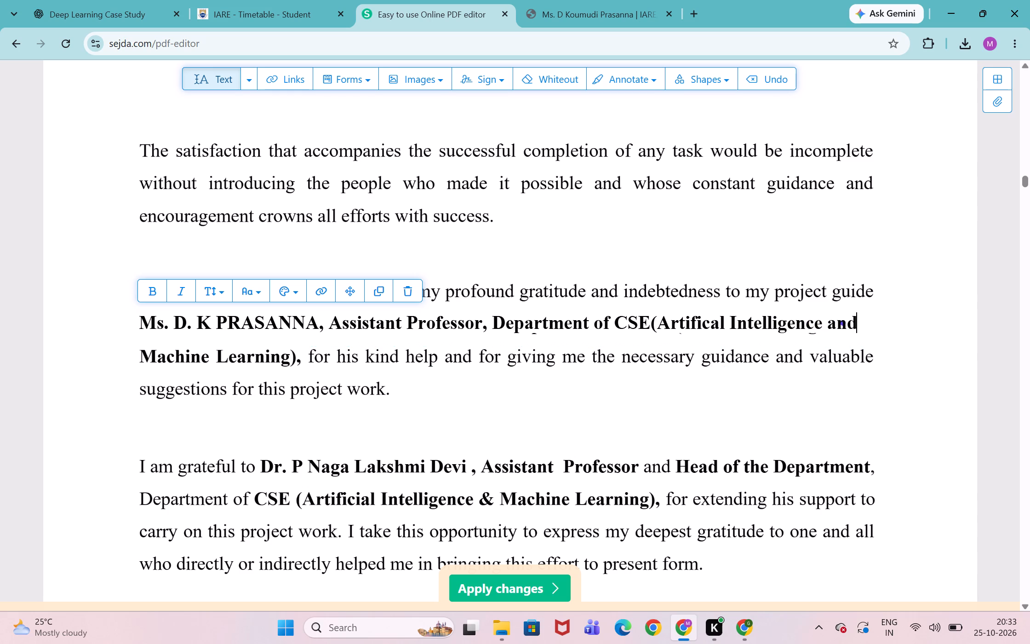
Review the Acknowledgement page, checking the edited guide's line against the surrounding paragraphs.
scroll(595, 409, down, 5)
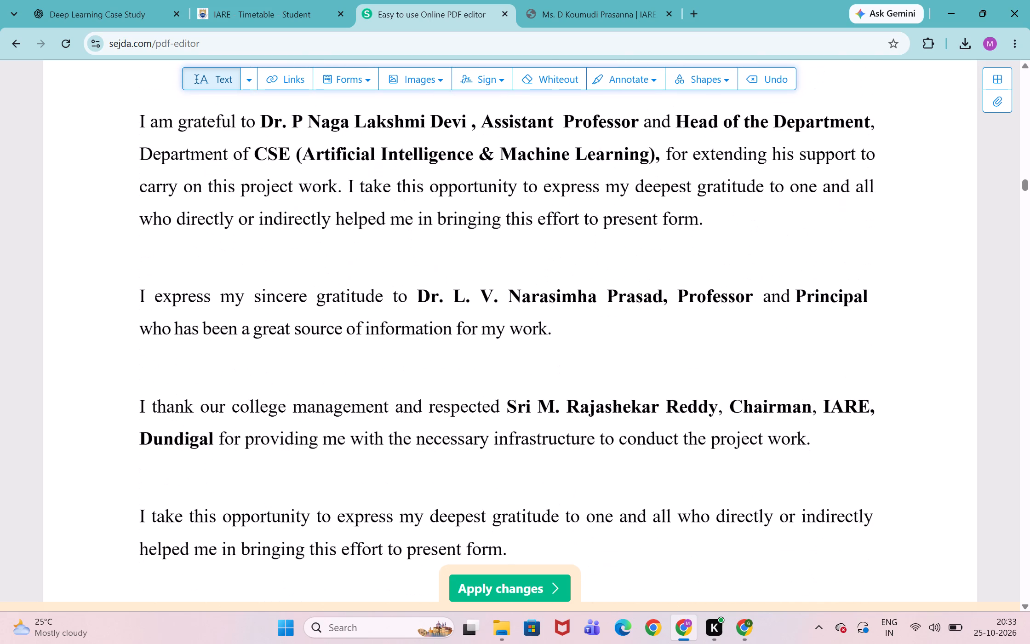
scroll(595, 408, down, 9)
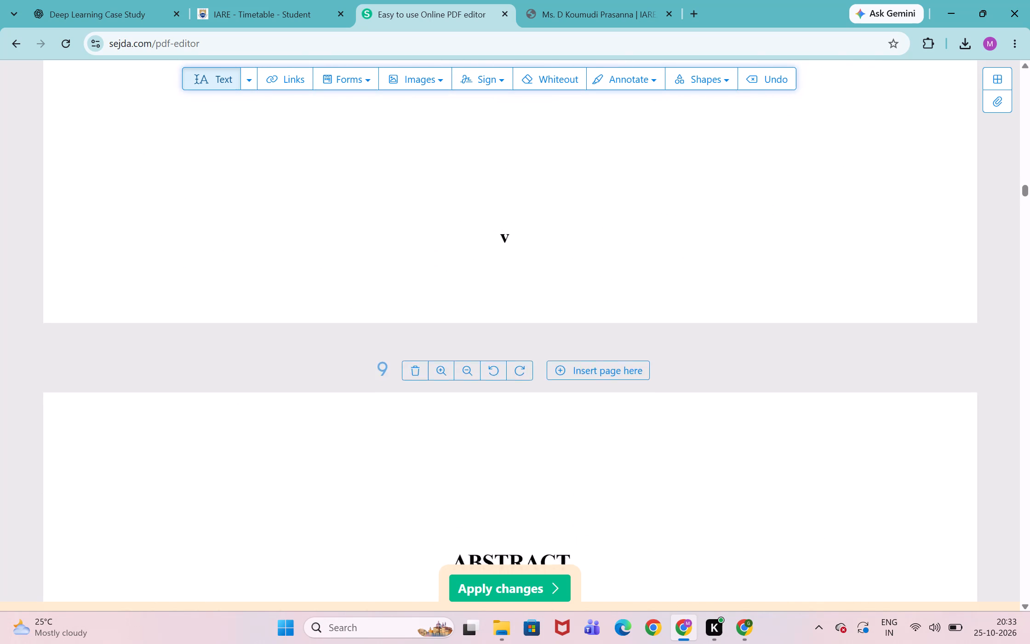
scroll(595, 408, down, 6)
scroll(595, 408, up, 14)
scroll(595, 408, down, 1)
scroll(595, 408, up, 11)
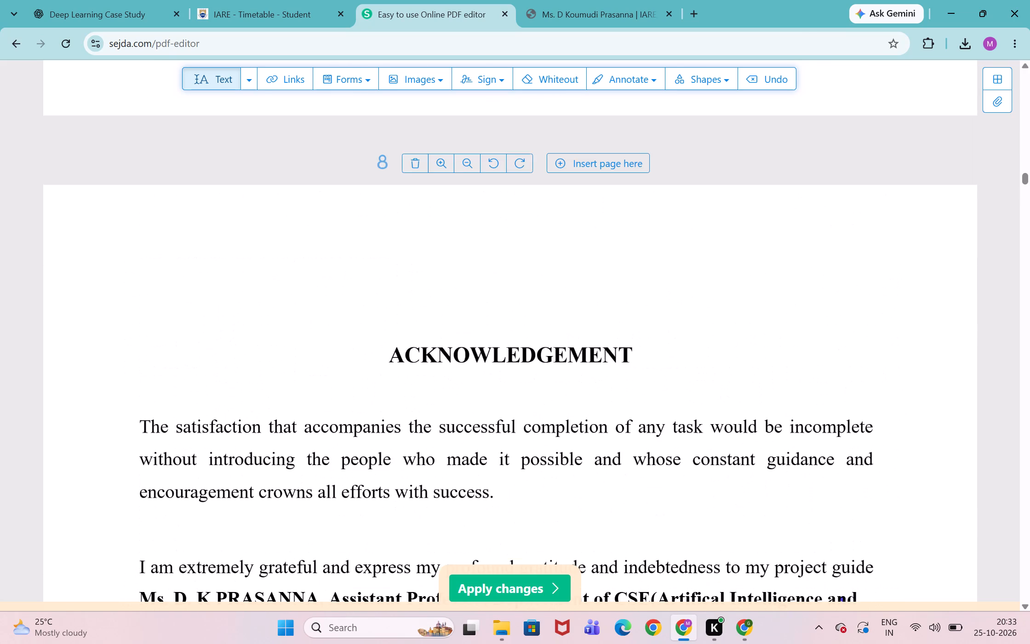
scroll(595, 408, down, 12)
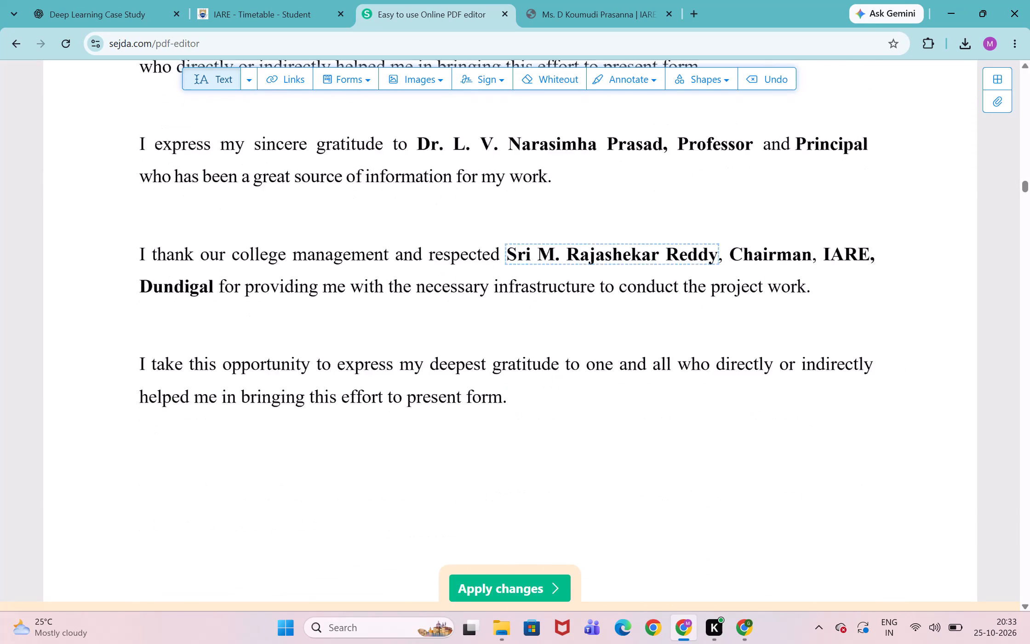
scroll(595, 408, up, 3)
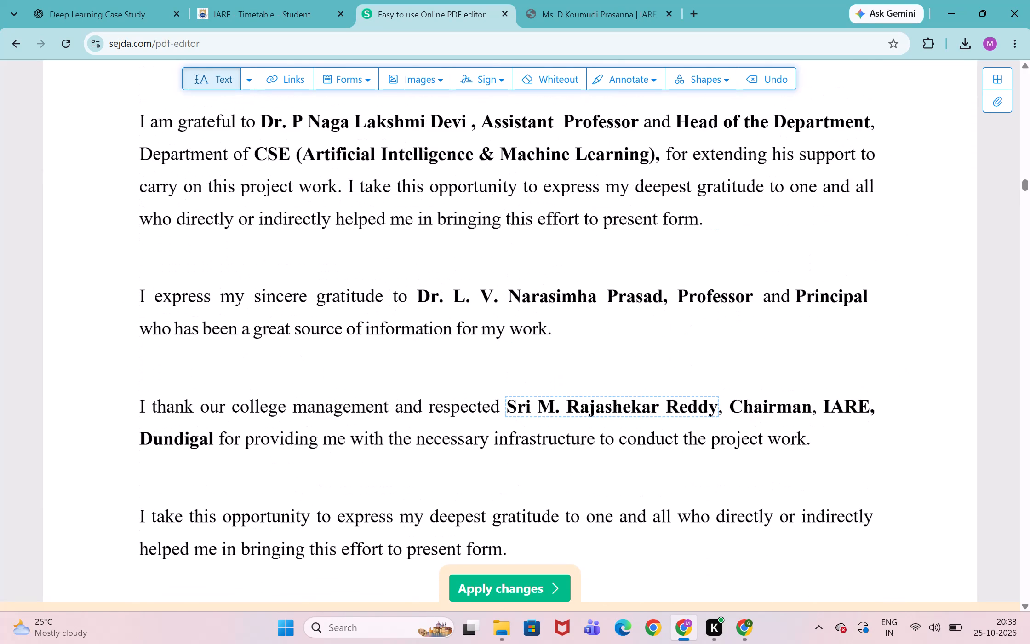
scroll(595, 408, up, 2)
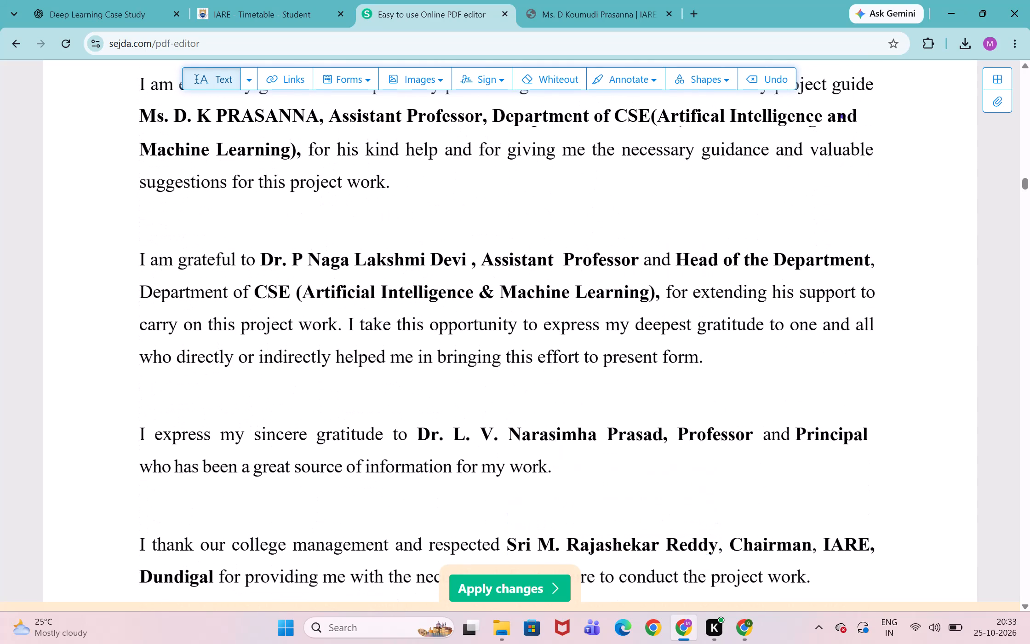
scroll(595, 408, up, 1)
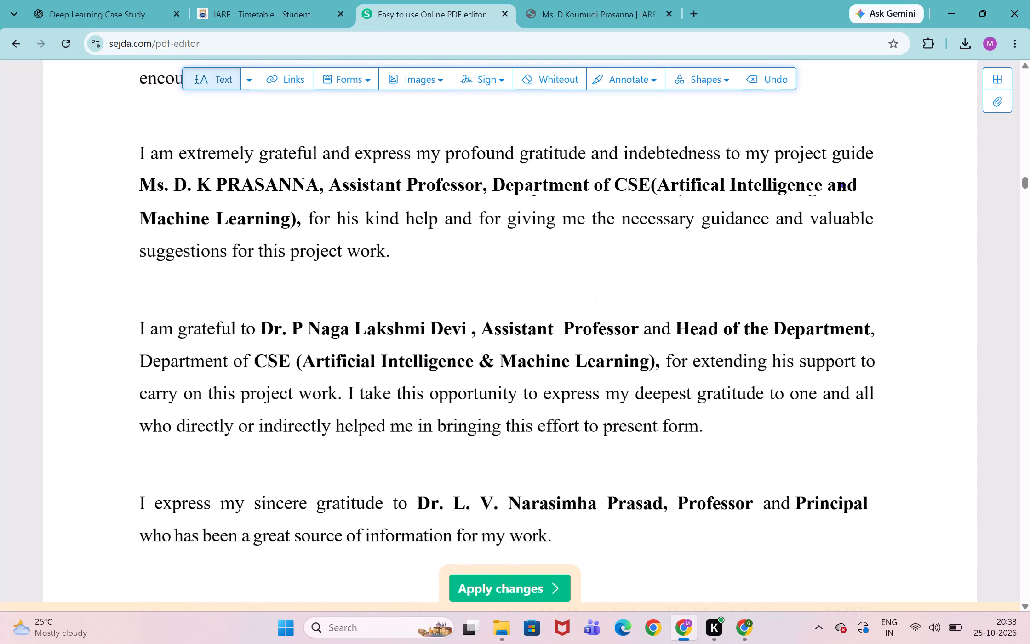
Review the rest of the report from the Acknowledgement through the chapters to the references and final page.
scroll(595, 408, down, 18)
scroll(595, 408, down, 16)
scroll(595, 408, down, 10)
scroll(595, 408, up, 6)
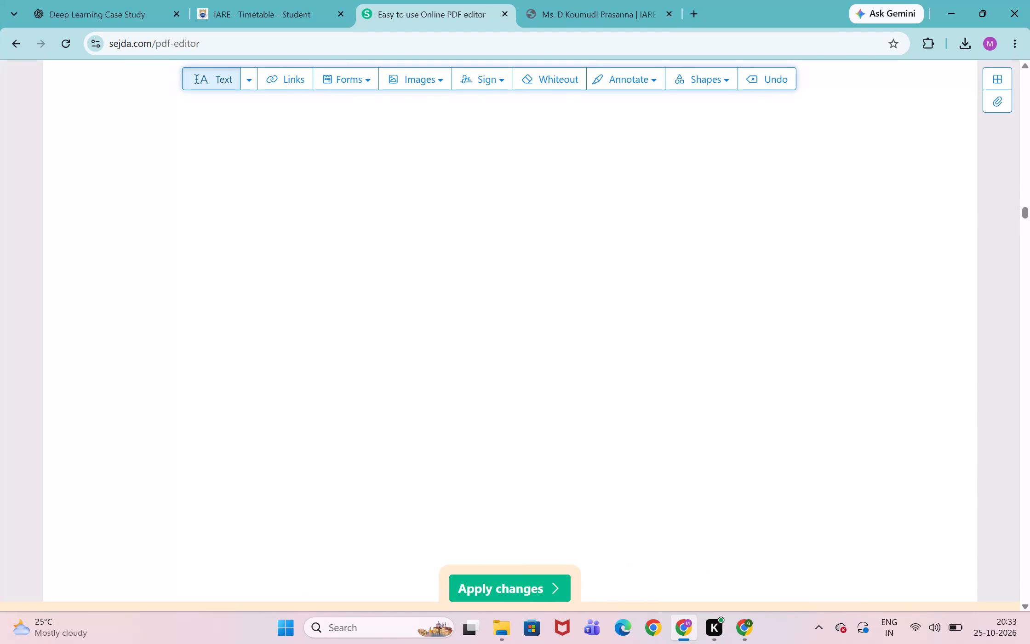
scroll(595, 408, up, 3)
scroll(595, 408, down, 5)
scroll(595, 408, down, 17)
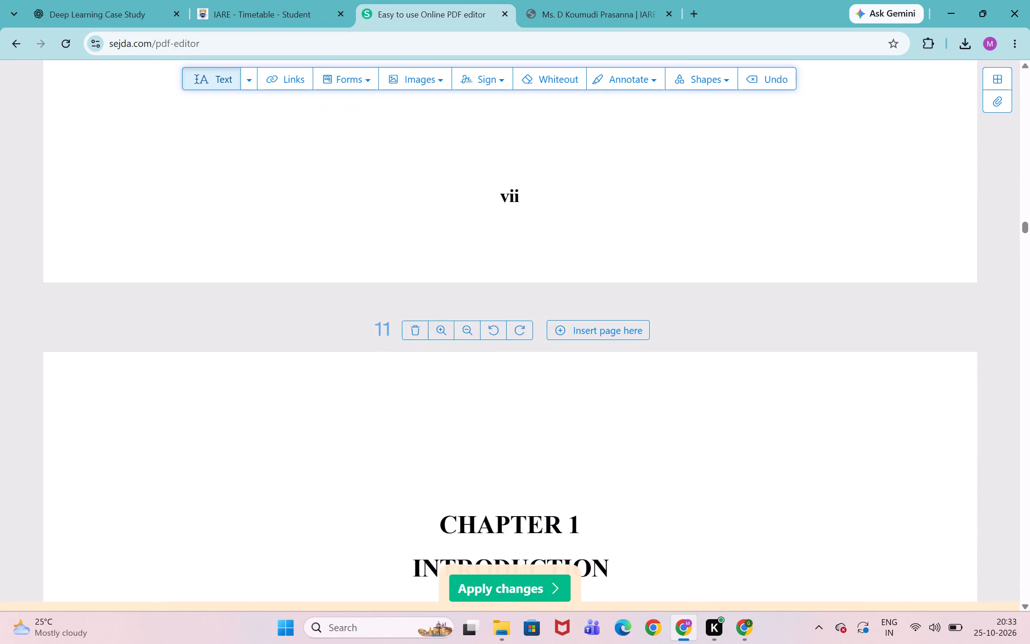
scroll(595, 408, down, 17)
scroll(595, 408, down, 4)
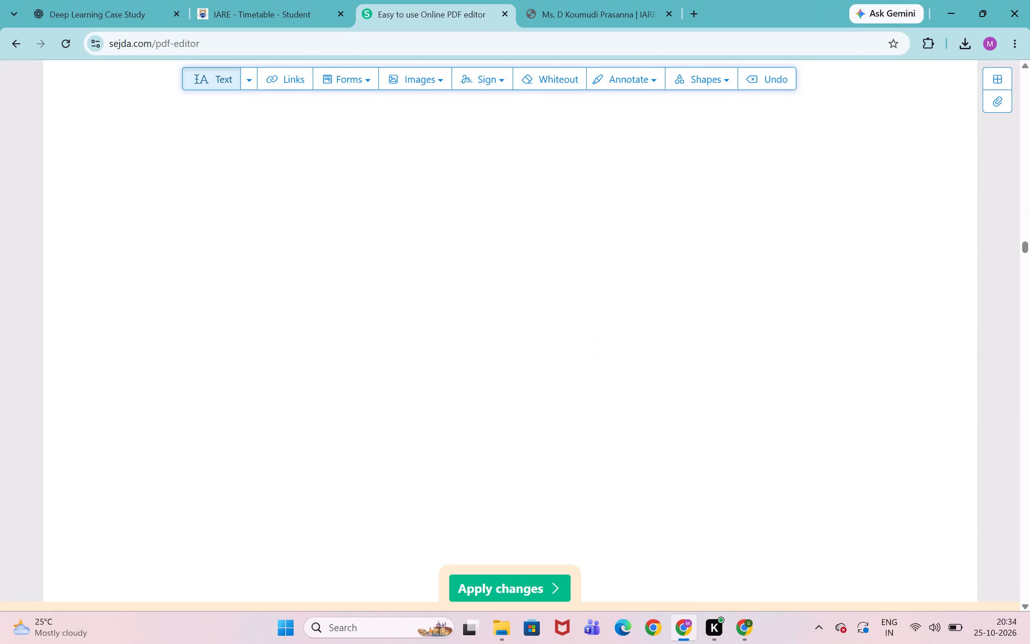
scroll(595, 408, down, 5)
scroll(595, 408, up, 6)
scroll(595, 408, down, 1)
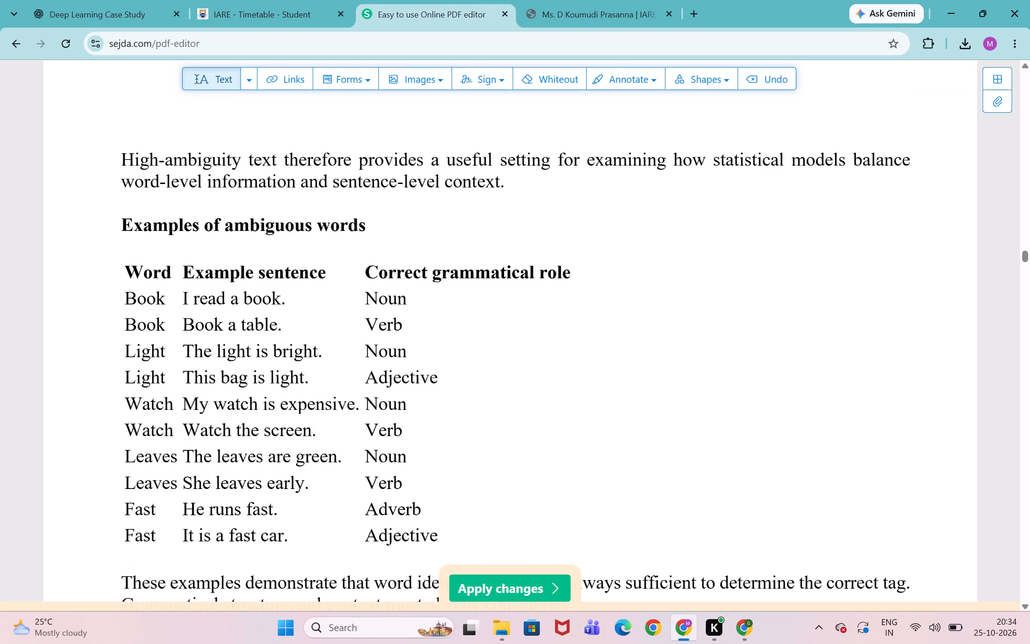
scroll(595, 408, down, 18)
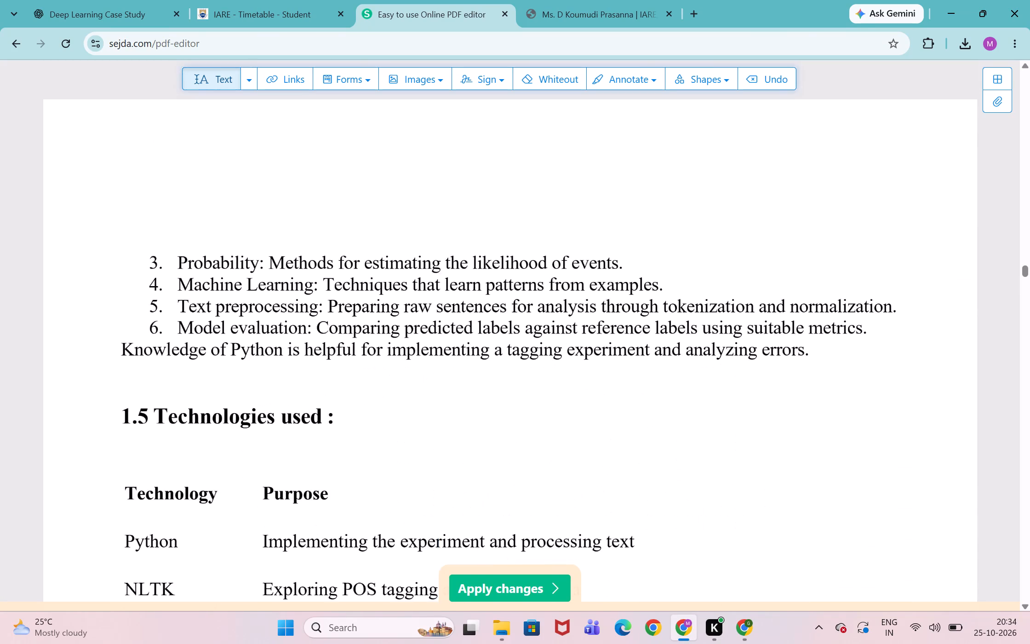
scroll(595, 408, down, 15)
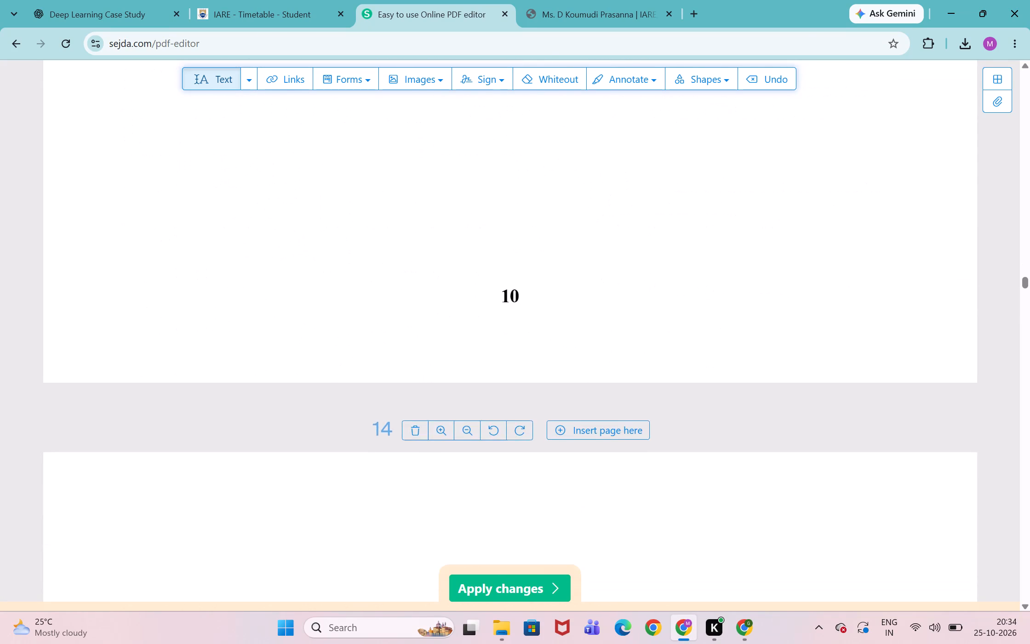
scroll(595, 408, down, 15)
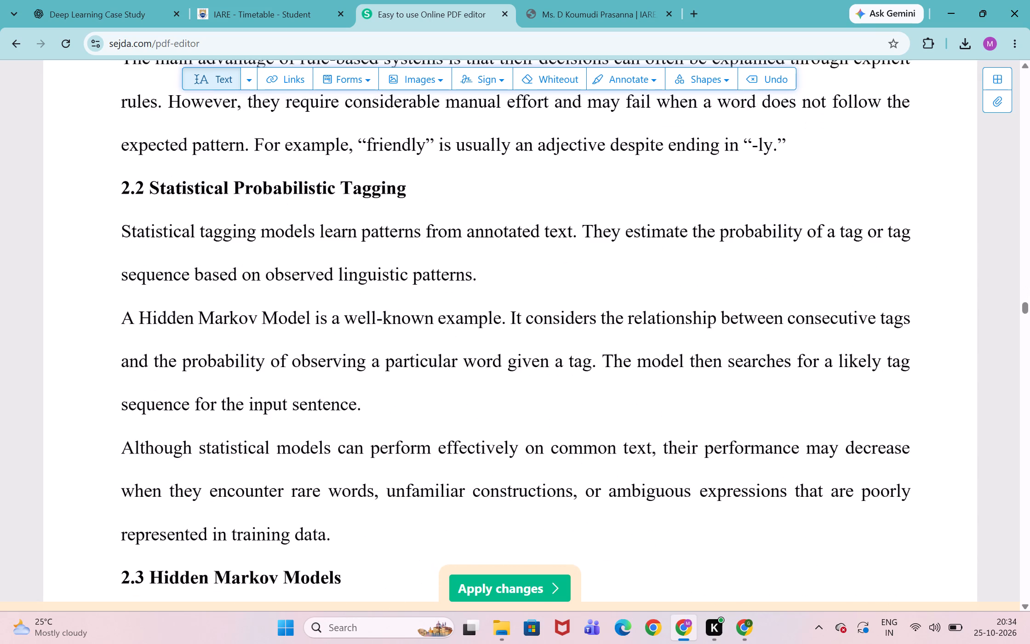
scroll(595, 408, down, 18)
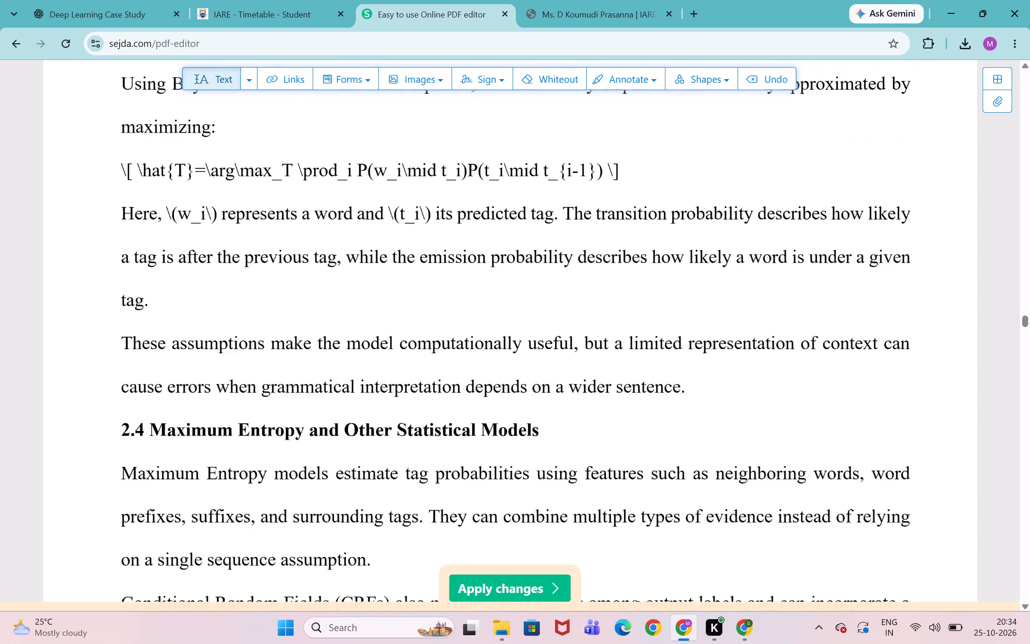
scroll(595, 408, down, 18)
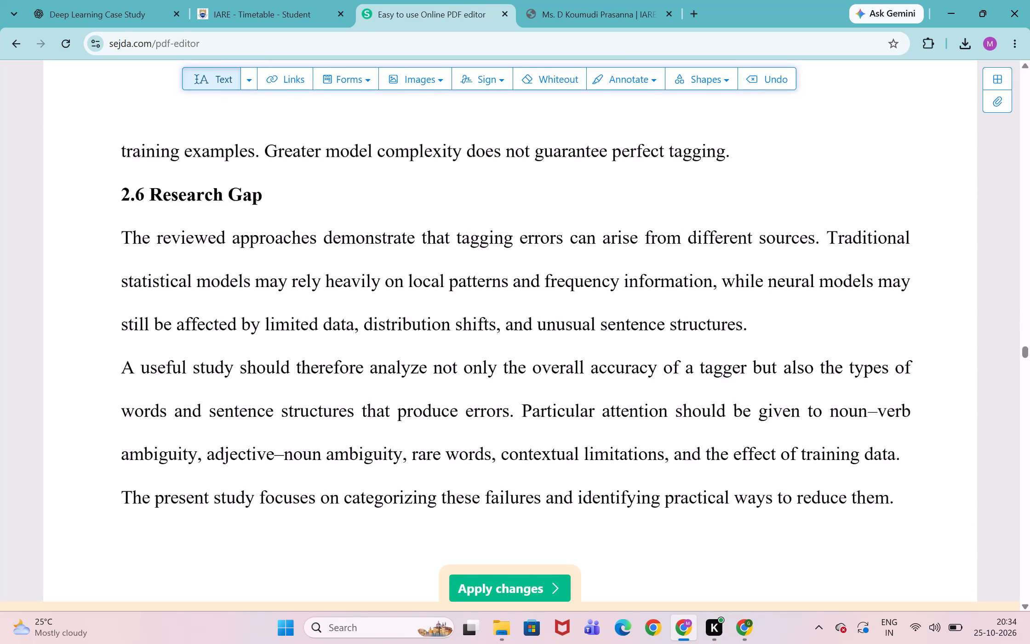
scroll(595, 408, down, 6)
scroll(595, 408, up, 1)
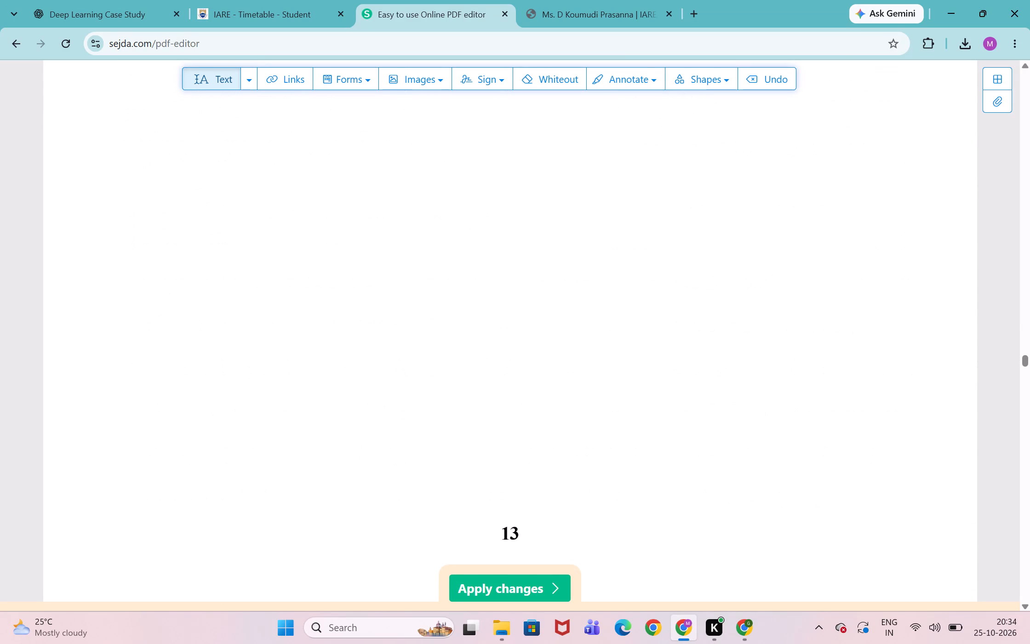
scroll(595, 408, up, 1)
scroll(595, 408, down, 18)
scroll(595, 408, down, 6)
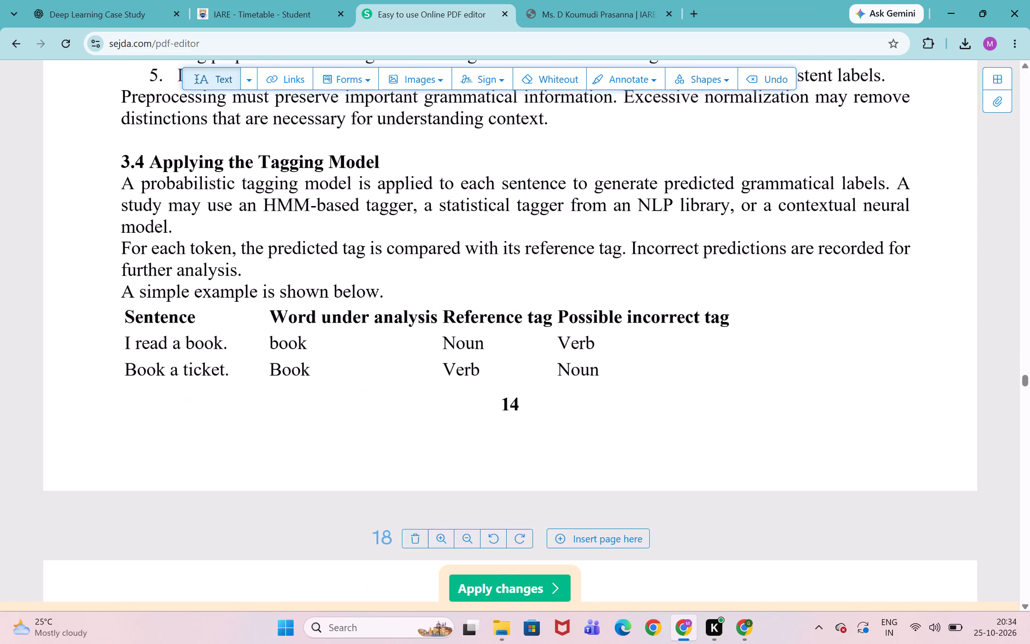
scroll(595, 408, down, 20)
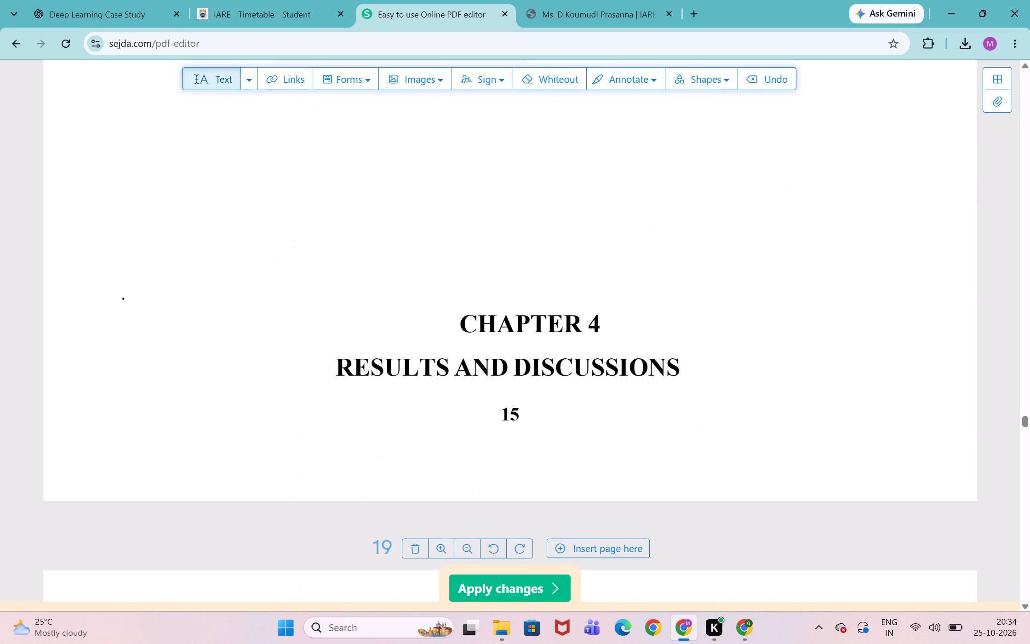
scroll(595, 408, down, 6)
scroll(595, 408, up, 5)
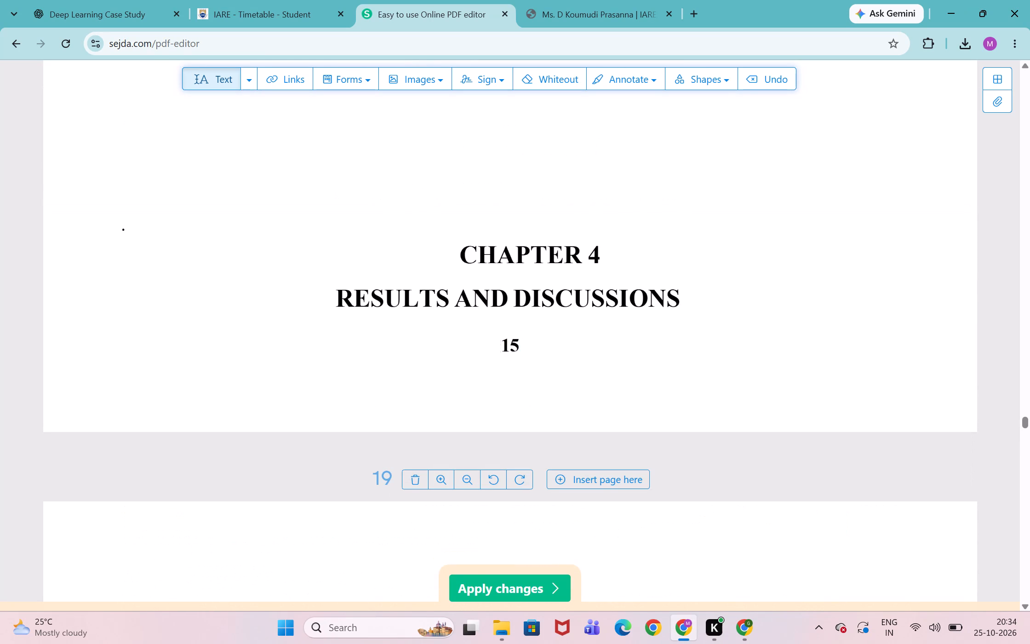
scroll(517, 529, down, 6)
scroll(513, 545, up, 1)
scroll(532, 460, down, 19)
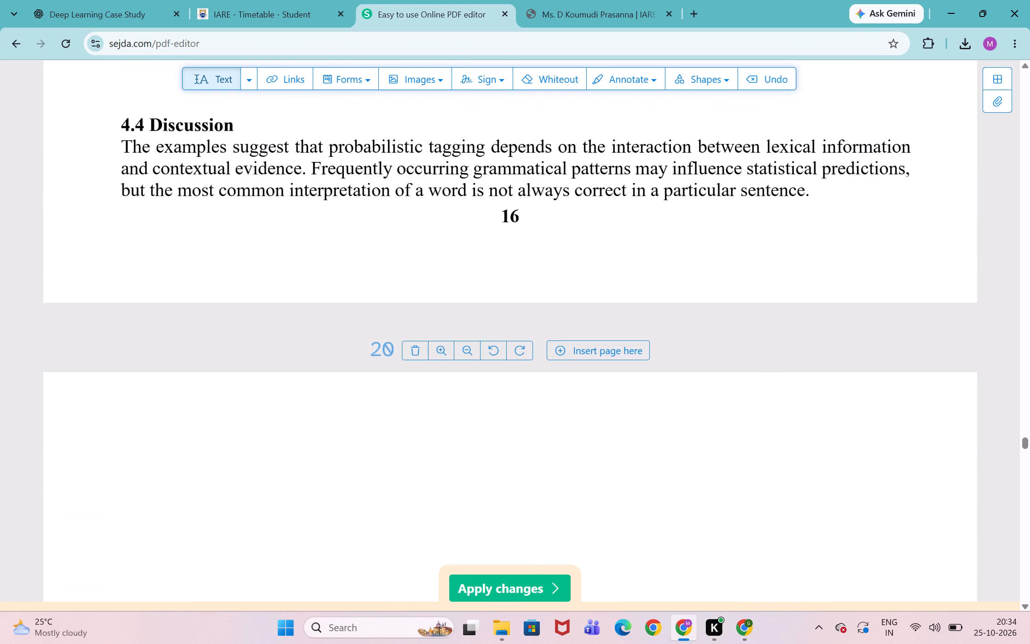
scroll(532, 460, down, 20)
scroll(532, 460, down, 11)
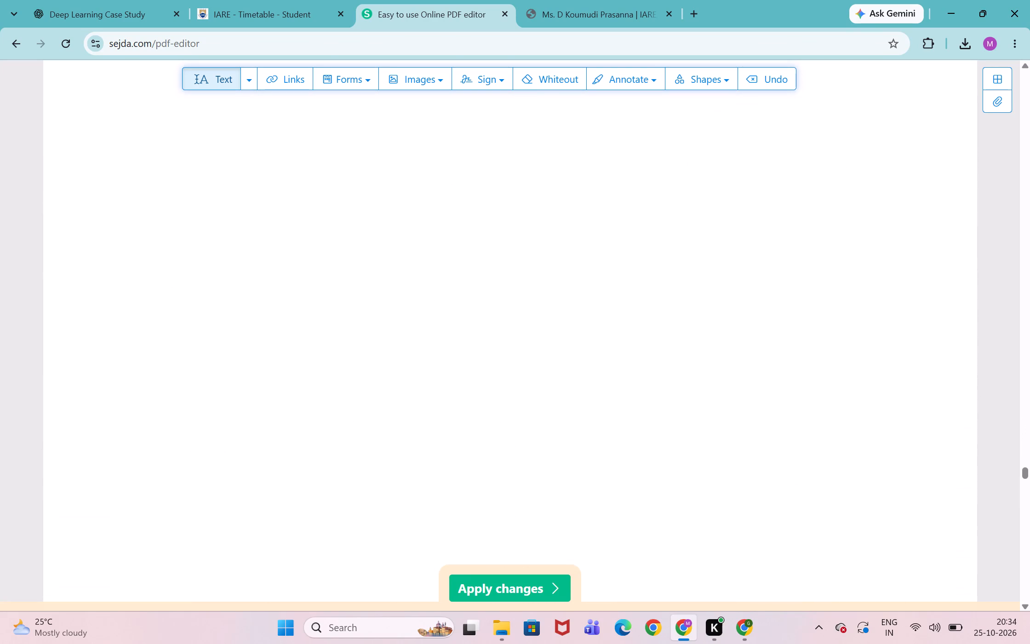
scroll(532, 460, down, 13)
scroll(532, 460, up, 12)
scroll(532, 460, down, 16)
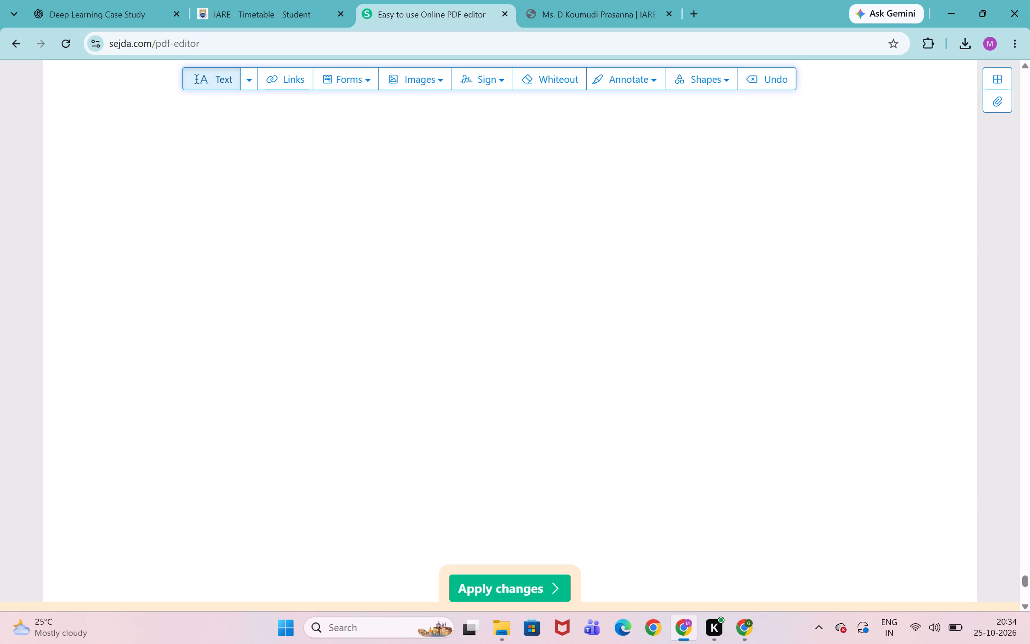
scroll(370, 388, down, 12)
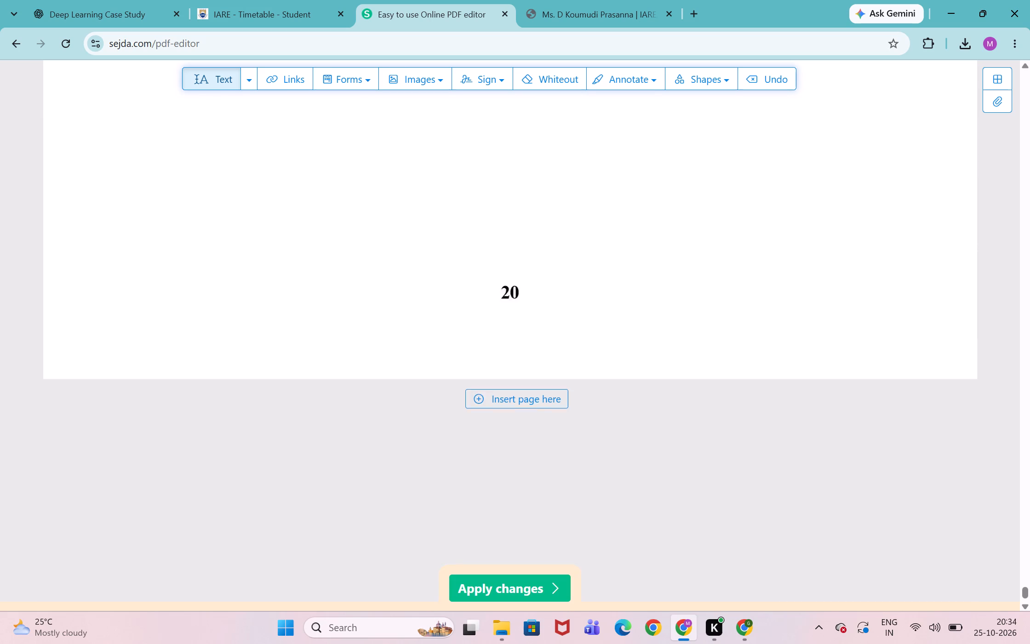
scroll(369, 388, up, 20)
scroll(369, 388, up, 4)
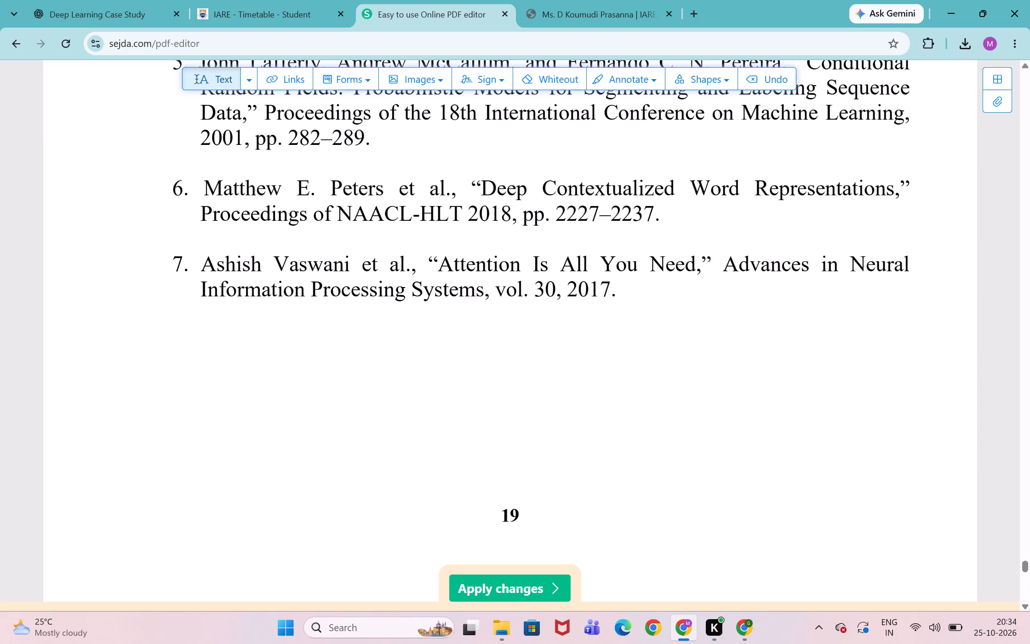
Apply the changes to LM REPORT.pdf and download the edited document.
click(468, 579)
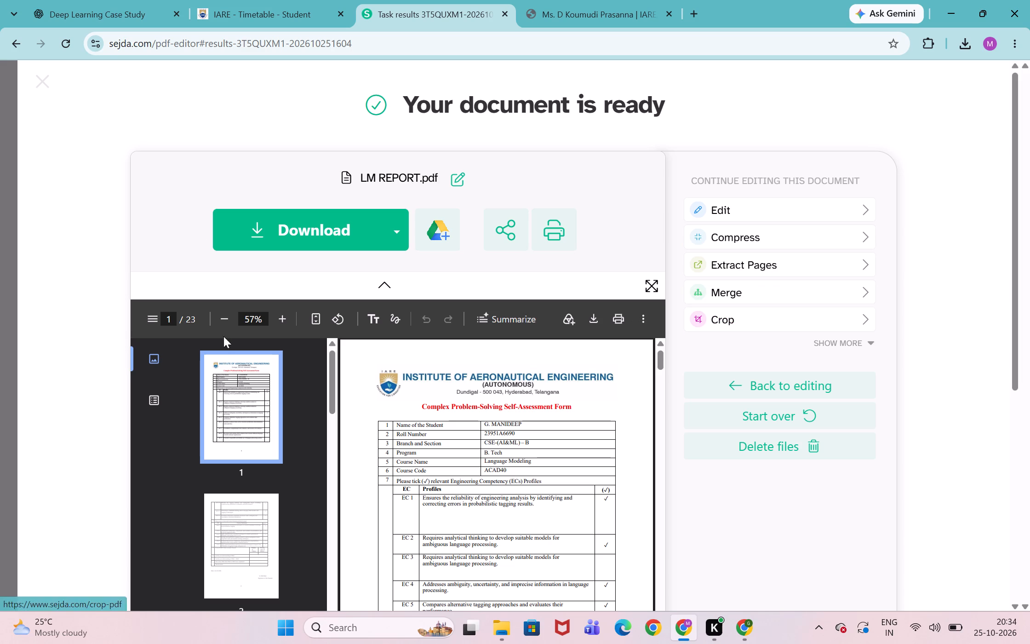
click(269, 230)
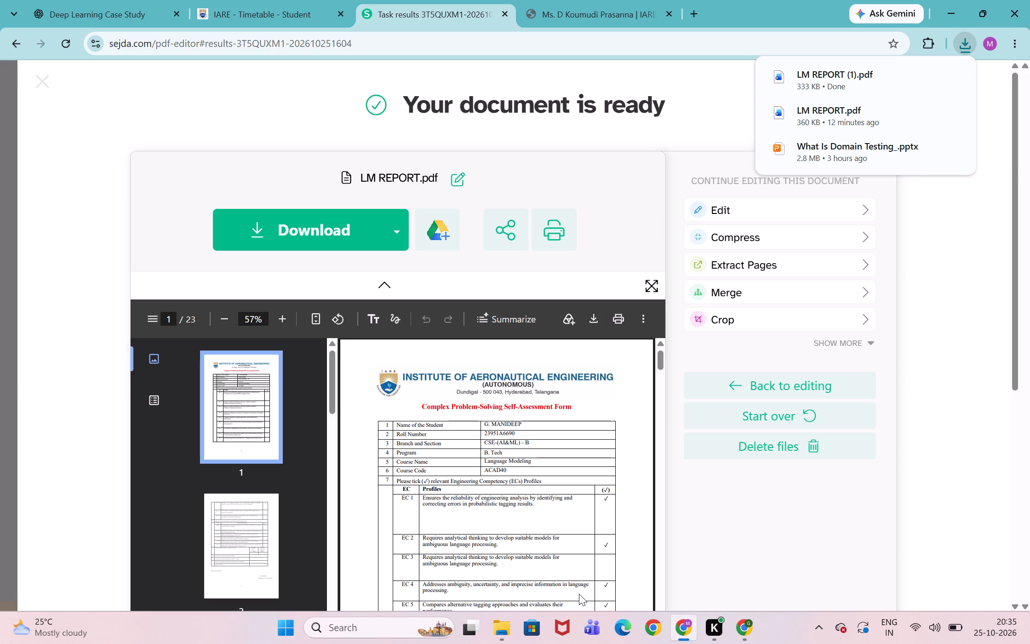
In File Explorer, move LM REPORT (1).pdf from Downloads into the AAT sem VII folder.
click(496, 617)
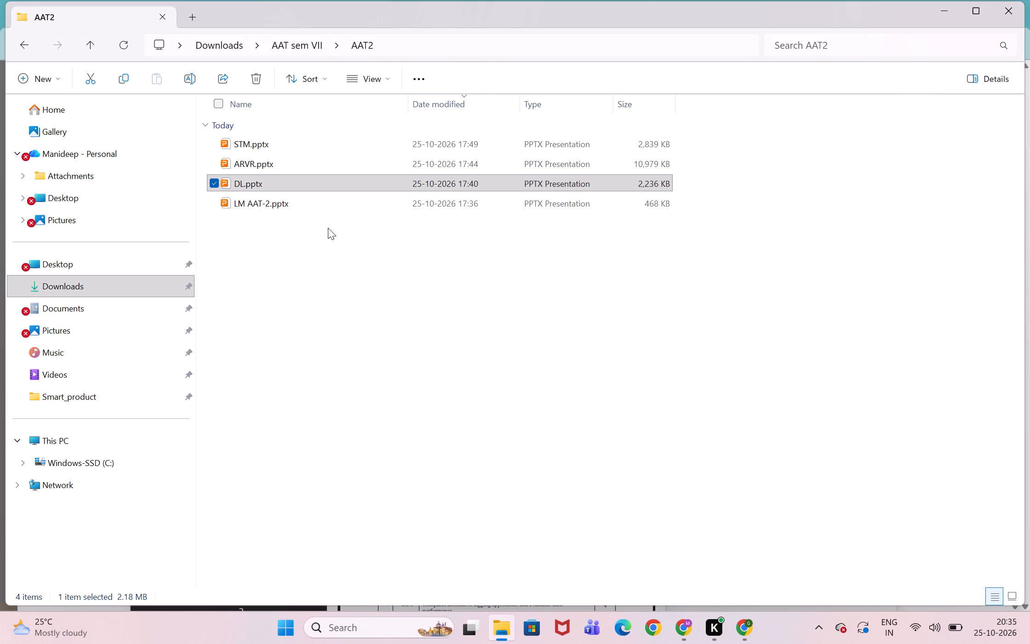
click(96, 49)
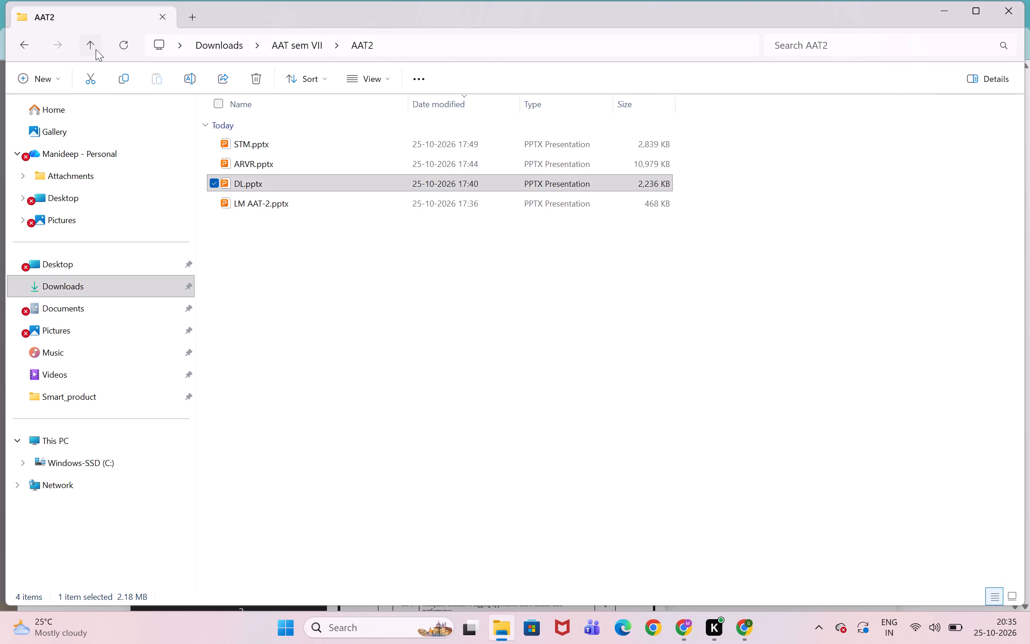
click(96, 49)
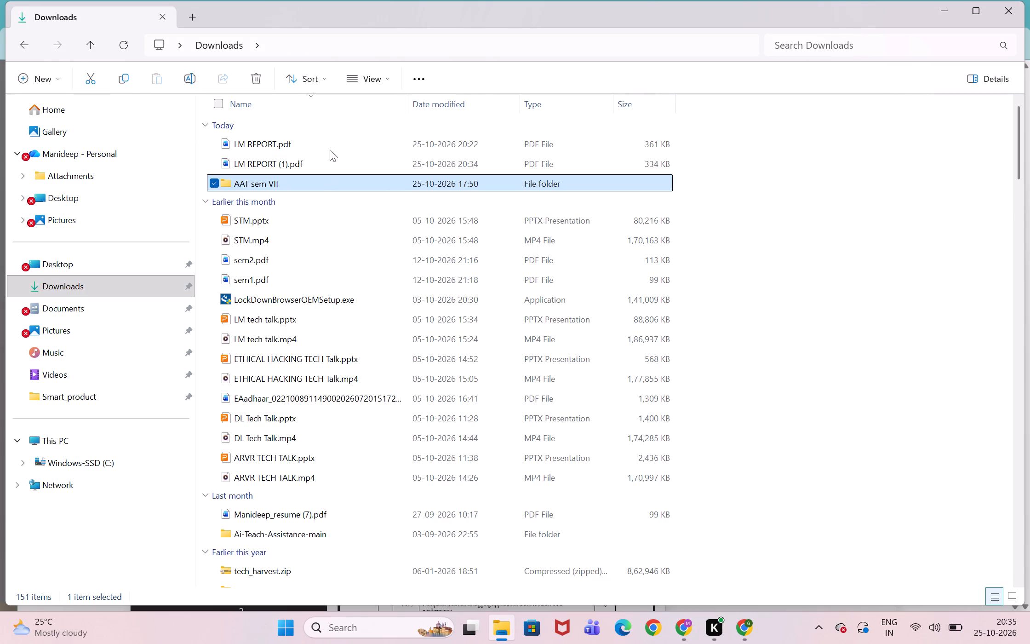
drag(334, 158, 325, 179)
drag(325, 179, 319, 171)
click(304, 180)
click(280, 166)
drag(280, 166, 282, 180)
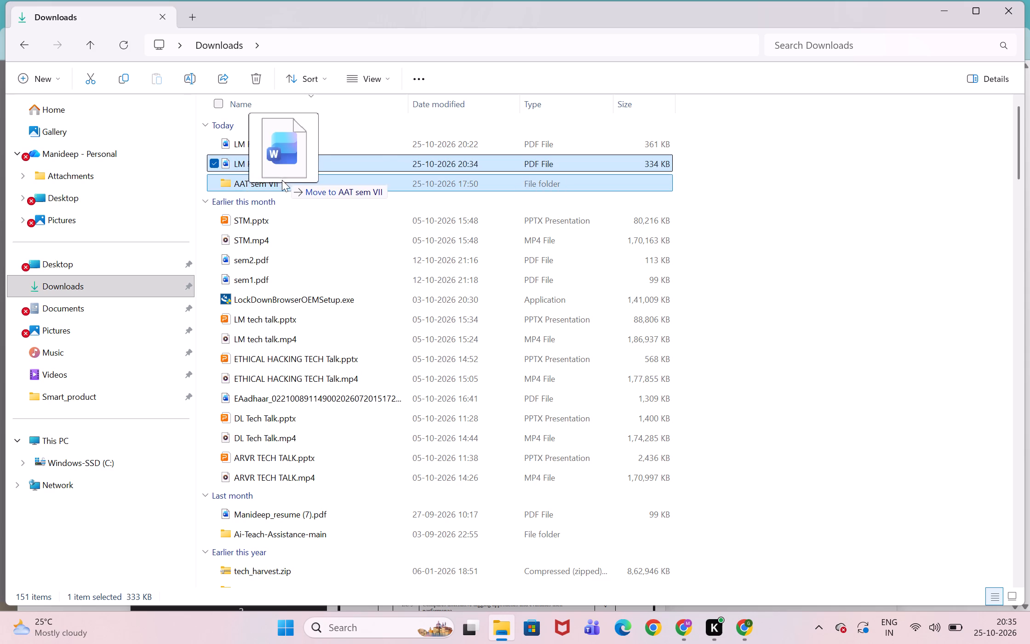
drag(282, 180, 279, 188)
Open the AAT sem VII folder and move LM REPORT (1).pdf into its AAT2 subfolder.
double_click(280, 165)
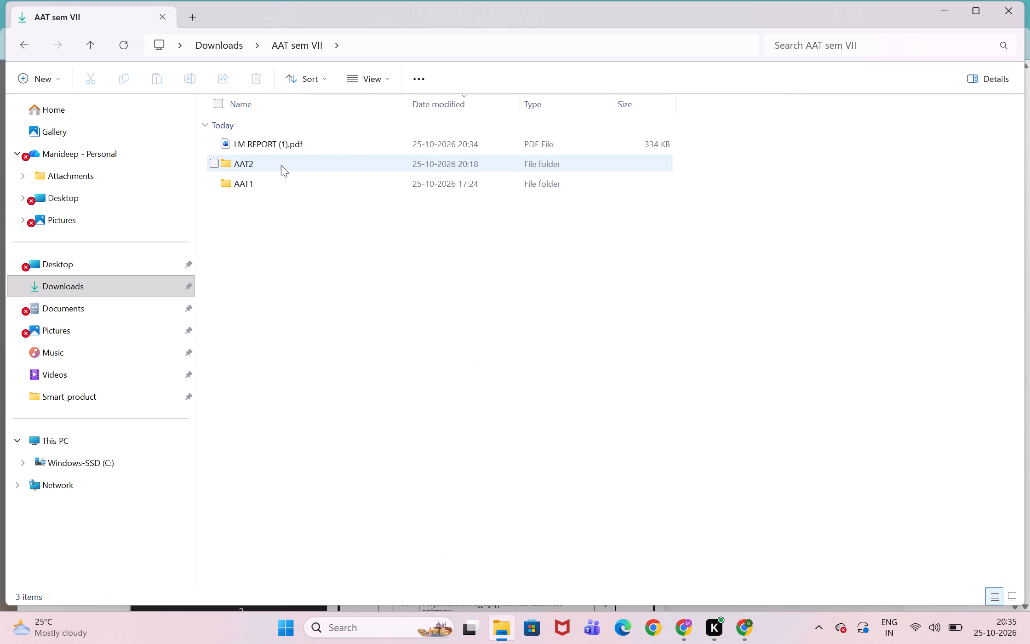
drag(320, 141, 345, 142)
drag(345, 142, 338, 151)
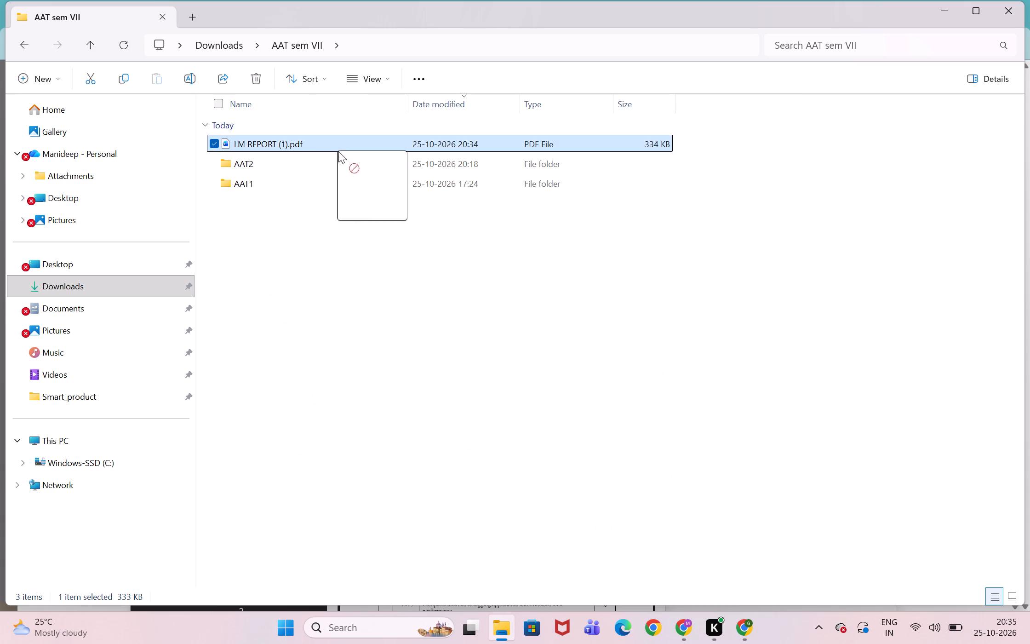
drag(338, 151, 334, 158)
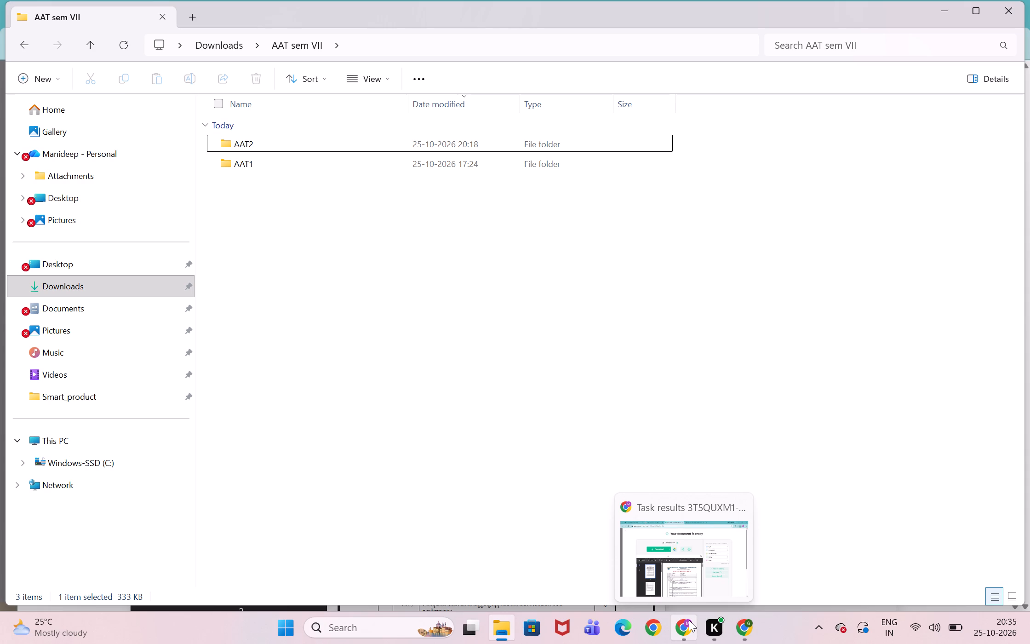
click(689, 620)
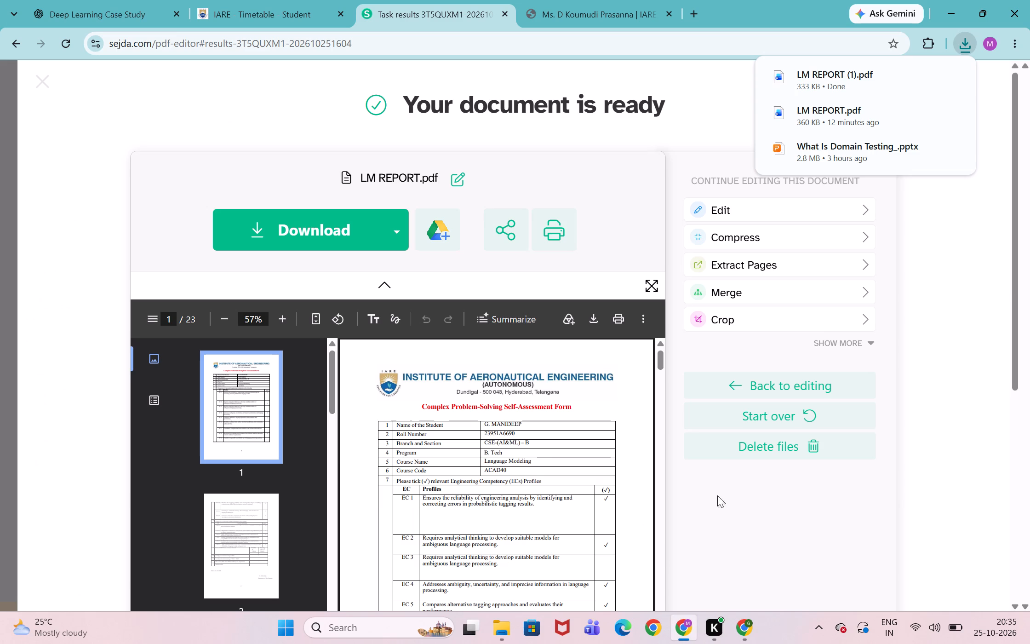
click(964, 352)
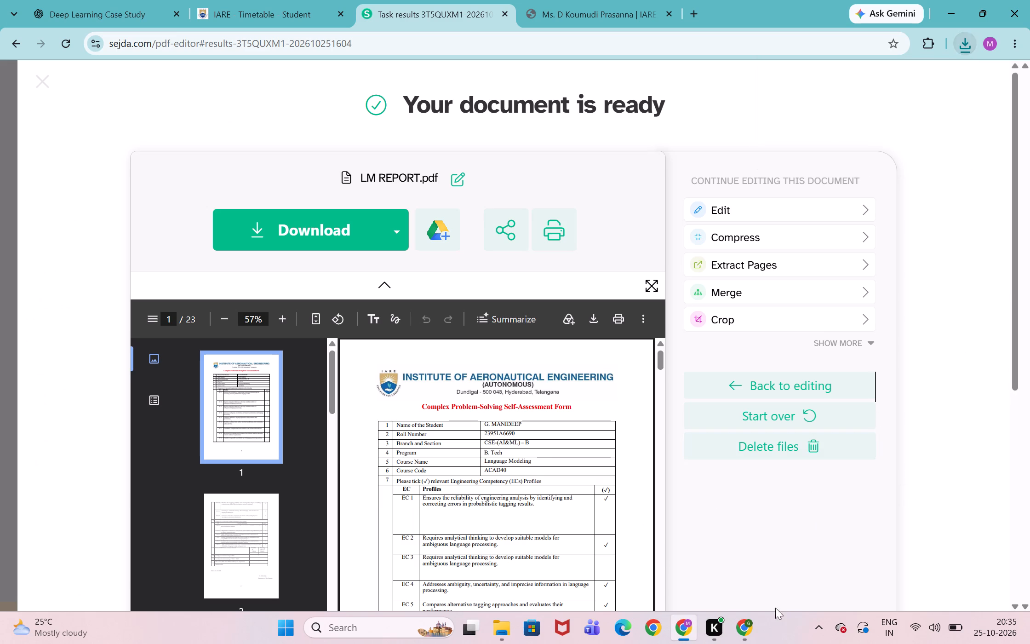
click(503, 629)
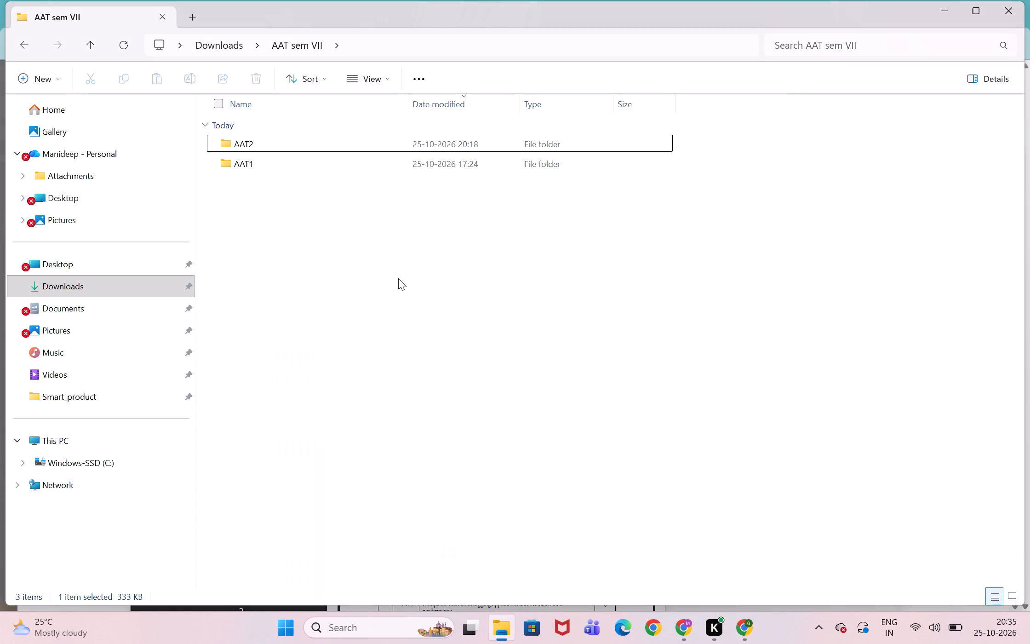
click(86, 37)
click(358, 146)
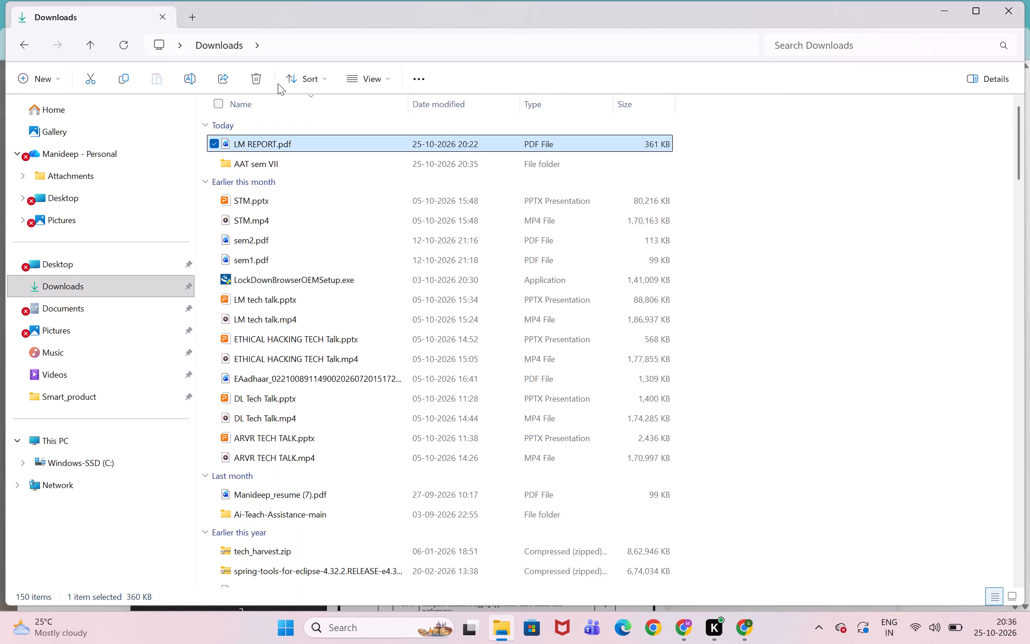
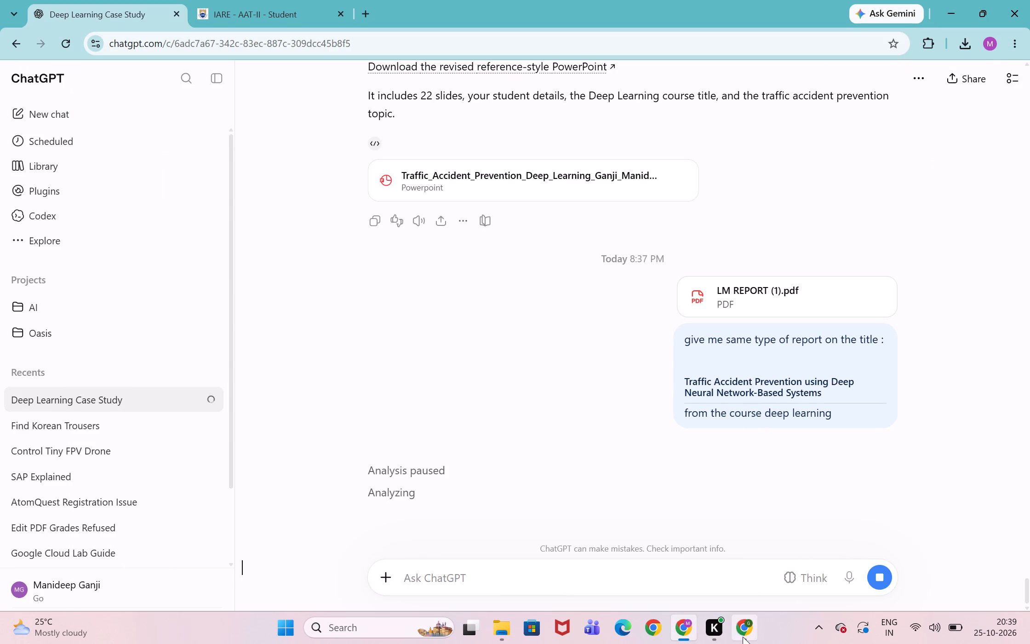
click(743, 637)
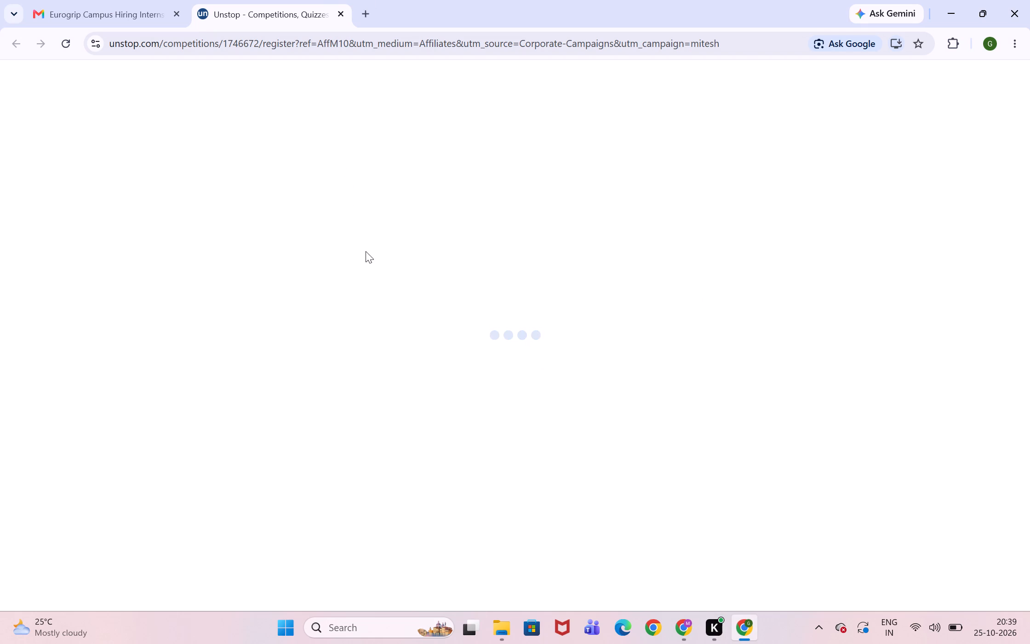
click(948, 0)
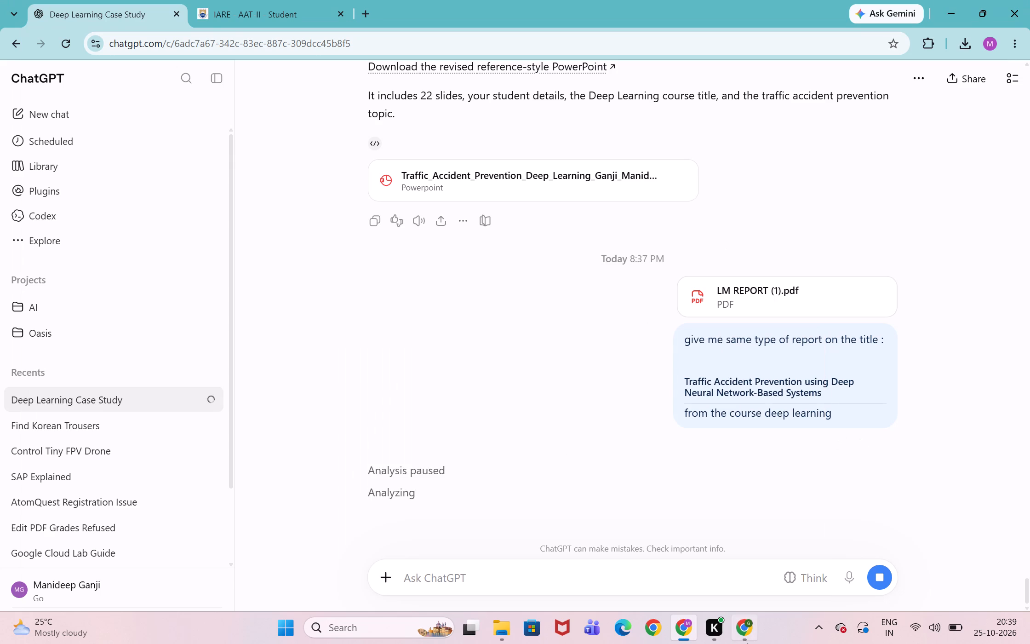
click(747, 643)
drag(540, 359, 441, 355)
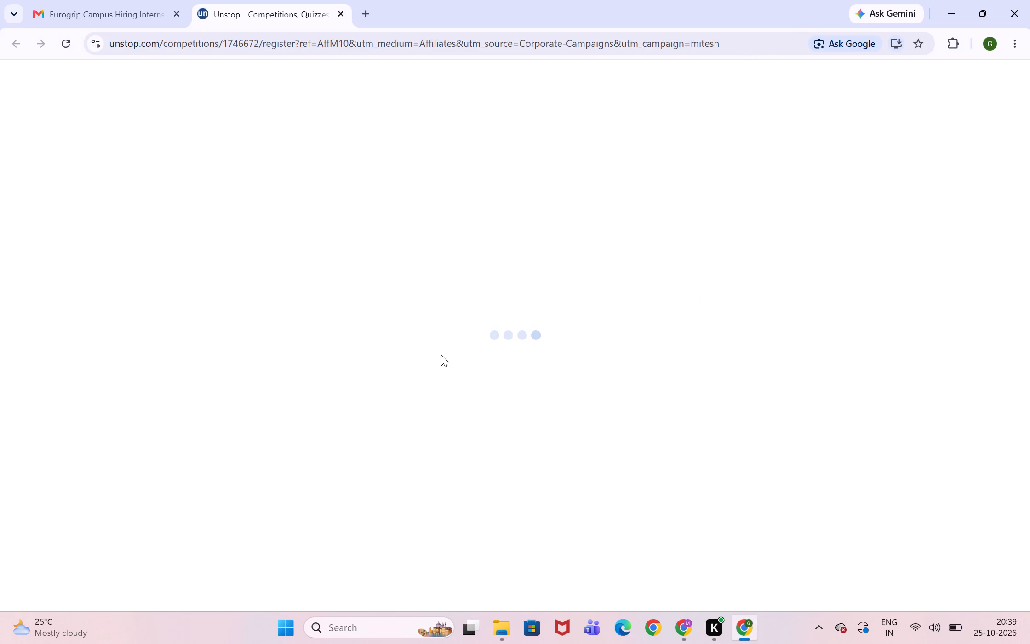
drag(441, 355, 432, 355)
Review the generated traffic accident prevention report preview in ChatGPT from the self-assessment form to the references, and close it.
click(675, 625)
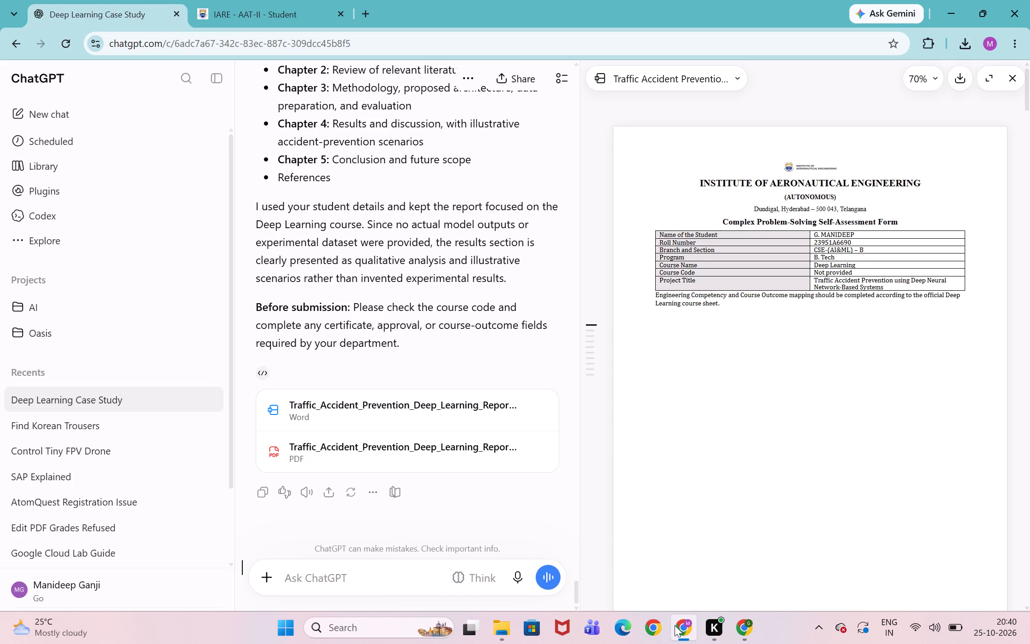
scroll(684, 392, down, 6)
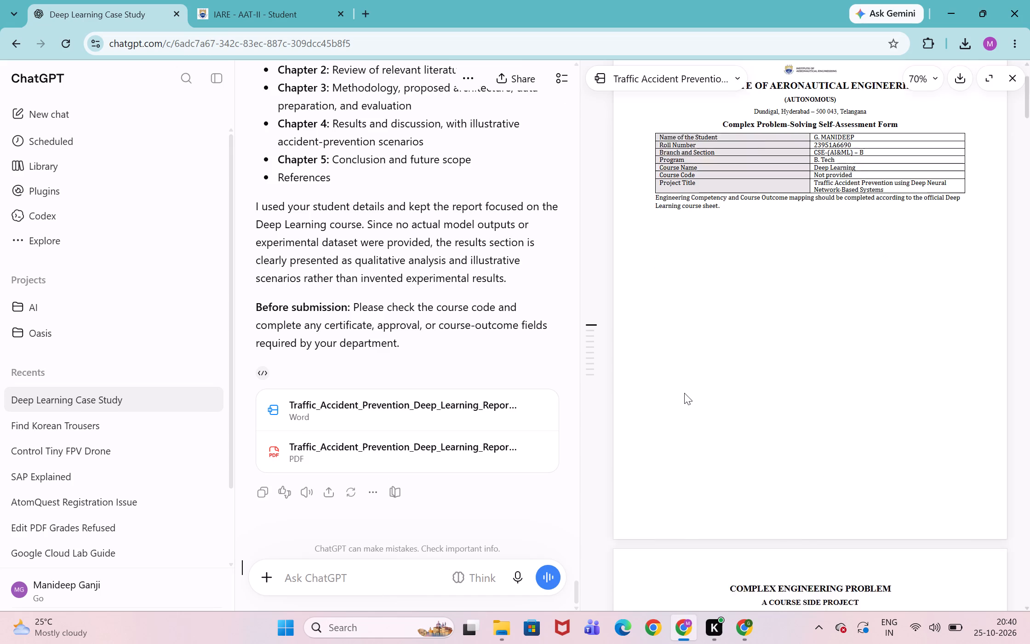
scroll(684, 393, down, 18)
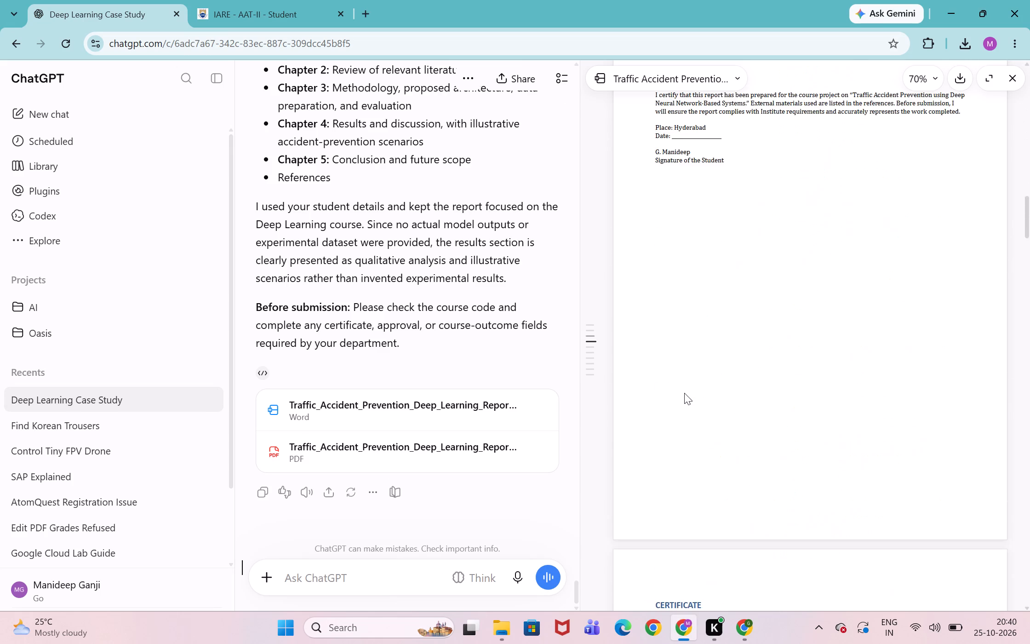
scroll(684, 393, down, 18)
scroll(684, 393, down, 10)
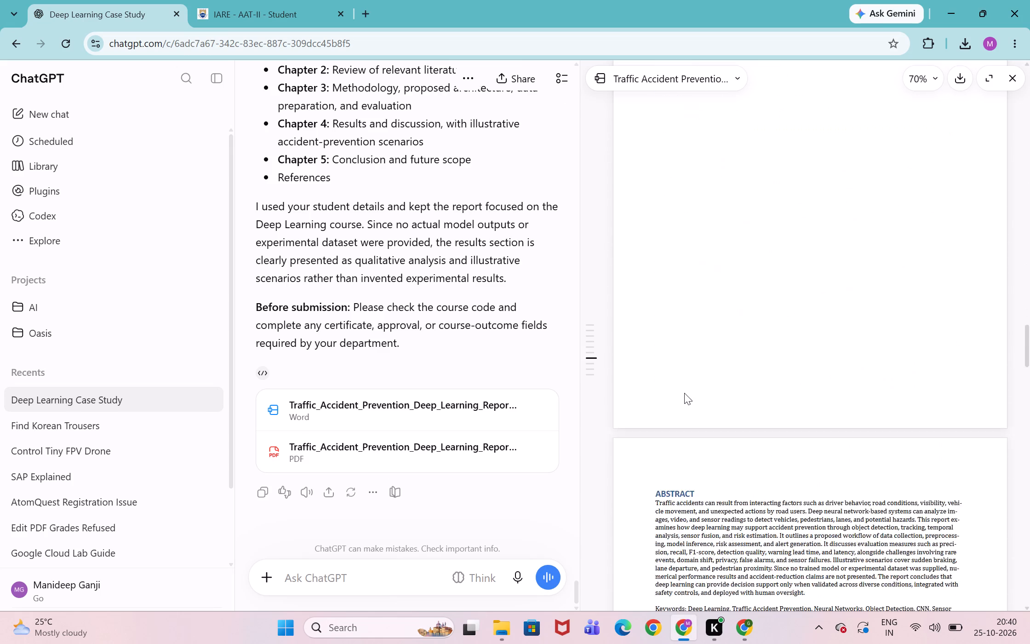
scroll(684, 393, down, 20)
scroll(684, 393, down, 8)
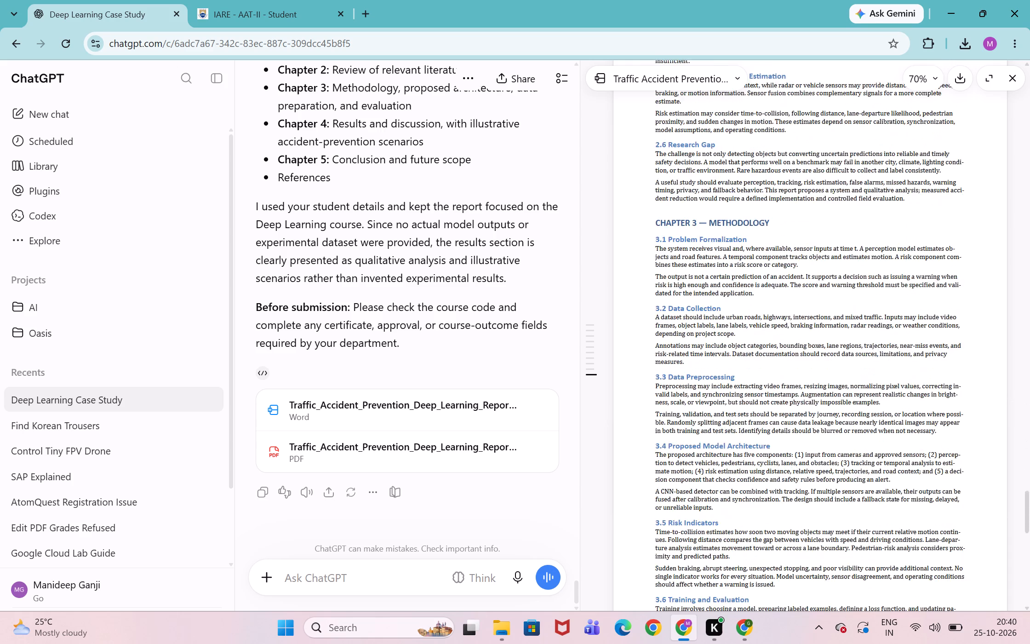
scroll(684, 393, down, 14)
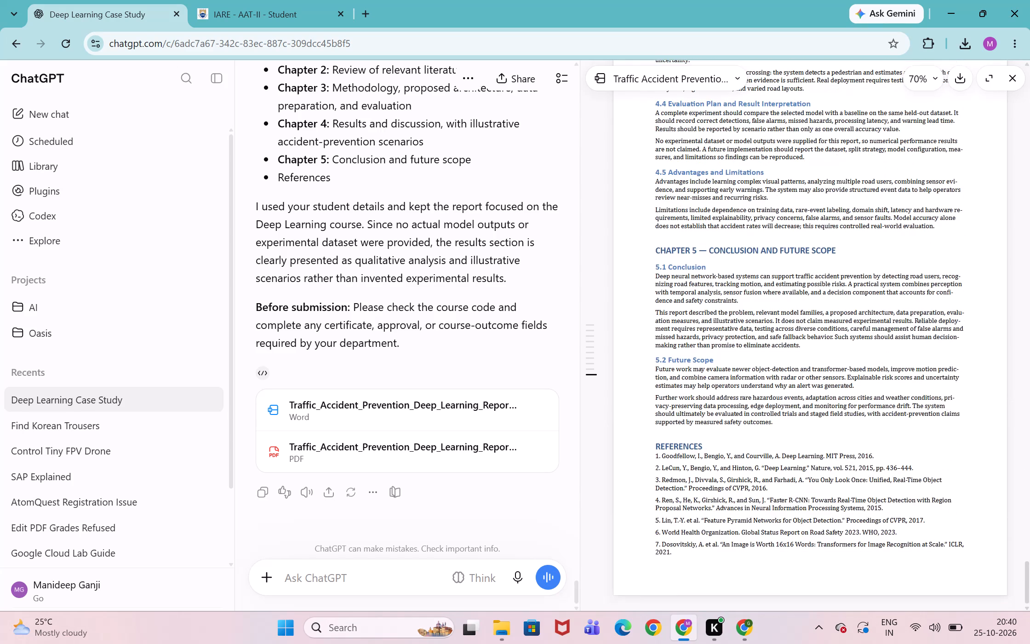
scroll(684, 393, down, 5)
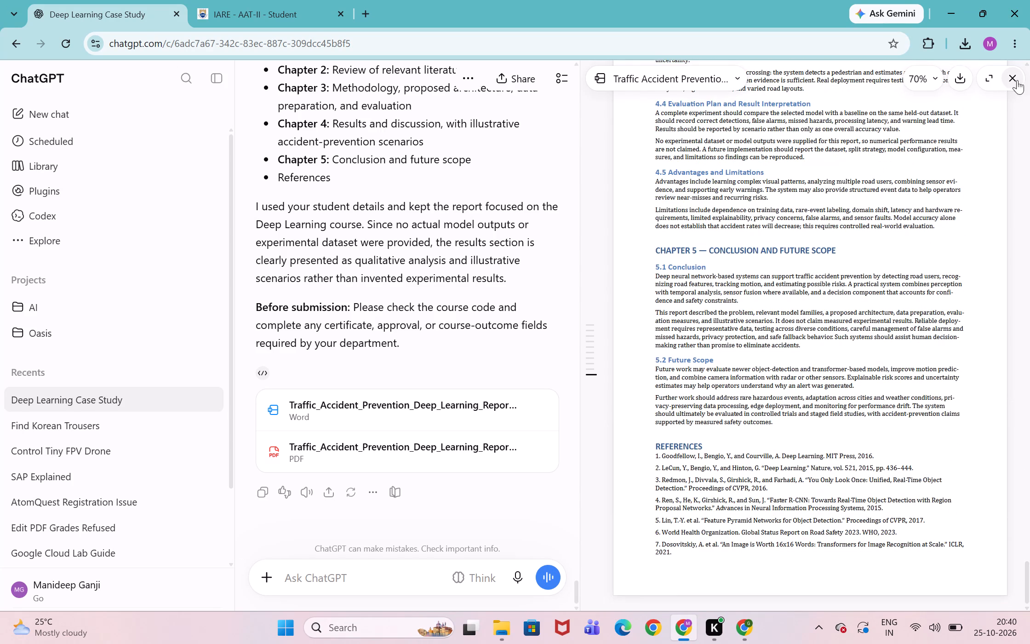
click(1004, 80)
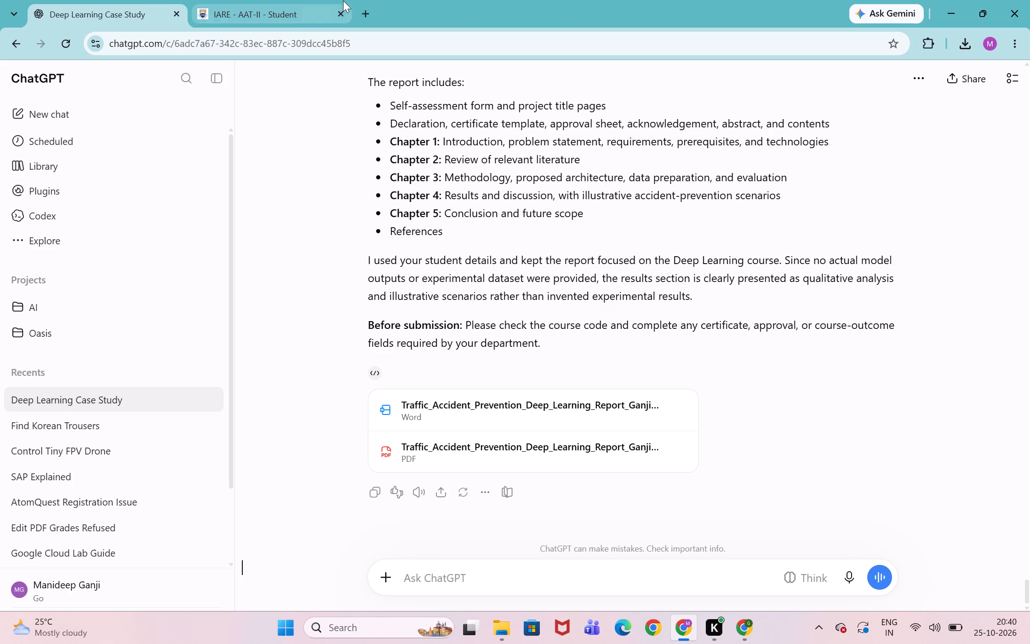
Search the web for "pdf to docx" in a new browser tab and open the iLovePDF PDF to Word converter.
click(356, 7)
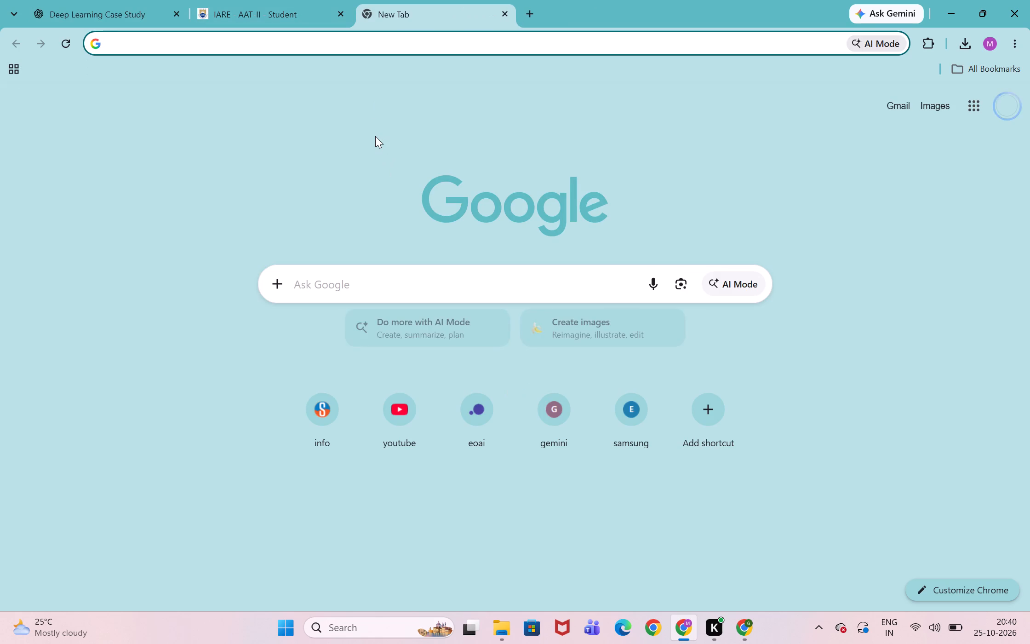
text(pdf)
key(space)
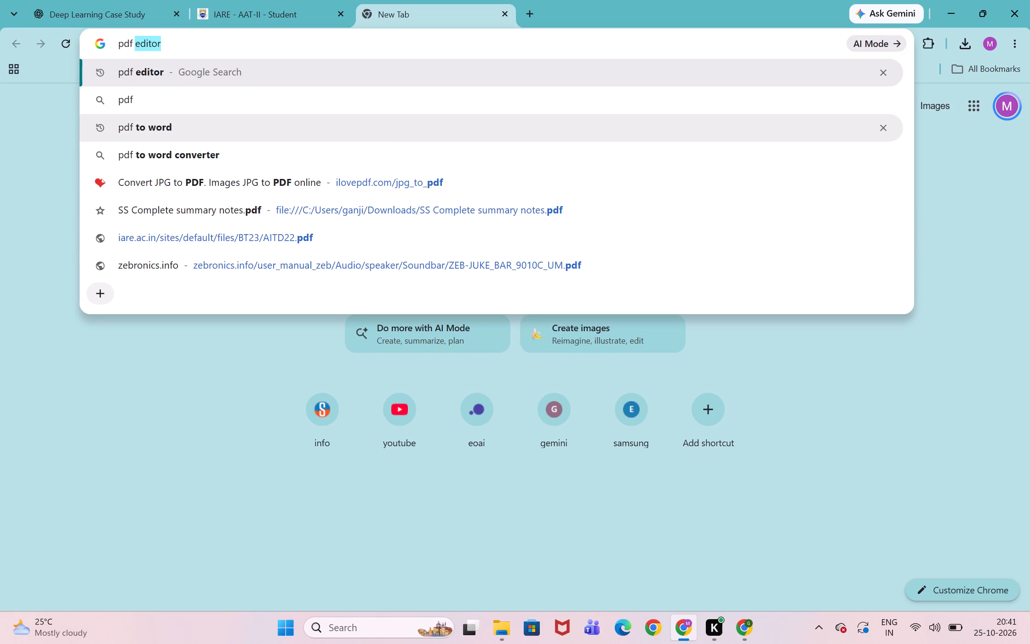
text(to docx)
key(Return)
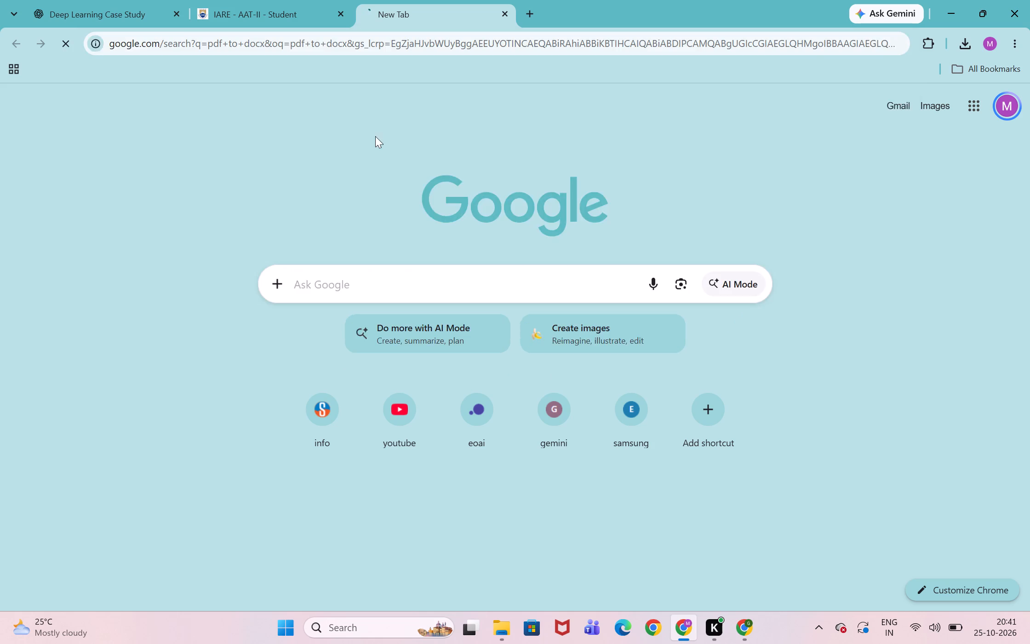
click(315, 207)
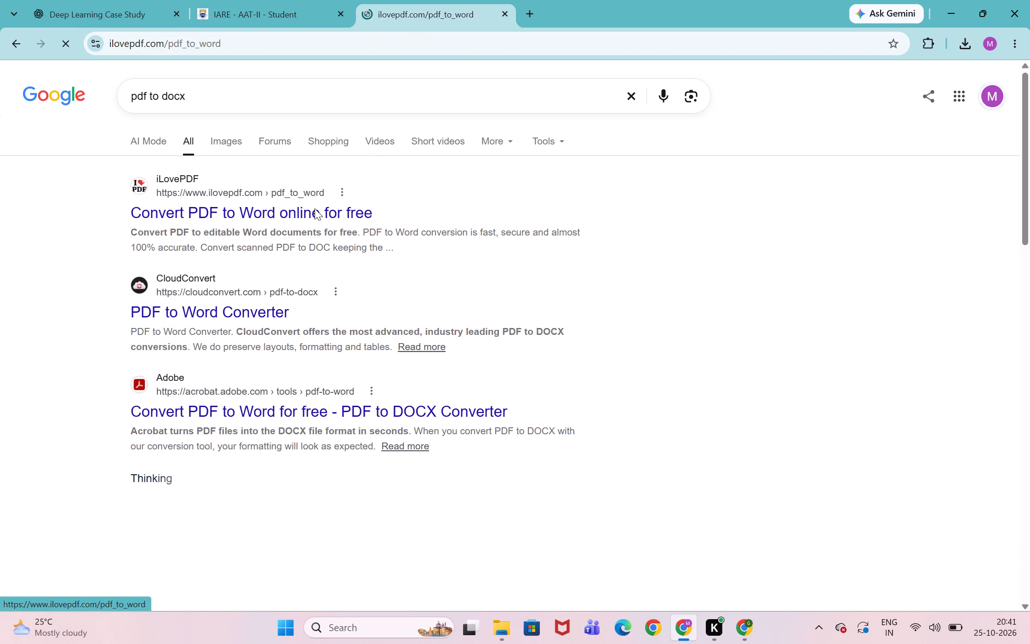
click(515, 247)
click(513, 240)
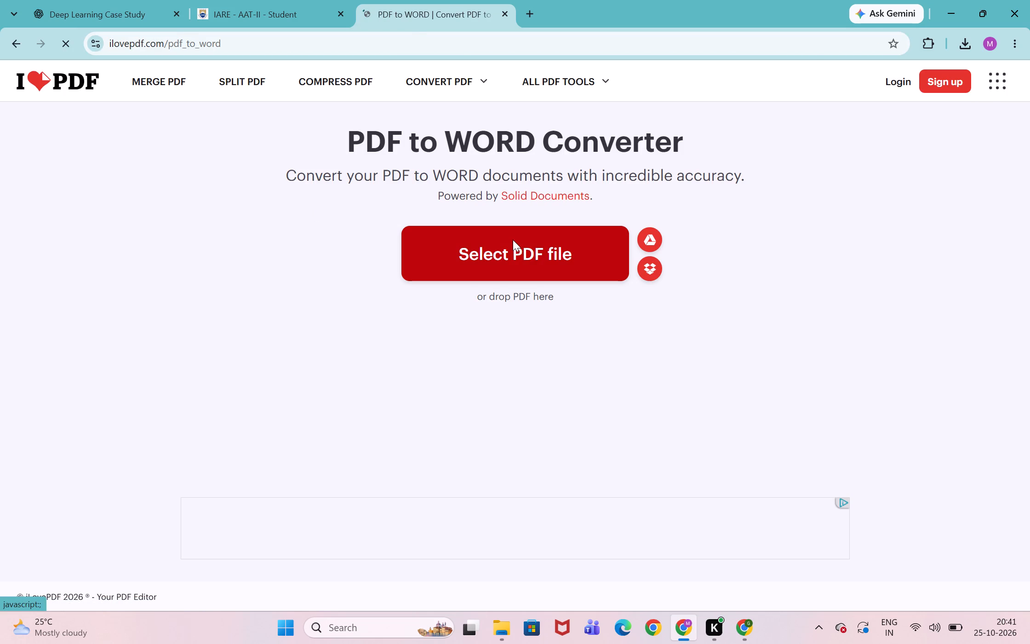
click(222, 168)
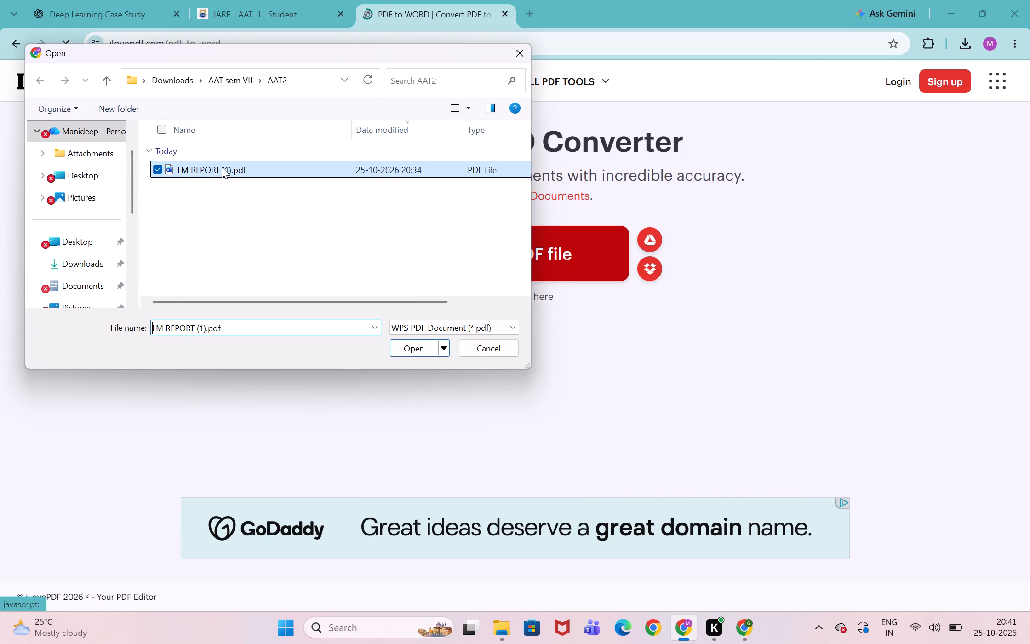
click(417, 345)
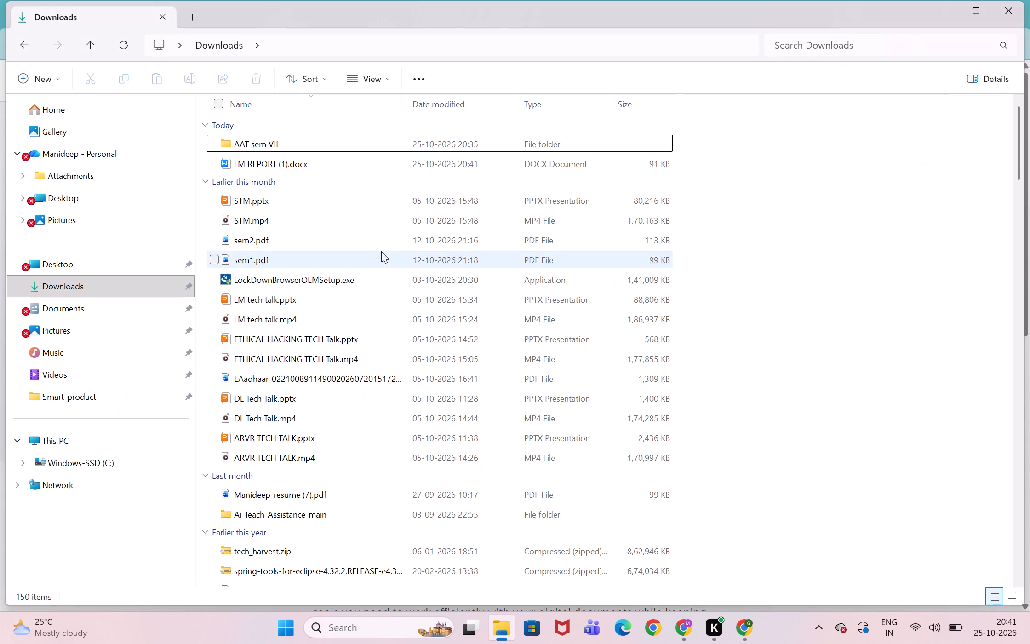
click(335, 156)
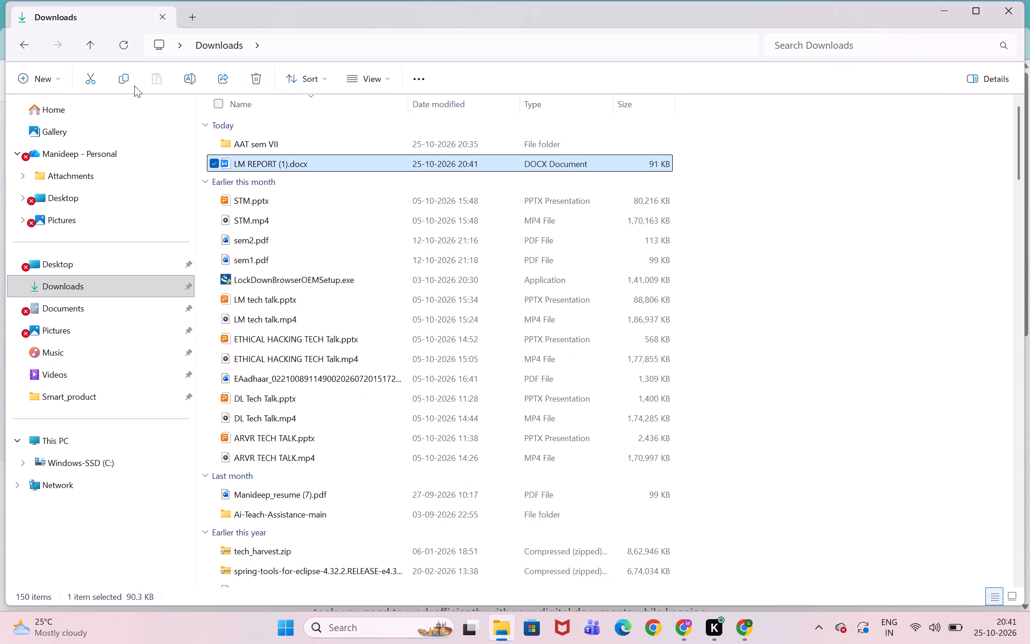
click(183, 73)
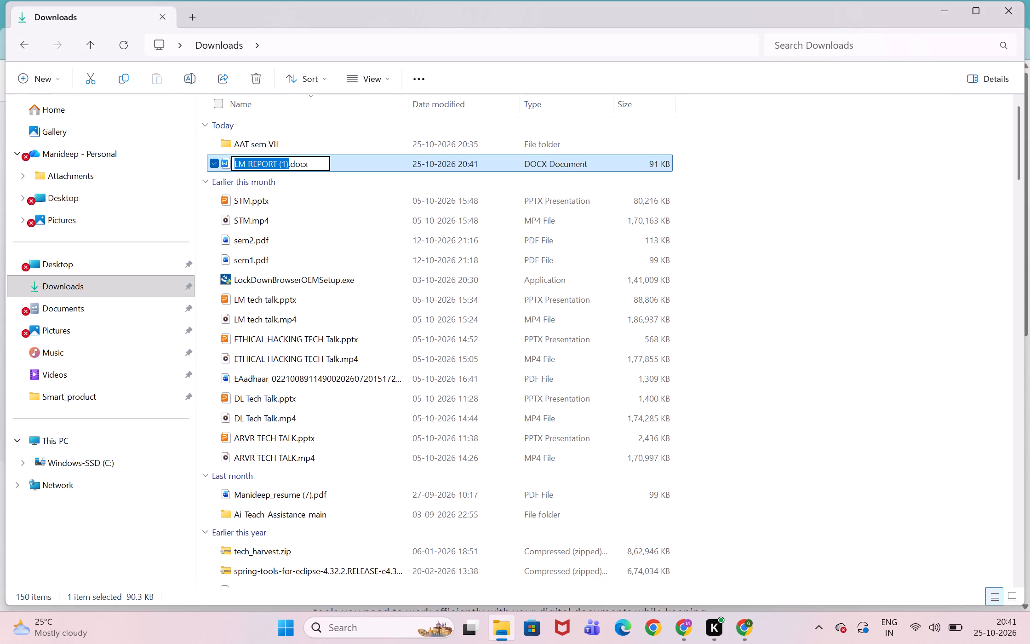
key(BackSpace)
text(de)
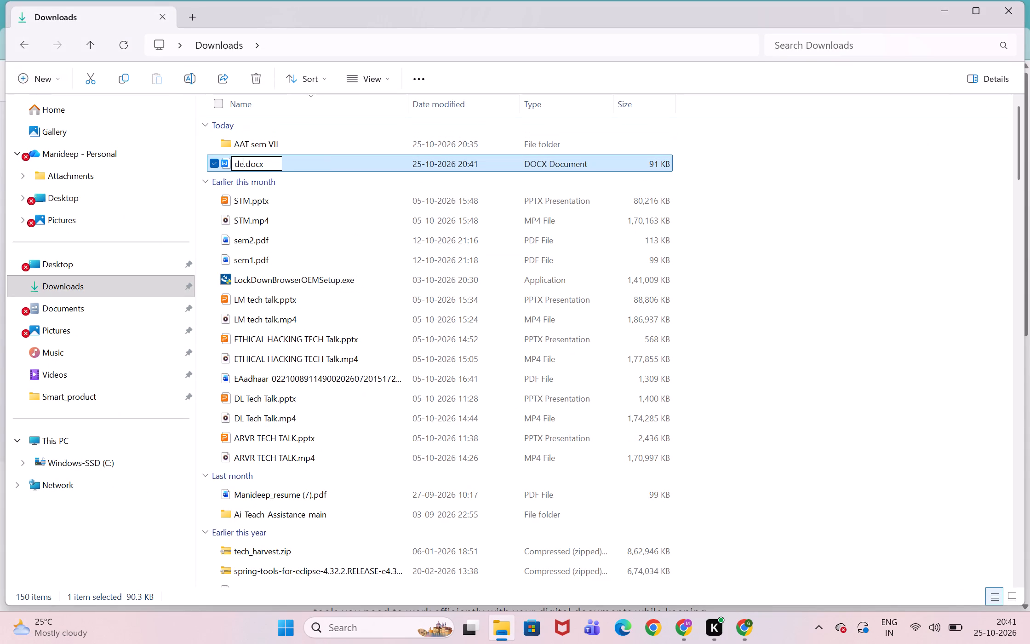
key(BackSpace)
key(BackSpace)
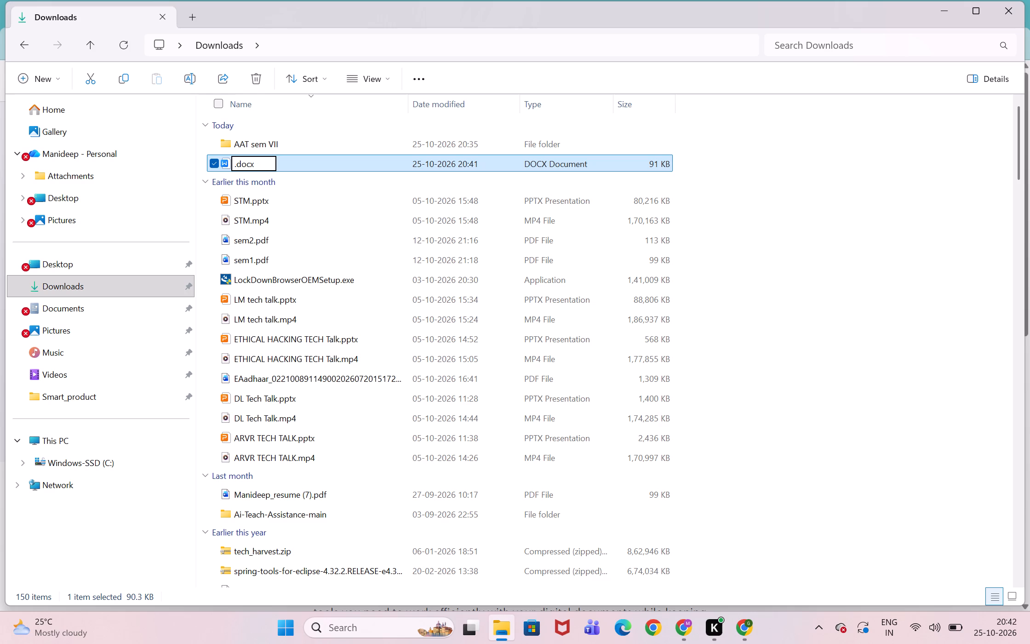
key(shift+d)
key(shift+l)
key(Return)
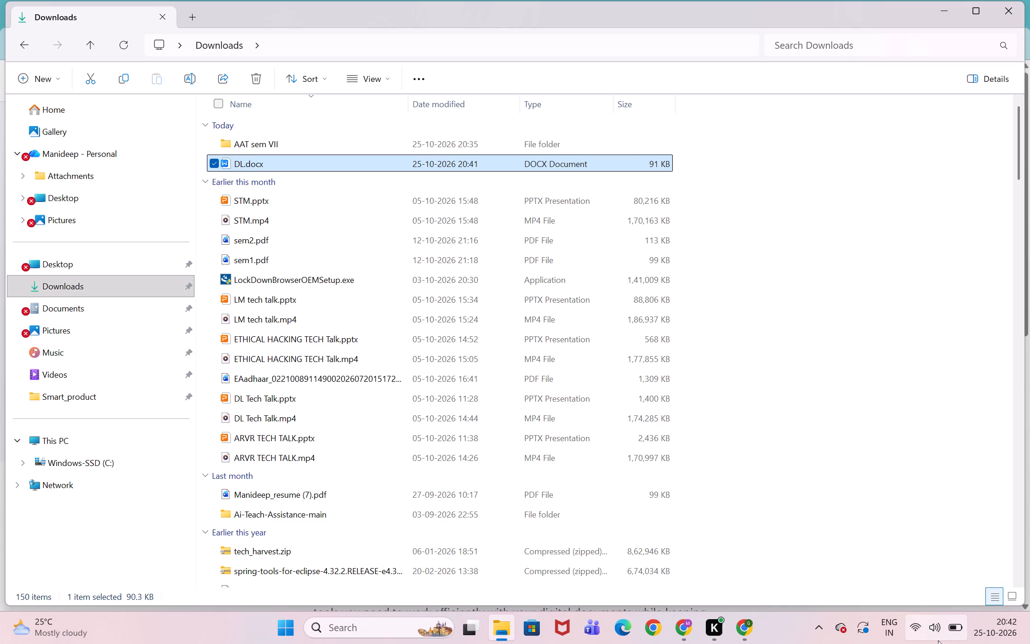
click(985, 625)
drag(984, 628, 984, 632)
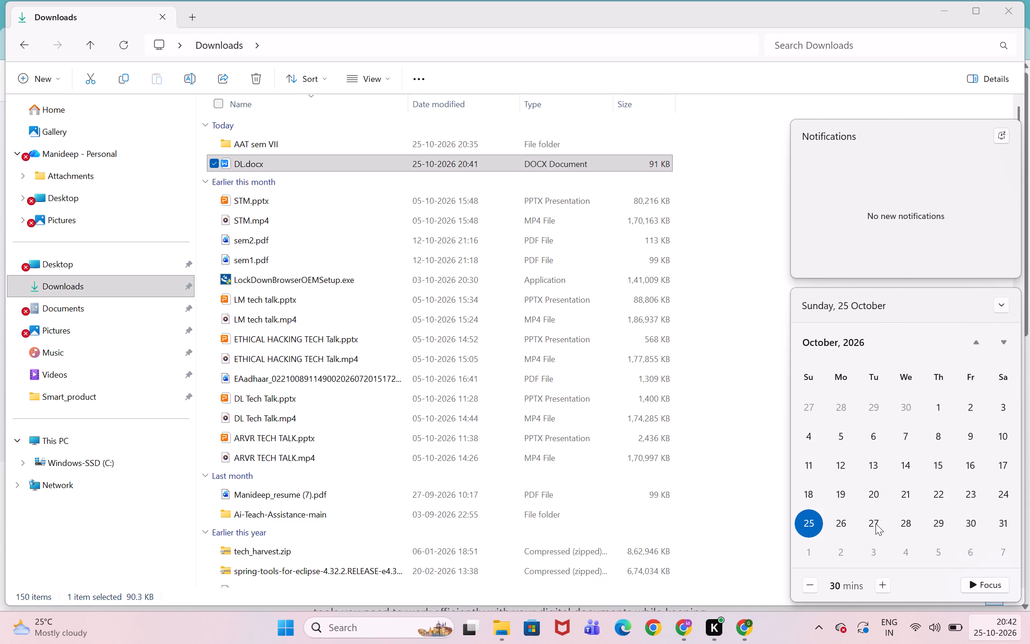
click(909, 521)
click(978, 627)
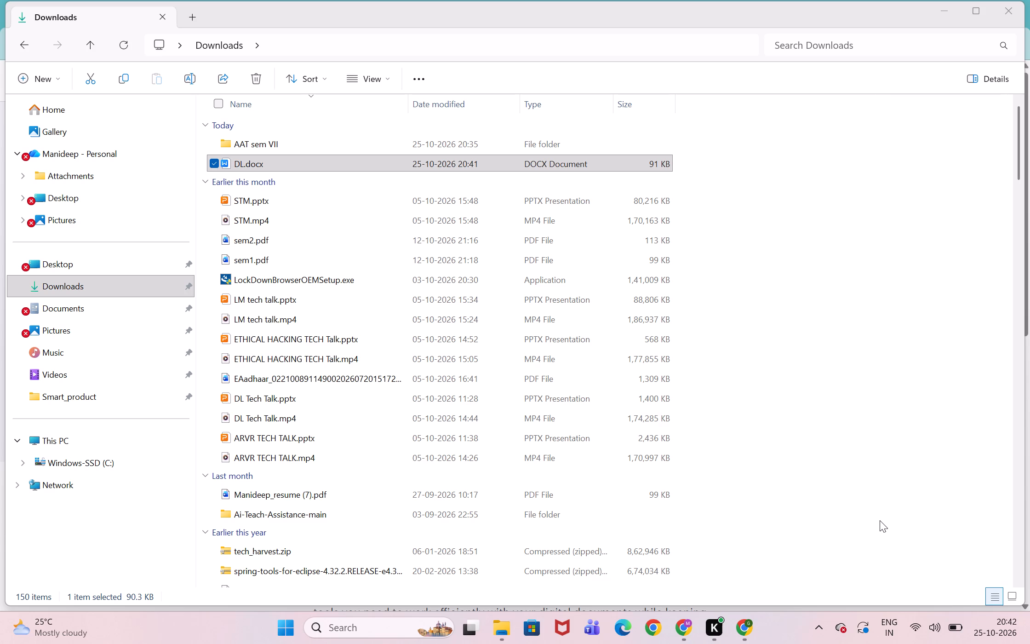
Open DL.docx in Word and enable editing.
double_click(345, 156)
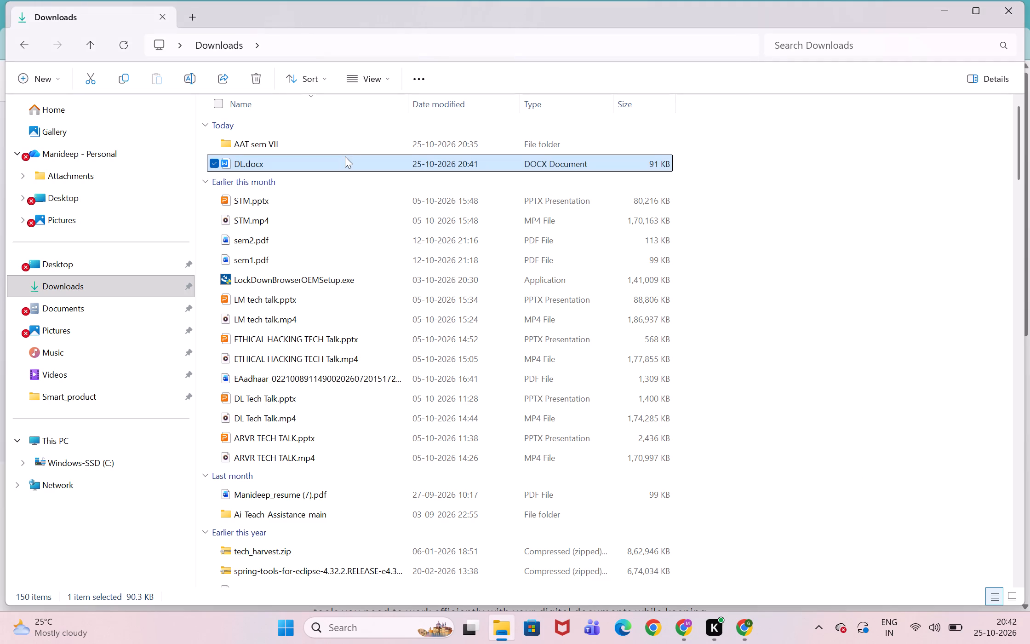
click(464, 221)
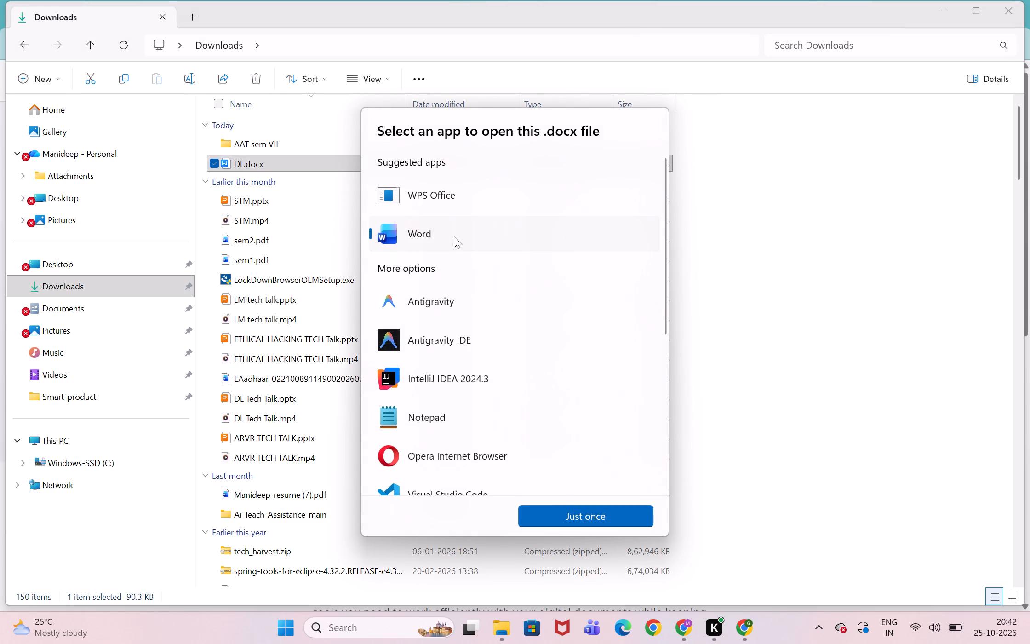
click(454, 236)
double_click(452, 237)
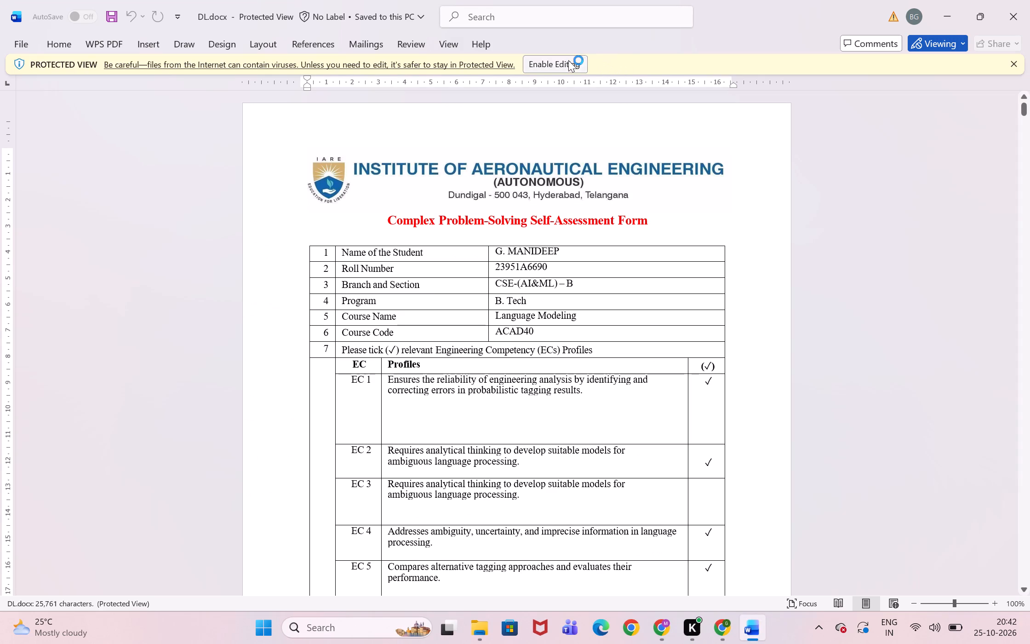
click(567, 60)
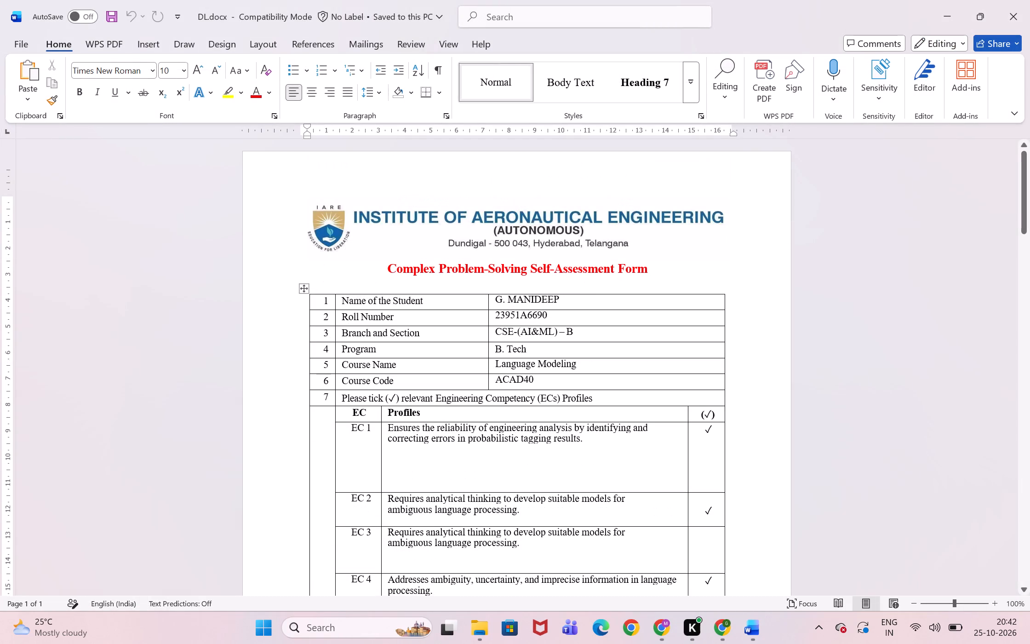
Change the course name in the self-assessment form to Deep Learning.
click(587, 365)
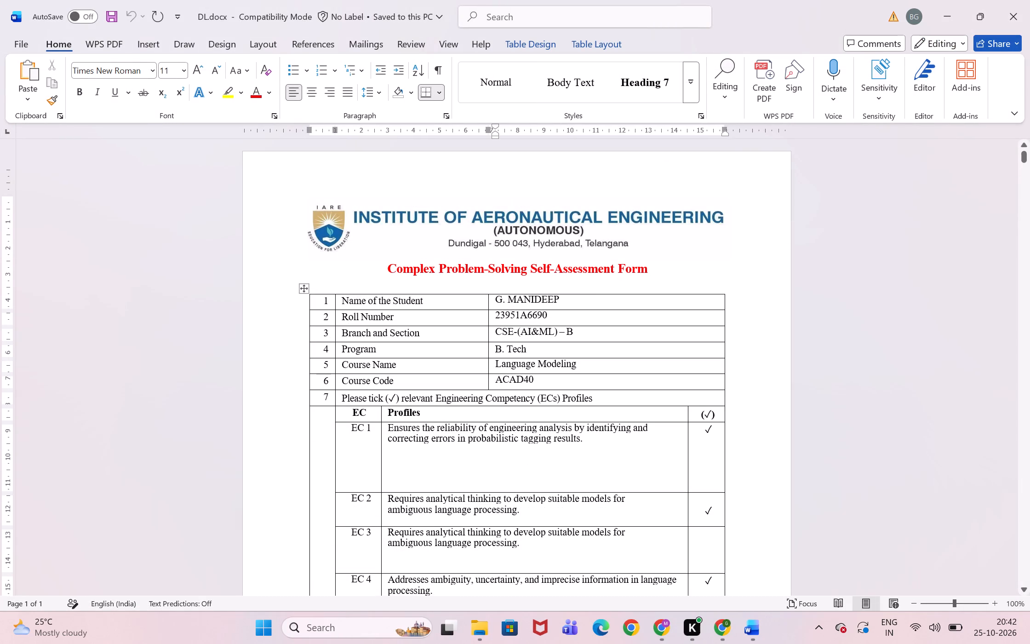
key(BackSpace)
key(BackSpace)
key(BackSpace)
key(BackSpace)
key(BackSpace)
key(BackSpace)
key(BackSpace)
key(BackSpace)
key(BackSpace)
key(BackSpace)
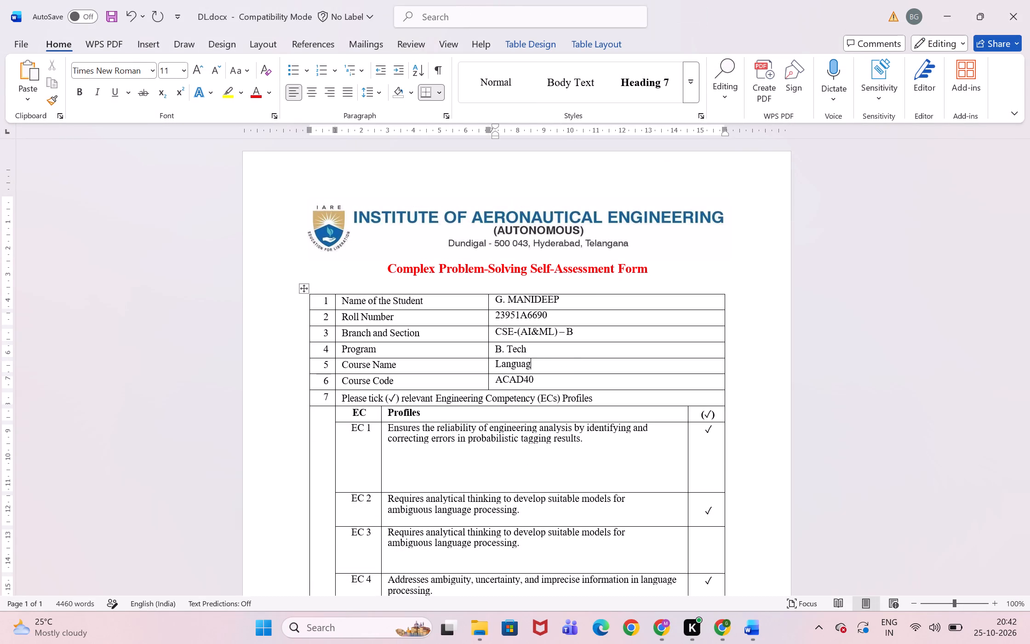
key(BackSpace)
key(BackSpace)
key(BackSpace)
key(BackSpace)
key(BackSpace)
key(BackSpace)
key(BackSpace)
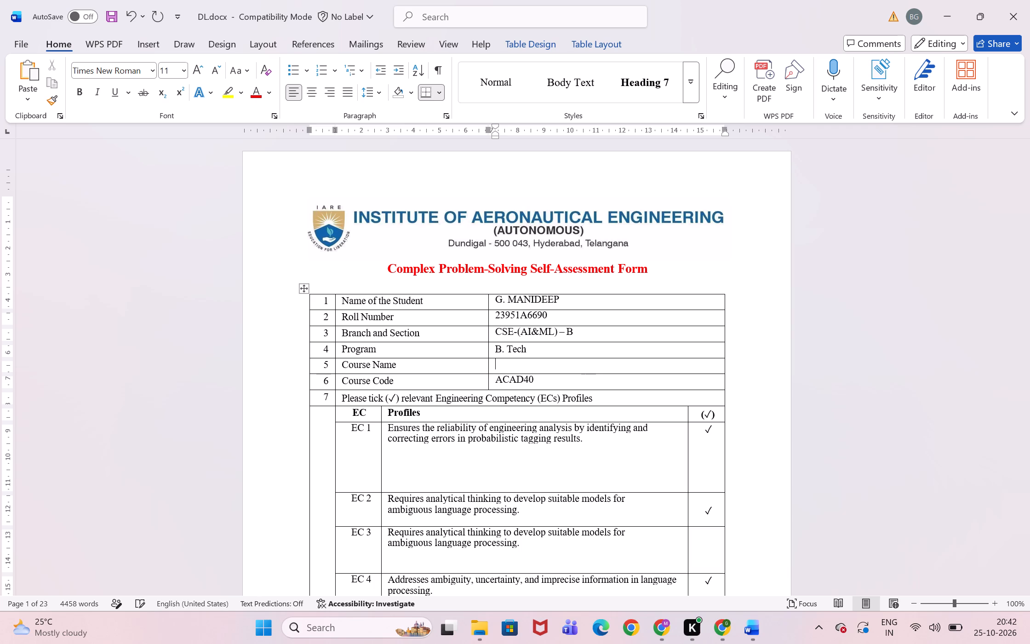
text(Deep Learning)
Look up the Deep Learning course code on the AAT-II portal page in Chrome and set the form's course code to ACAD22.
click(669, 643)
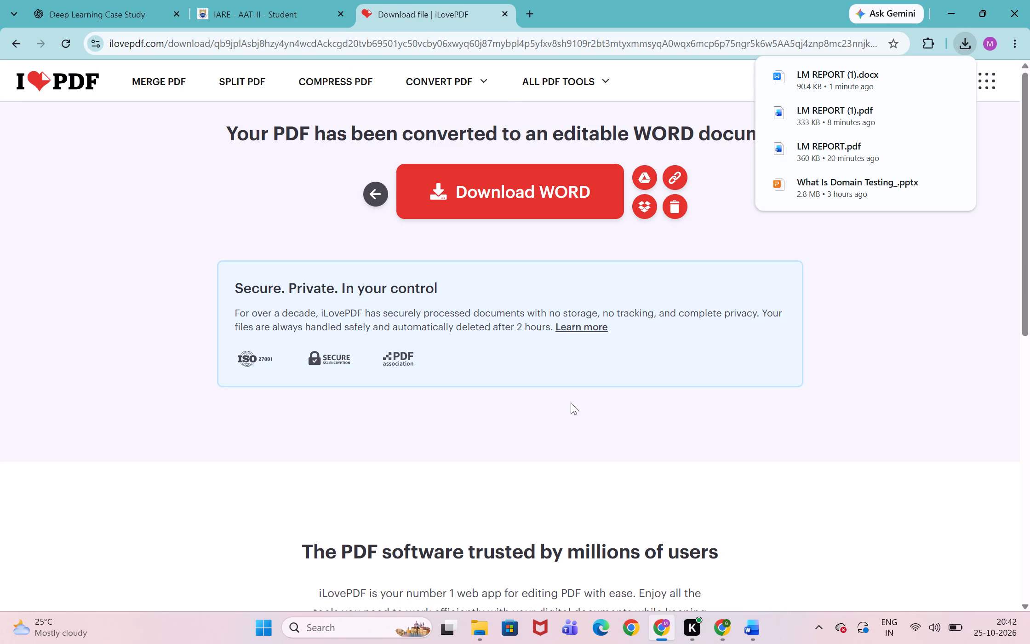
click(508, 13)
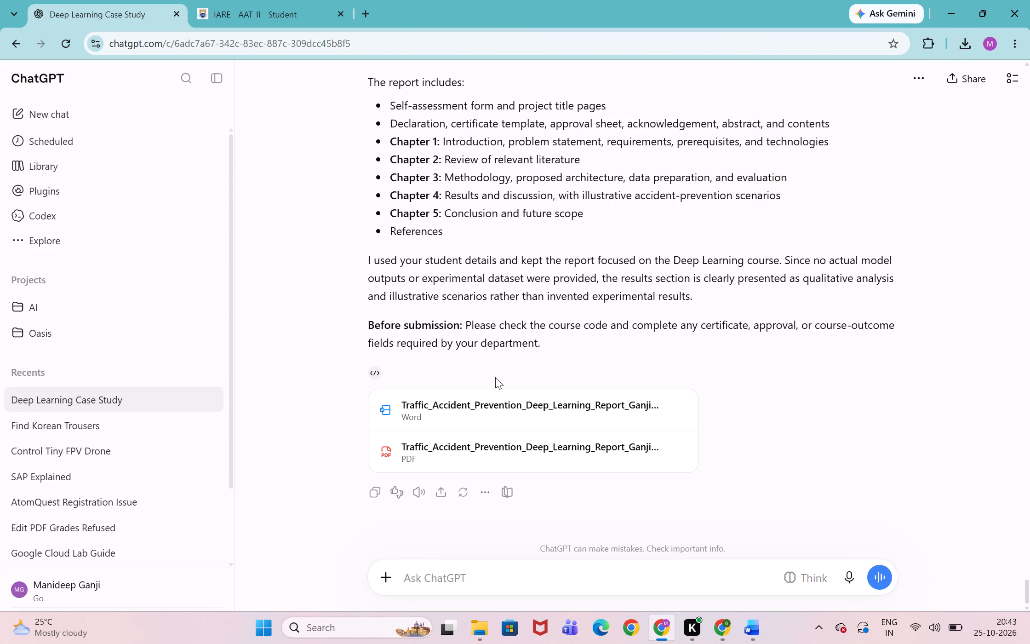
click(275, 5)
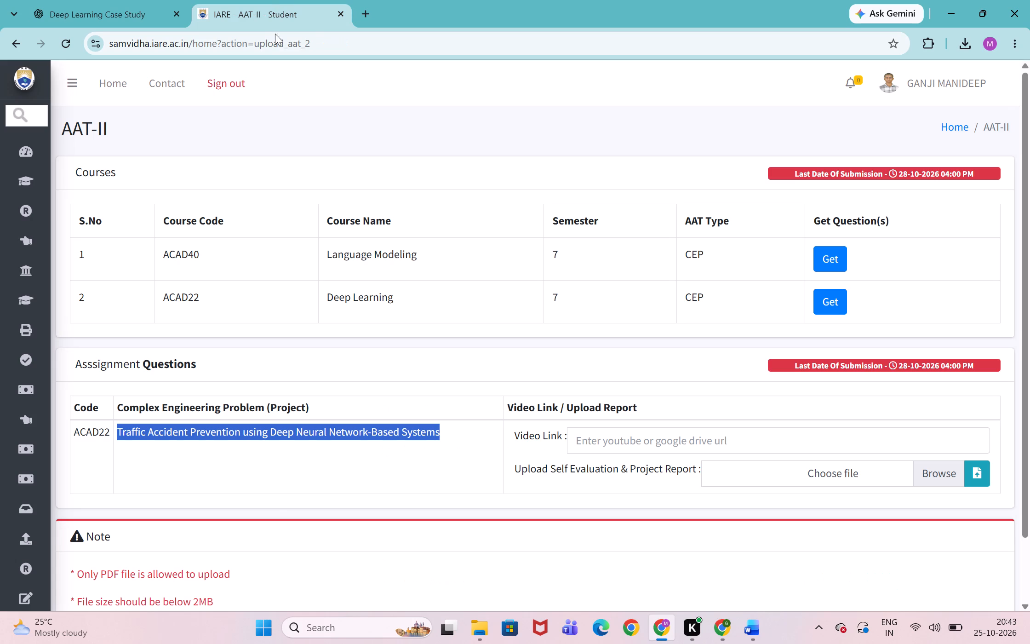
click(273, 500)
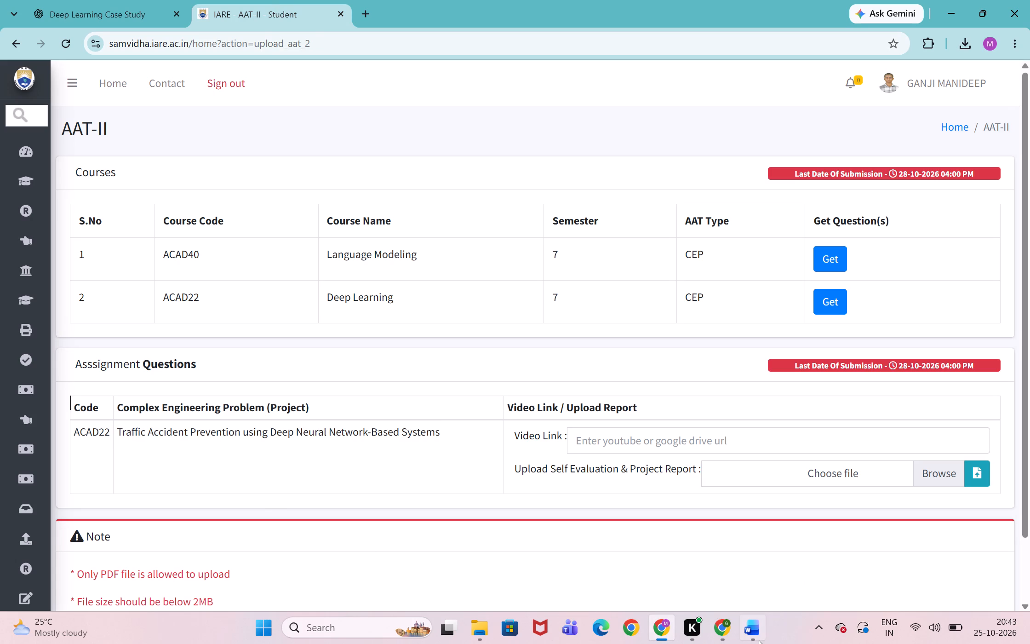
click(757, 639)
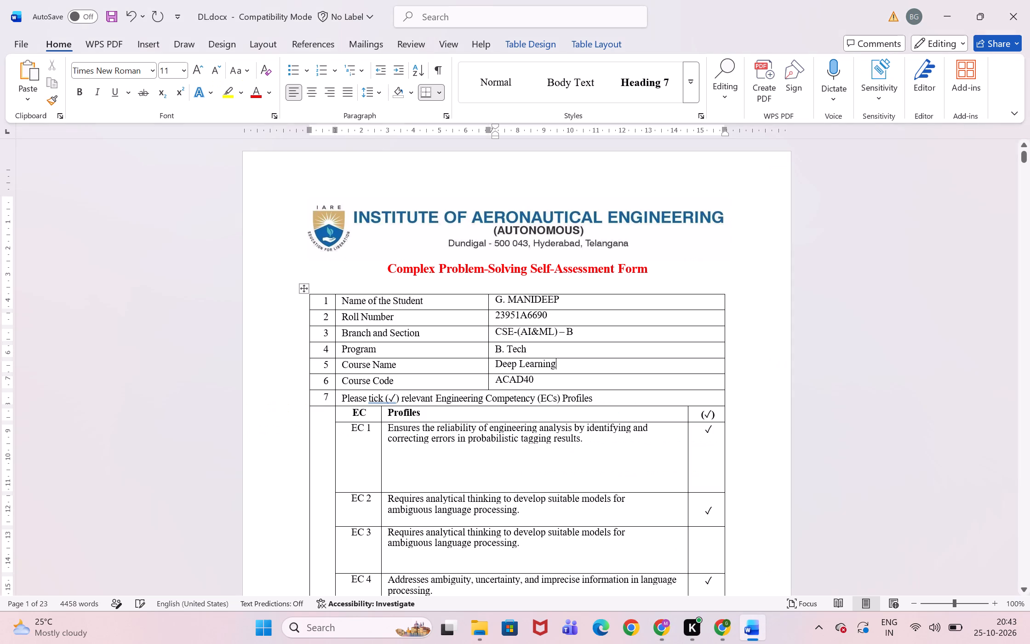
click(555, 387)
key(BackSpace)
key(BackSpace)
text(22)
Widen the self-assessment table on page 2 by extending its outer edge towards the page's right margin.
scroll(538, 385, down, 20)
scroll(538, 385, down, 9)
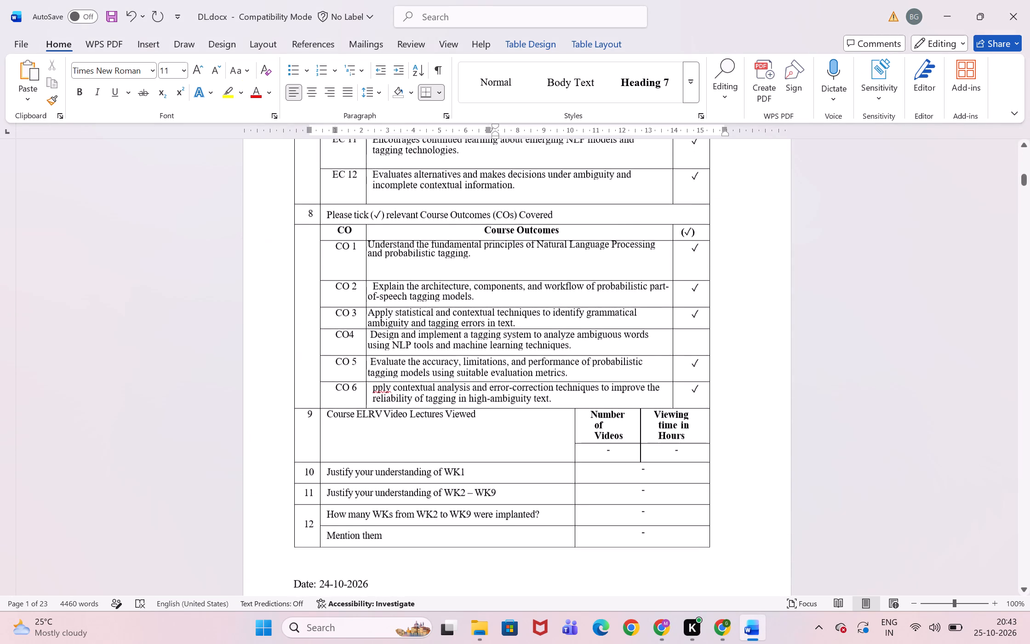
scroll(636, 426, down, 2)
click(658, 400)
drag(716, 452, 731, 453)
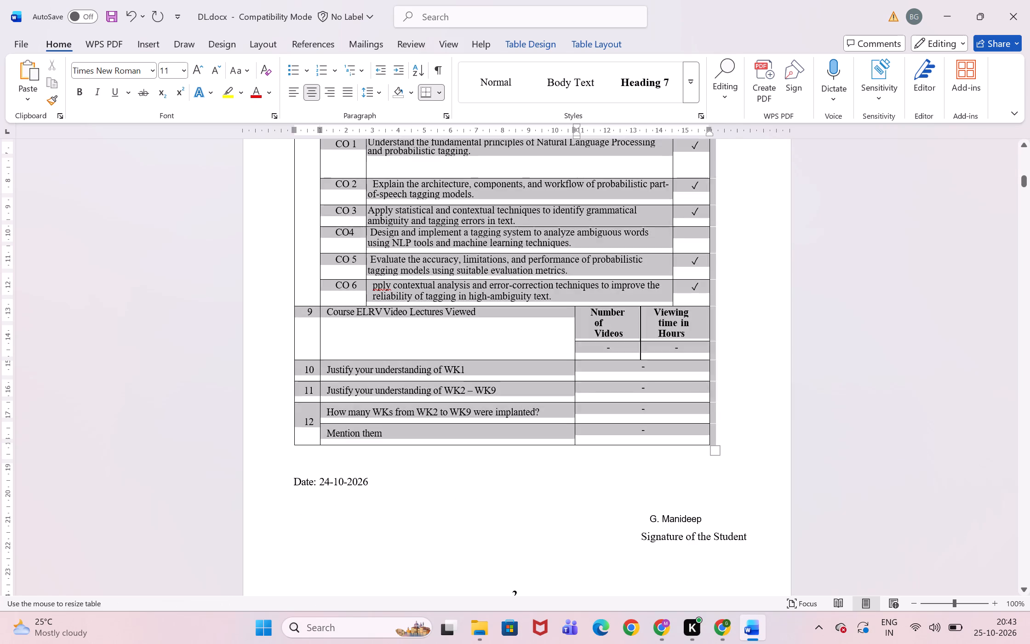
drag(731, 453, 738, 451)
Insert two blank lines between the self-assessment table and the date line.
scroll(826, 471, down, 10)
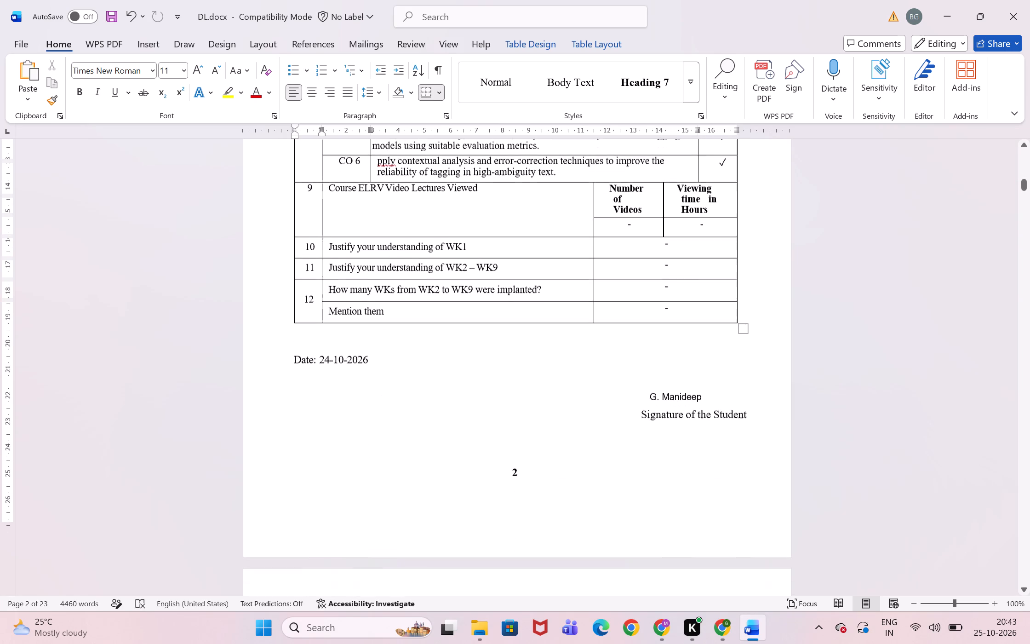
scroll(567, 443, down, 3)
click(287, 223)
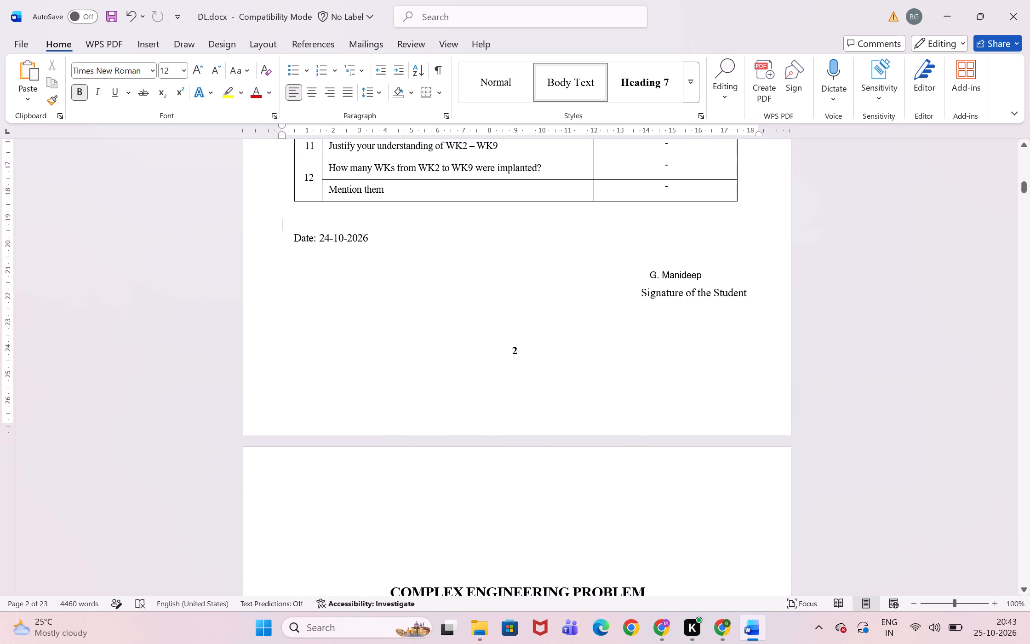
key(Return)
key(Return)
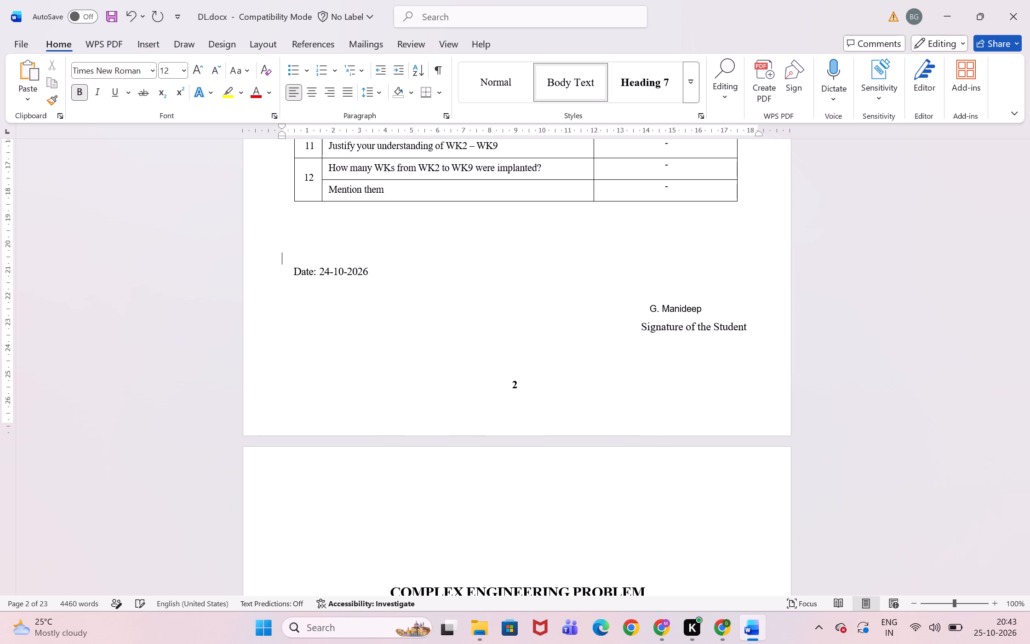
Remove one blank line above the student's name in the signature block.
click(613, 305)
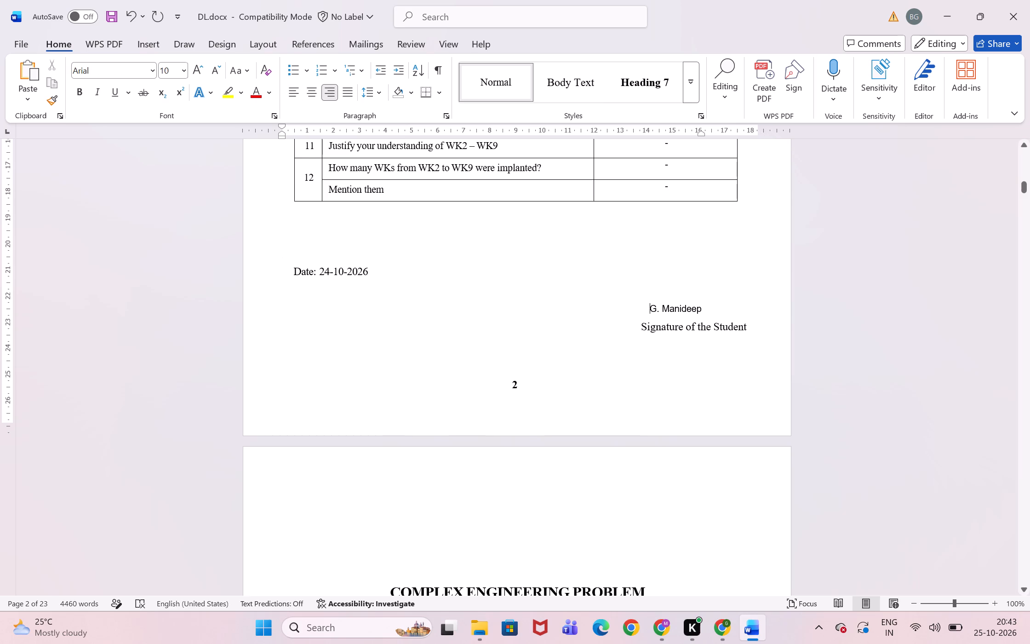
key(BackSpace)
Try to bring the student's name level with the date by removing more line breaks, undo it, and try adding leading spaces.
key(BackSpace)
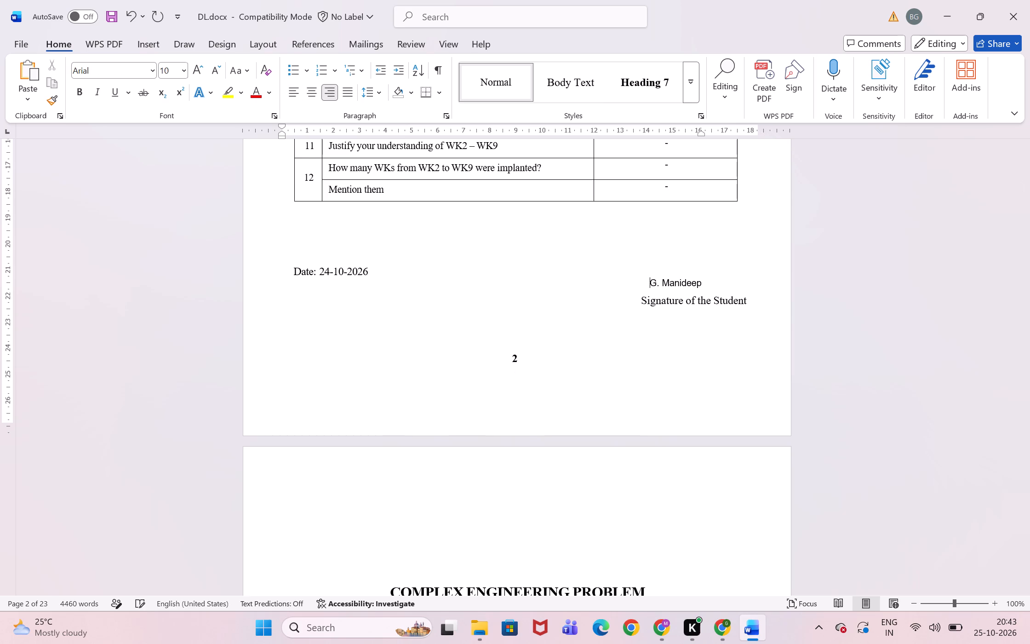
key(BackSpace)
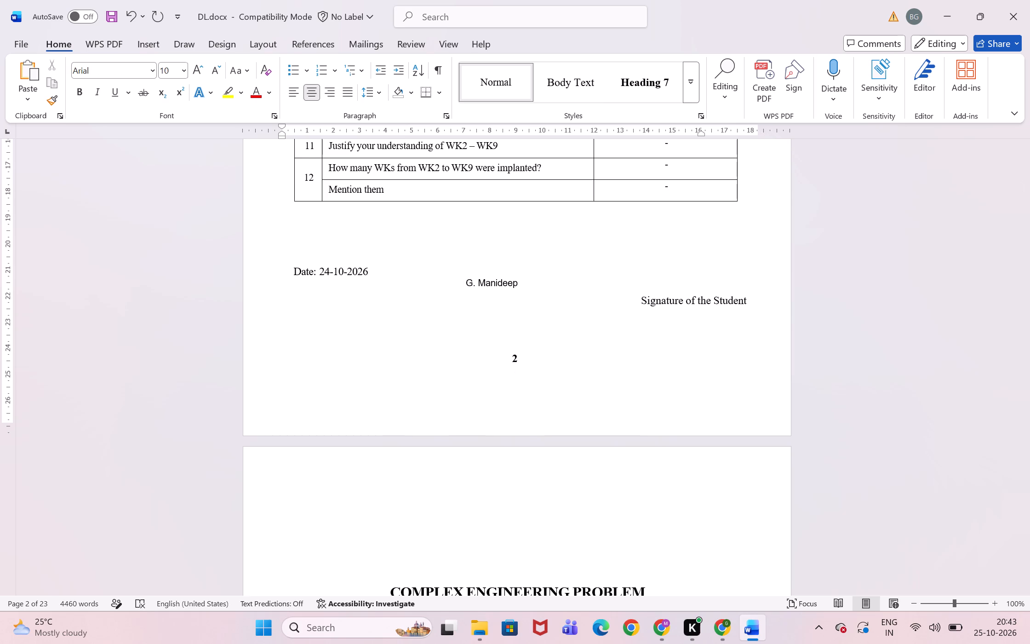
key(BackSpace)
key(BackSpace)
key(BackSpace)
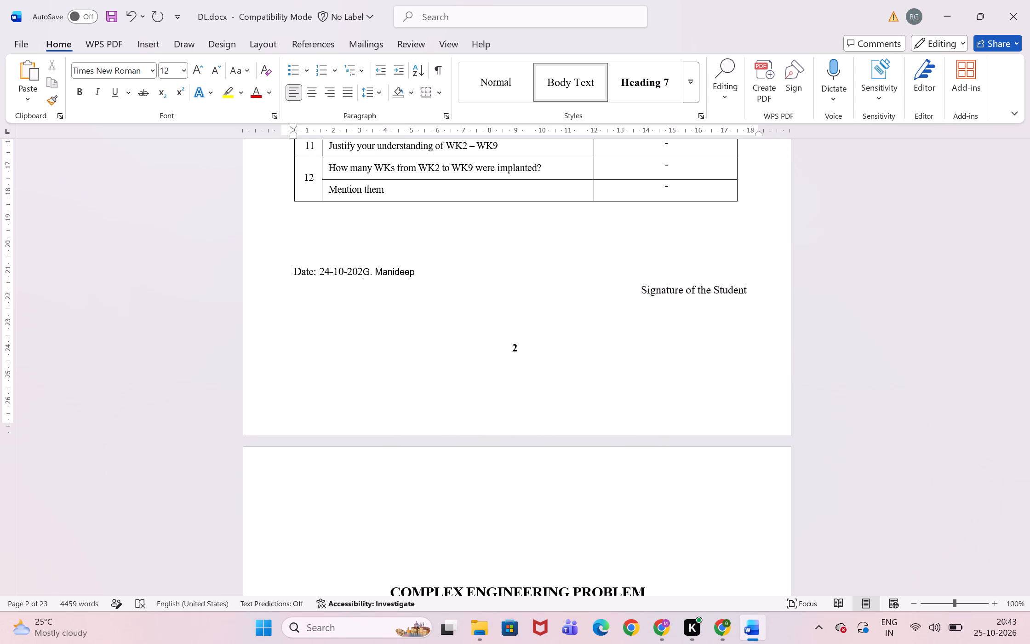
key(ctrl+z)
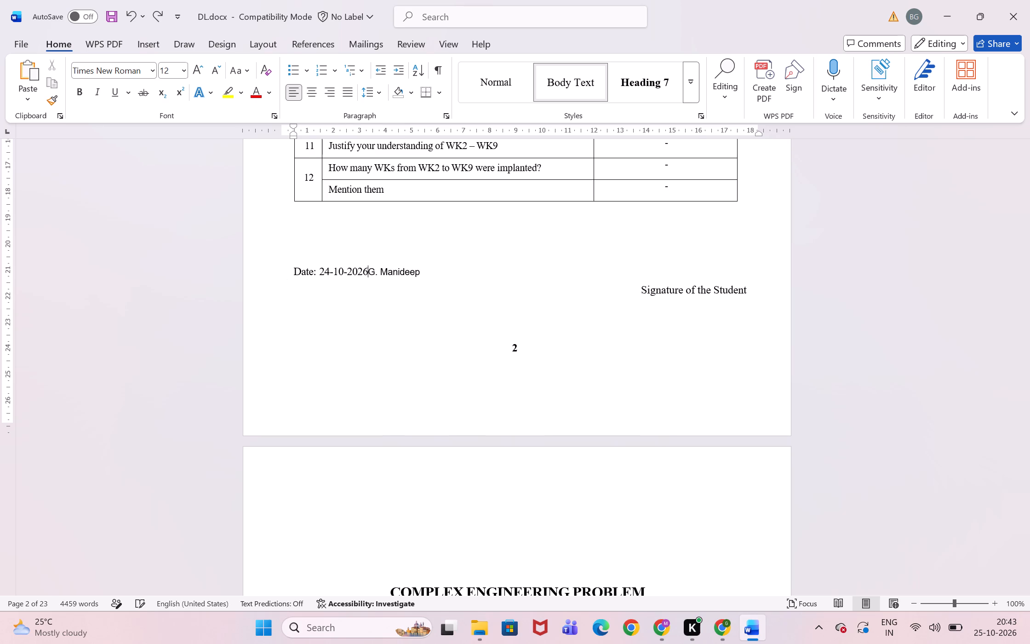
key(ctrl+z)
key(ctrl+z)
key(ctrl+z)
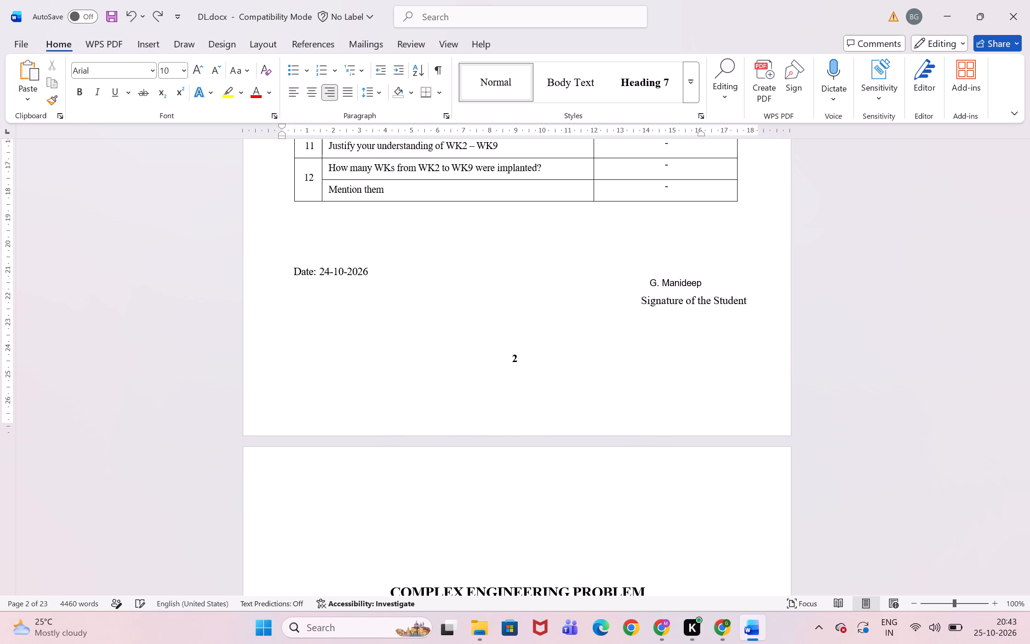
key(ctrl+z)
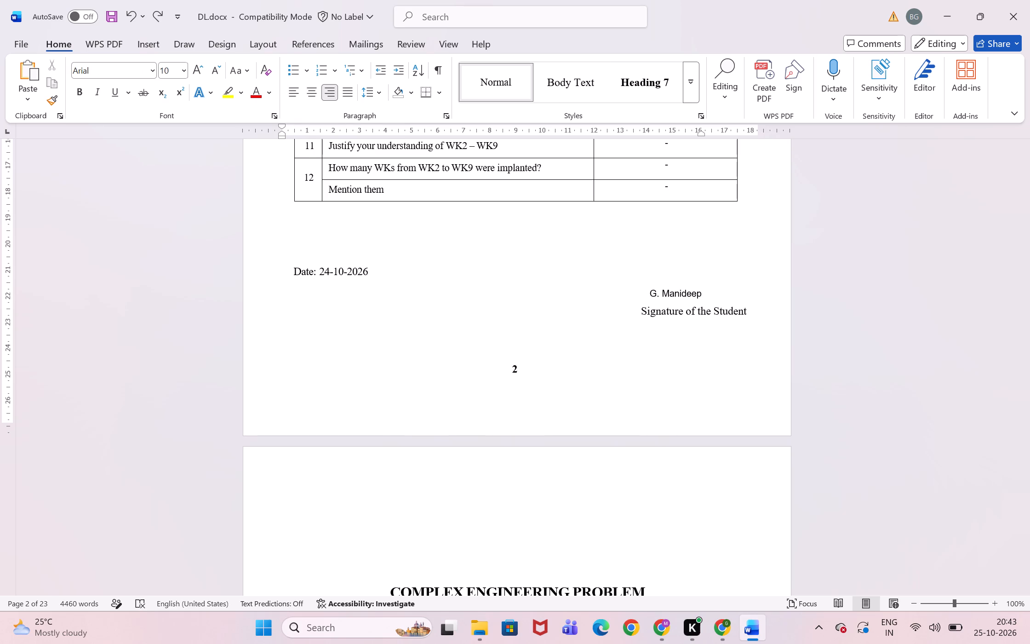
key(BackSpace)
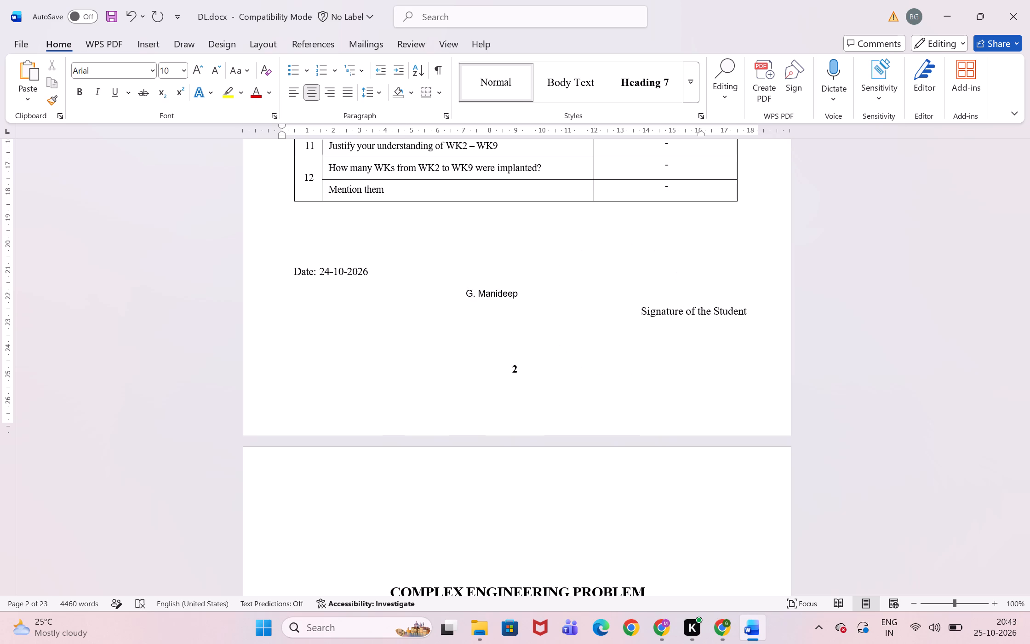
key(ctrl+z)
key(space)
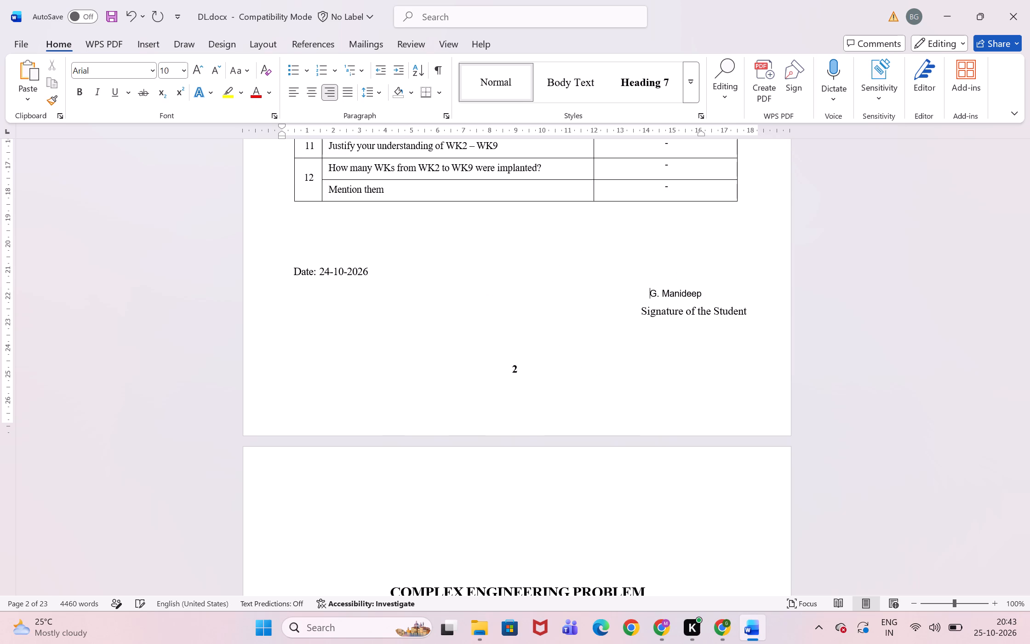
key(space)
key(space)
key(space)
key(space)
Move the student's name and "Signature of the Student" up to the date line on page 2, spaced out towards the page's right margin.
drag(637, 288, 738, 322)
key(ctrl+x)
click(684, 264)
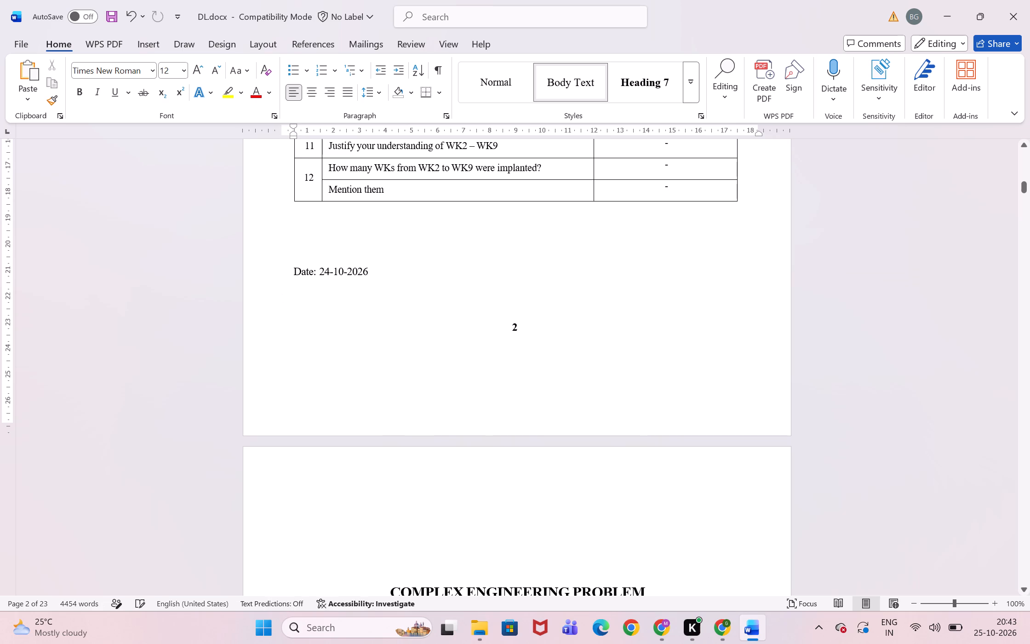
key(space)
key(space)
key(space)
key(space)
key(space)
key(space)
key(space)
key(space)
key(space)
key(space)
key(space)
key(space)
key(space)
key(space)
key(space)
key(space)
key(space)
key(space)
key(space)
key(space)
key(space)
key(space)
key(space)
key(space)
key(space)
key(space)
key(space)
key(space)
key(space)
key(space)
key(space)
key(space)
key(space)
key(space)
key(space)
key(space)
key(space)
key(space)
key(space)
key(space)
key(space)
key(space)
key(space)
key(space)
key(space)
key(space)
key(space)
key(space)
key(space)
key(space)
key(space)
key(space)
key(space)
key(space)
key(space)
key(ctrl+v)
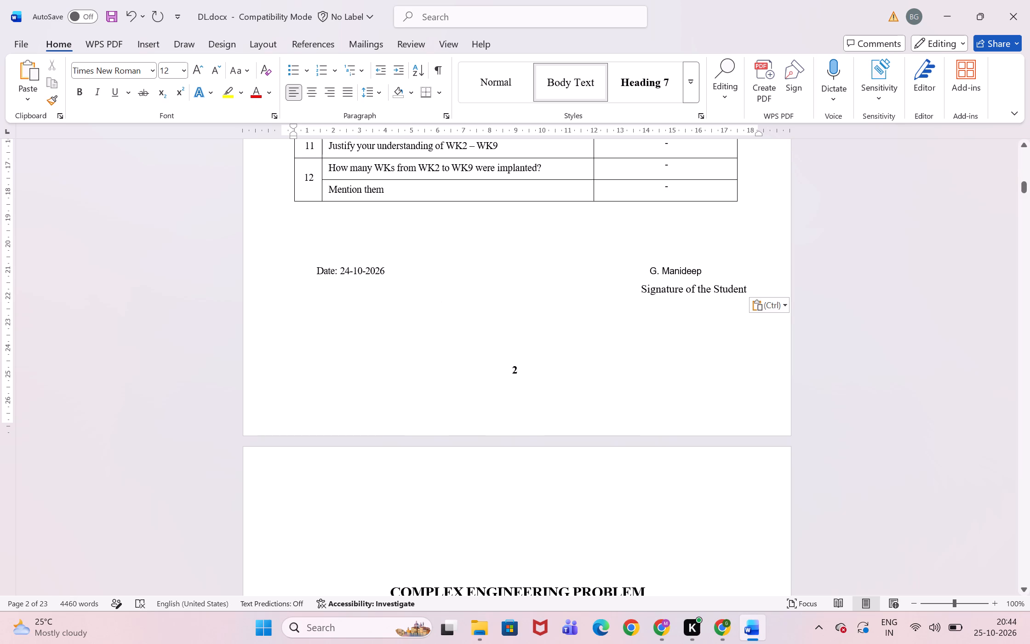
Replace "Language Modeling" with "Deep Learning" under "A COURSE SIDE PROJECT ON" on page 3.
scroll(619, 341, down, 15)
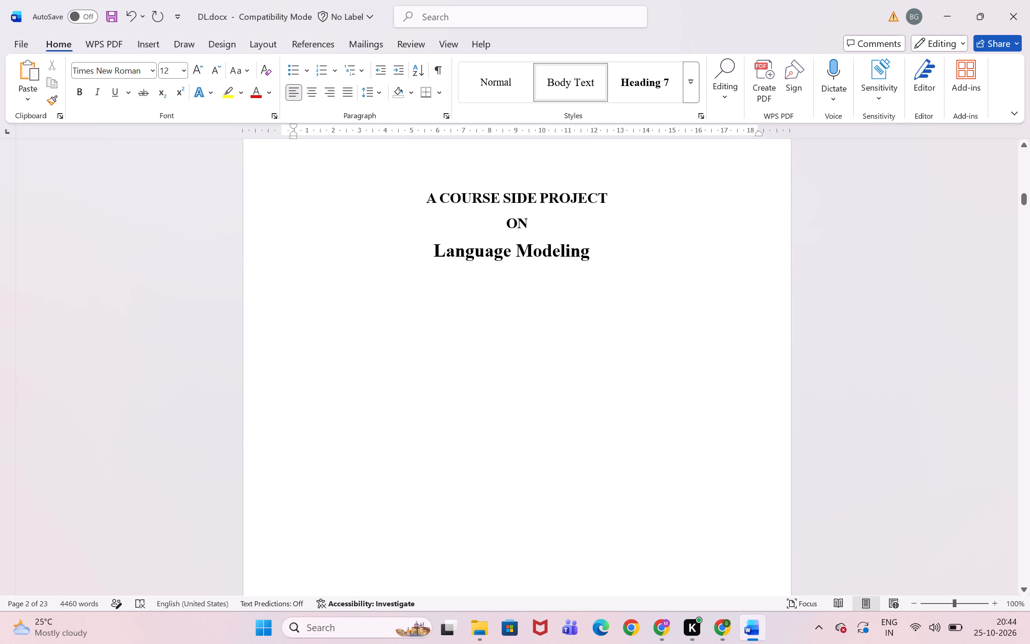
click(607, 251)
key(BackSpace)
key(BackSpace)
key(BackSpace)
key(BackSpace)
key(BackSpace)
key(BackSpace)
key(BackSpace)
key(BackSpace)
key(BackSpace)
key(BackSpace)
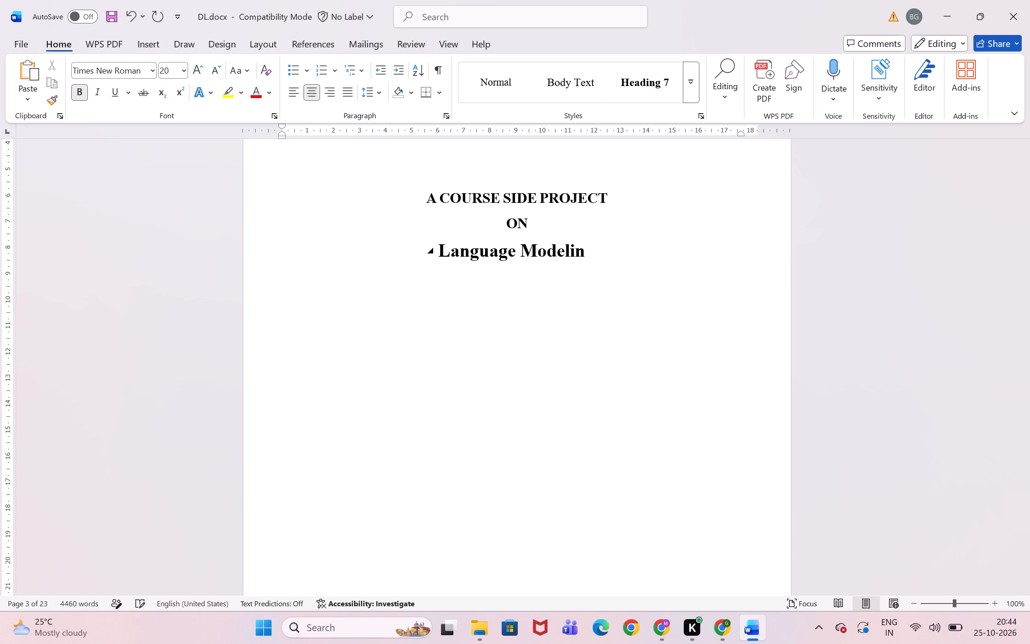
key(BackSpace)
key(BackSpace)
key(BackSpace)
key(BackSpace)
key(BackSpace)
key(BackSpace)
key(BackSpace)
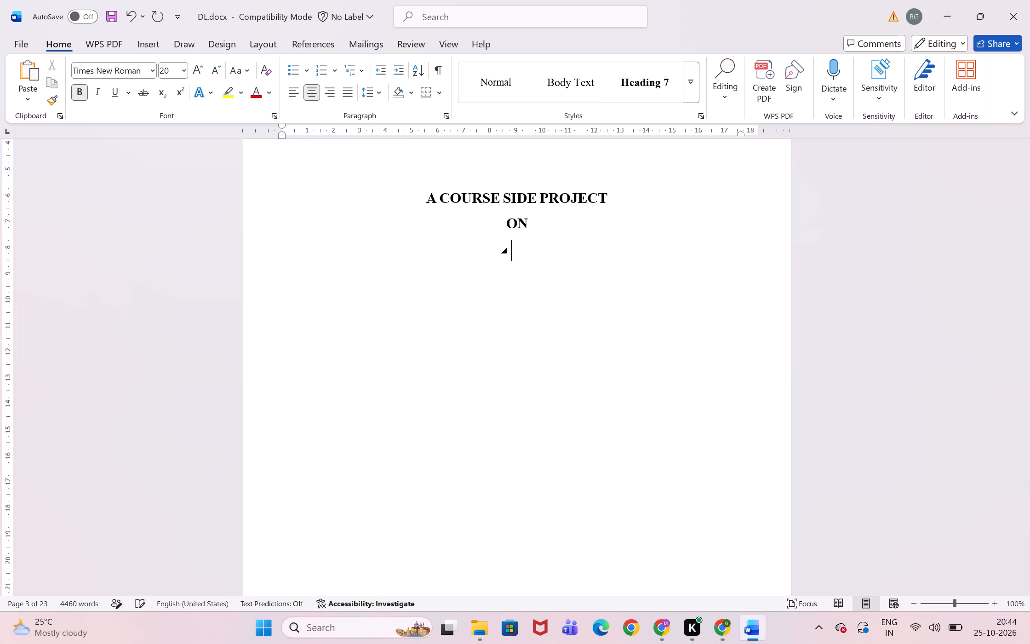
text(Deep L)
text(earning)
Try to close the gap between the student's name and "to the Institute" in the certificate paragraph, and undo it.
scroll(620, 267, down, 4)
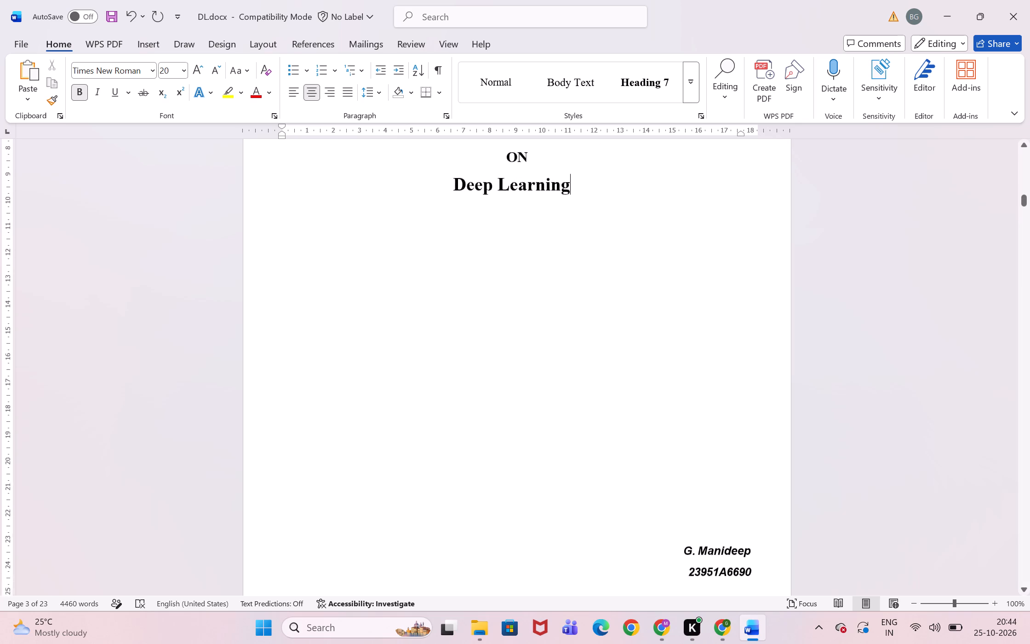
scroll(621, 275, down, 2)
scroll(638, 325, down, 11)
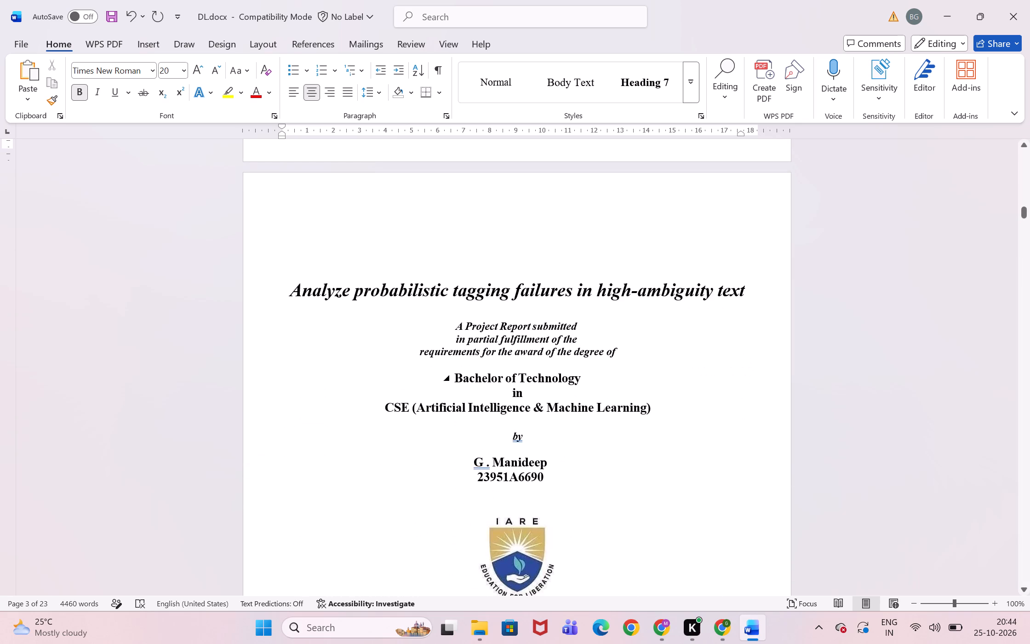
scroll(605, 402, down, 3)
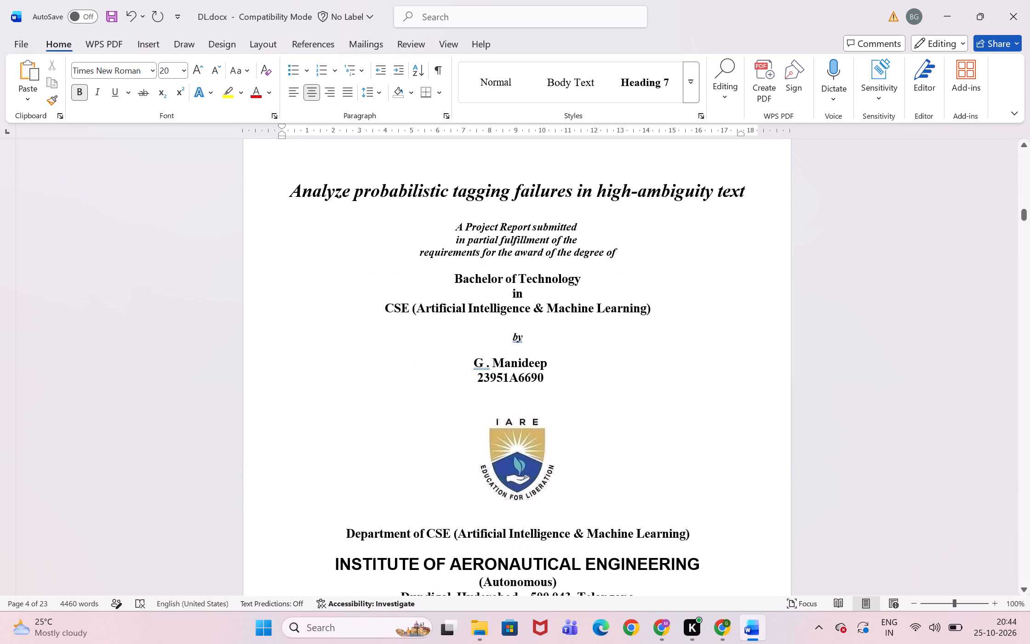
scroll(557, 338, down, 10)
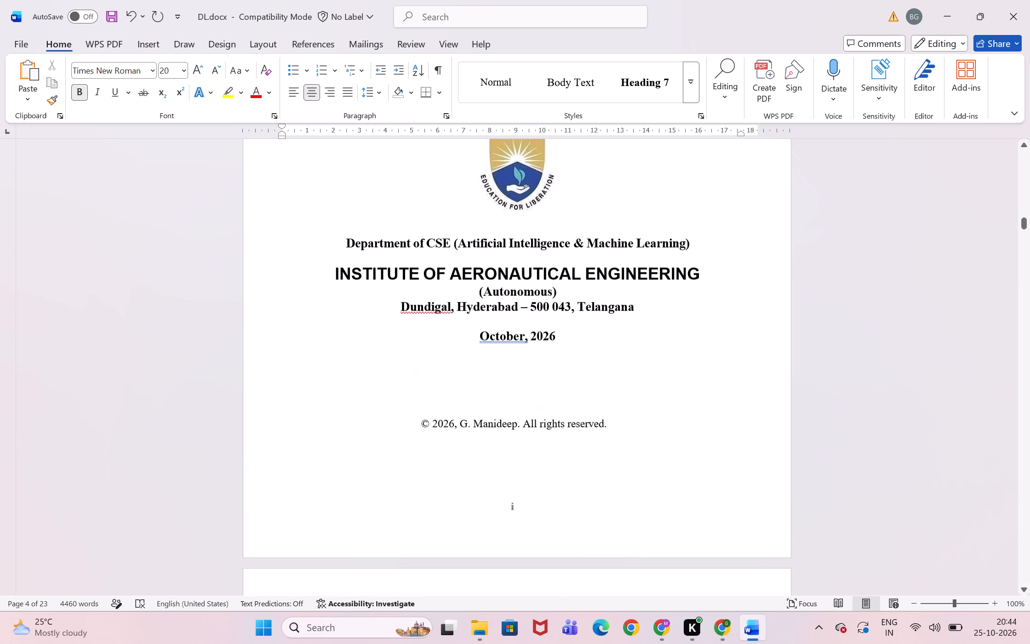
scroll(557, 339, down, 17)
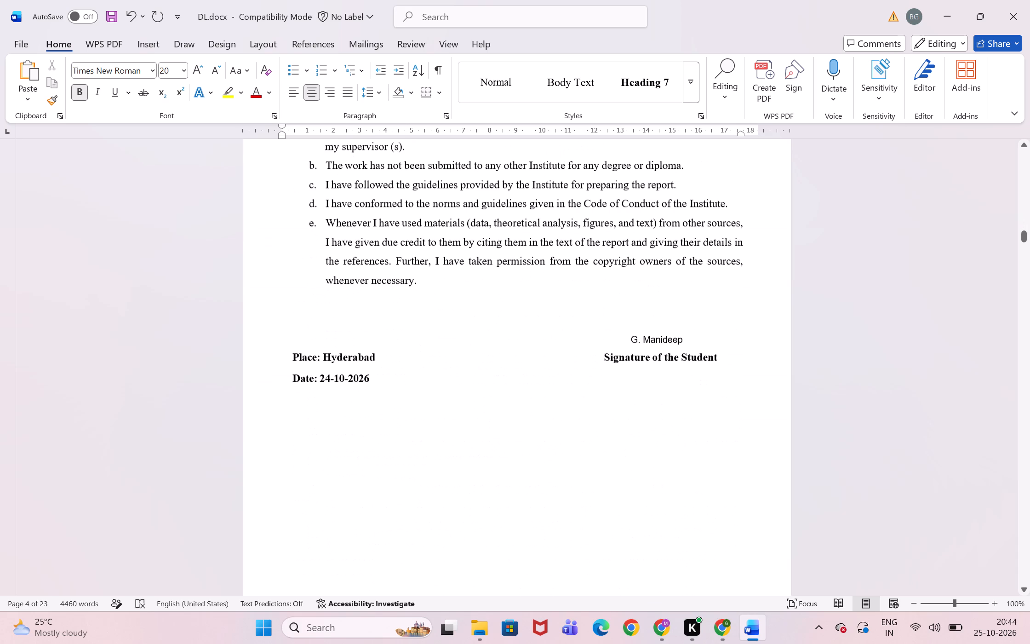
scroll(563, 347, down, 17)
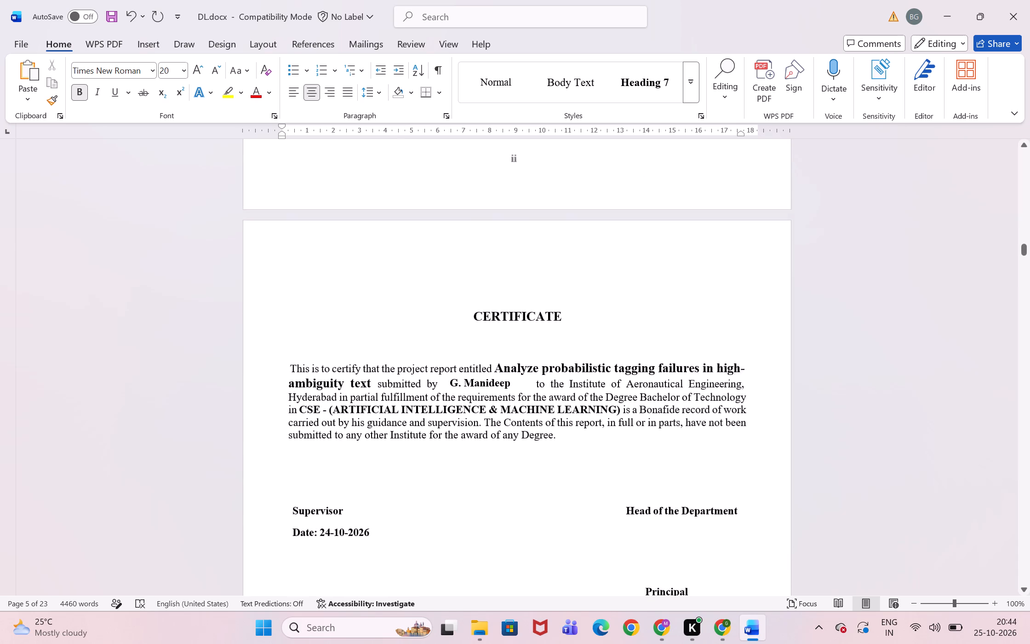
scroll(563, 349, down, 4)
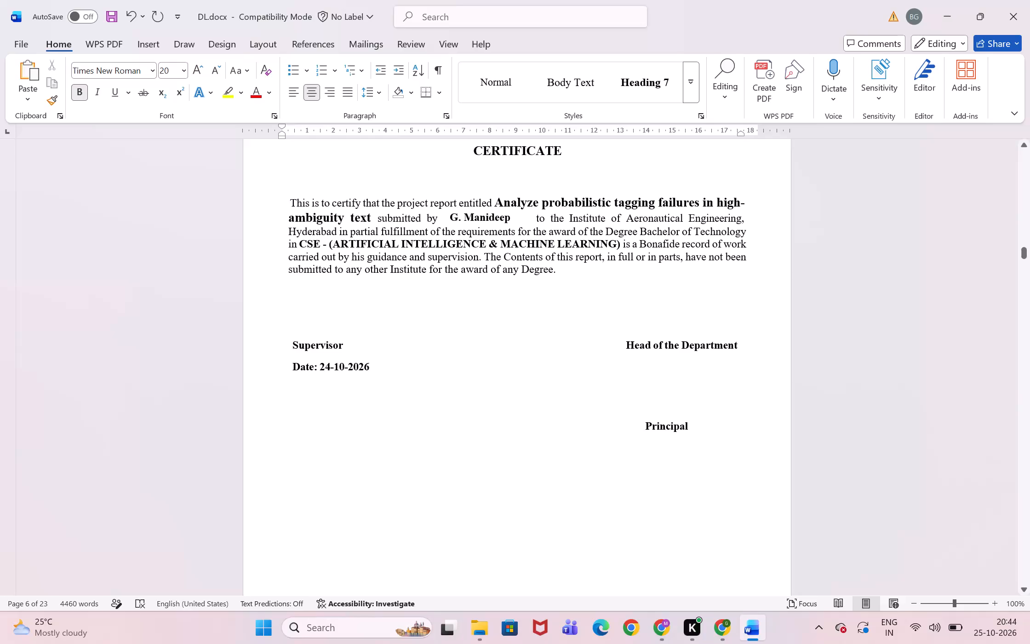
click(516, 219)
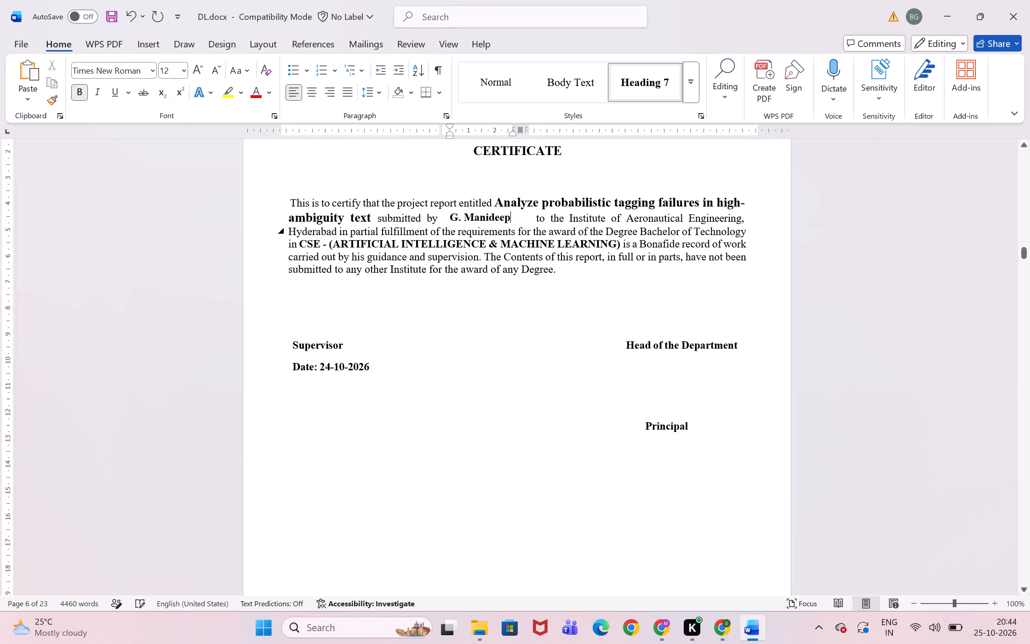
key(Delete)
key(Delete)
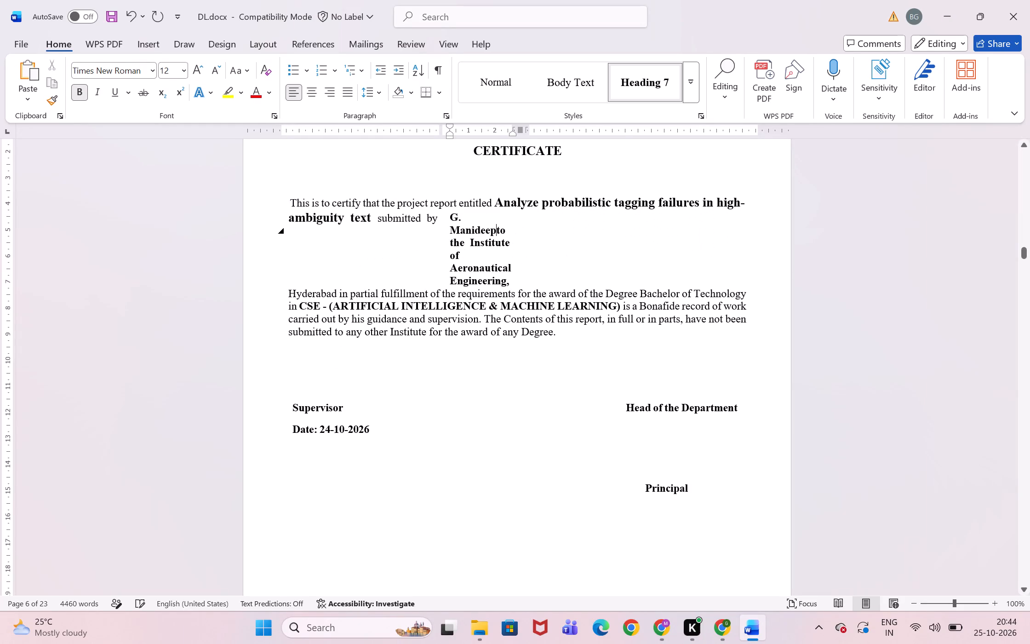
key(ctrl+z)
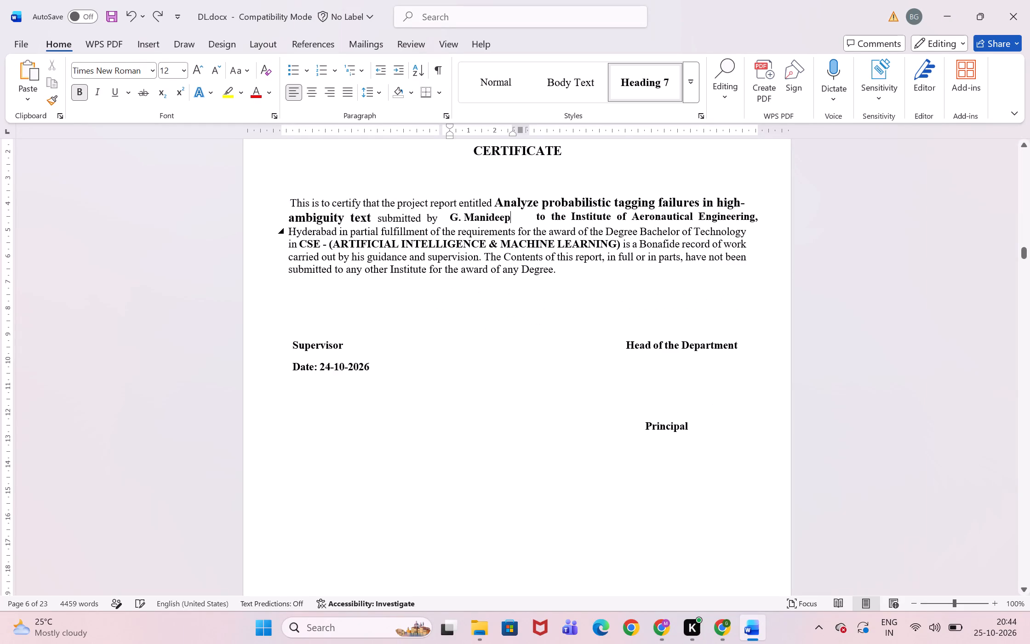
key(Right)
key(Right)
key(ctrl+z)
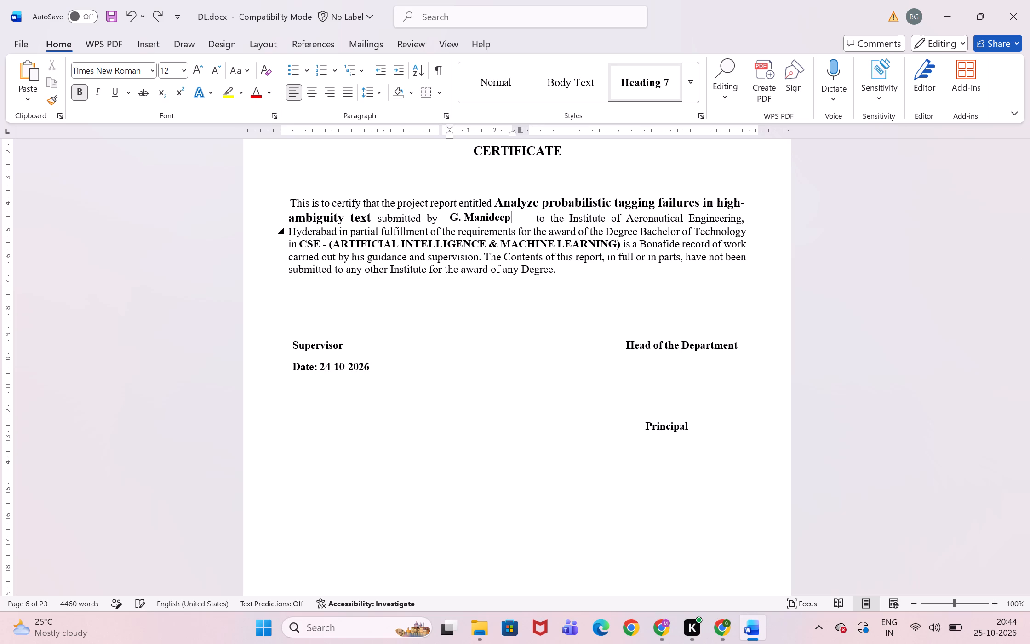
Delete the student's name after "submitted by" in the certificate paragraph and re-enter it in the same place.
key(BackSpace)
key(BackSpace)
key(BackSpace)
key(BackSpace)
key(BackSpace)
key(BackSpace)
key(BackSpace)
key(BackSpace)
key(BackSpace)
key(BackSpace)
key(BackSpace)
key(BackSpace)
key(BackSpace)
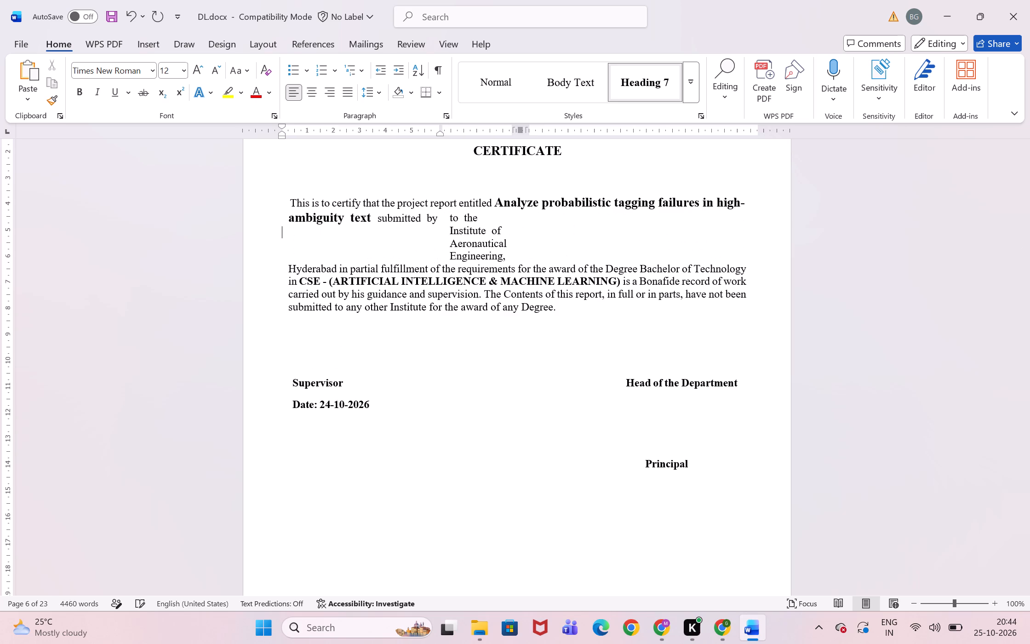
key(ctrl+z)
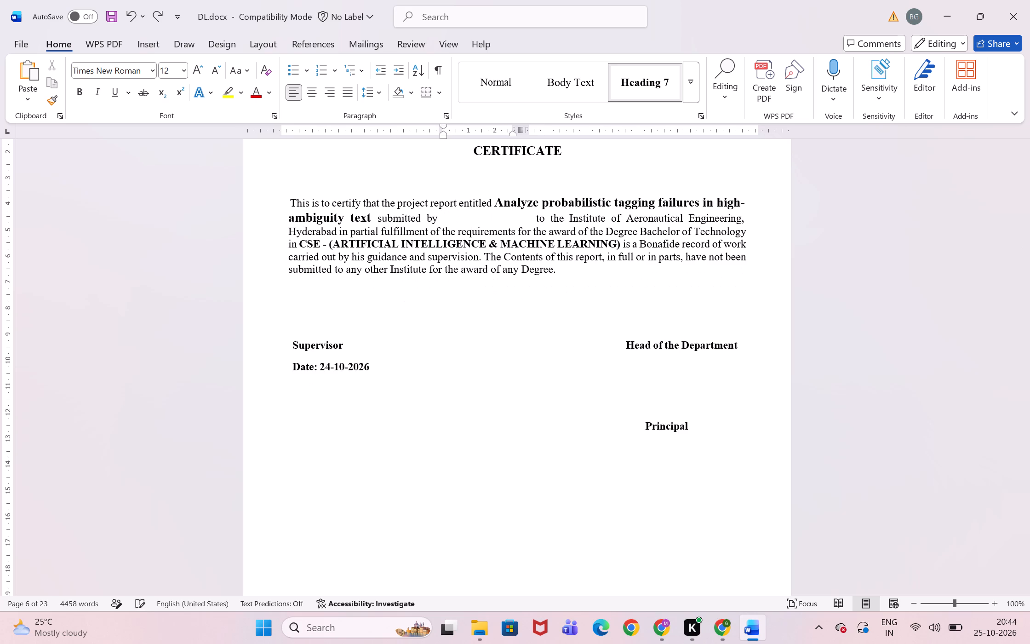
key(shift+g)
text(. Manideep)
Remove one break after the student's name in the certificate paragraph, try removing a second one, and undo only the second removal.
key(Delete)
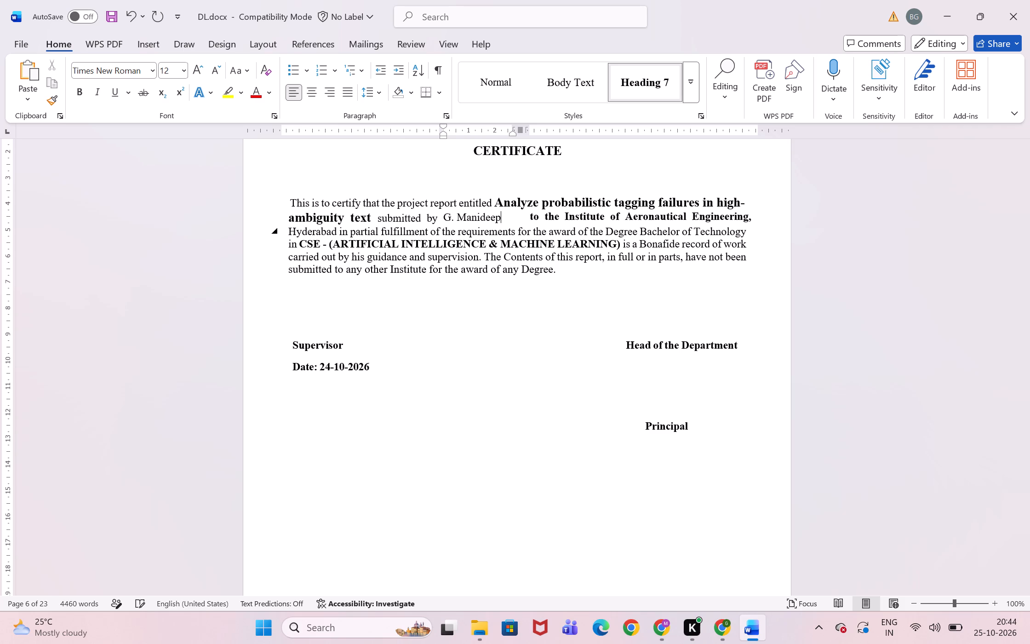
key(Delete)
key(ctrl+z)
Make the re-entered student's name in the certificate paragraph bold.
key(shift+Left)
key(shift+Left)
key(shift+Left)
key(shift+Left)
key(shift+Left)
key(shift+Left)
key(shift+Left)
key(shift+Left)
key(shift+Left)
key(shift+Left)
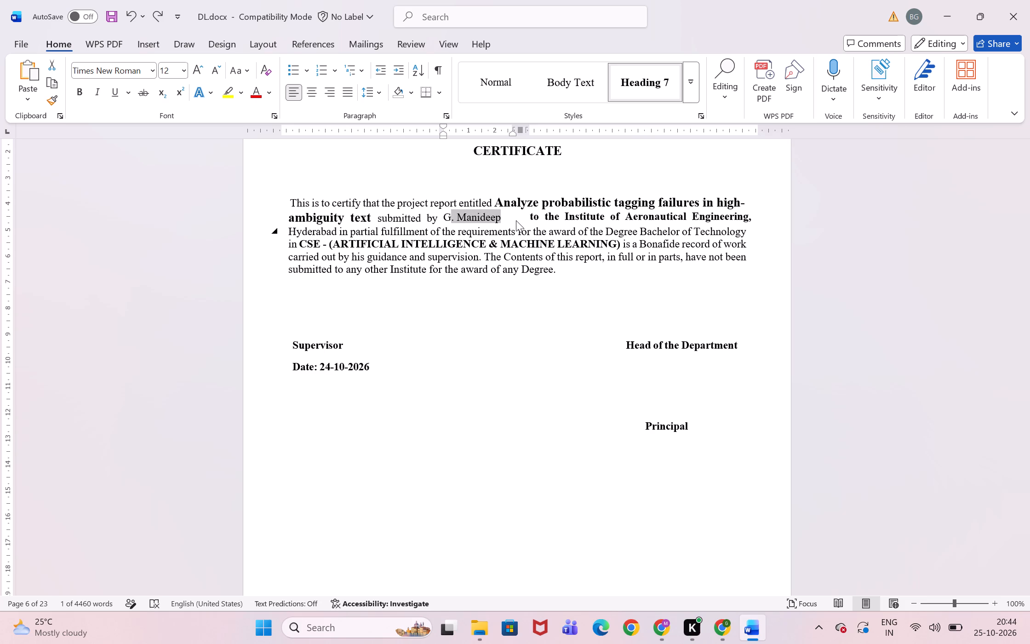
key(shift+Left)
click(82, 93)
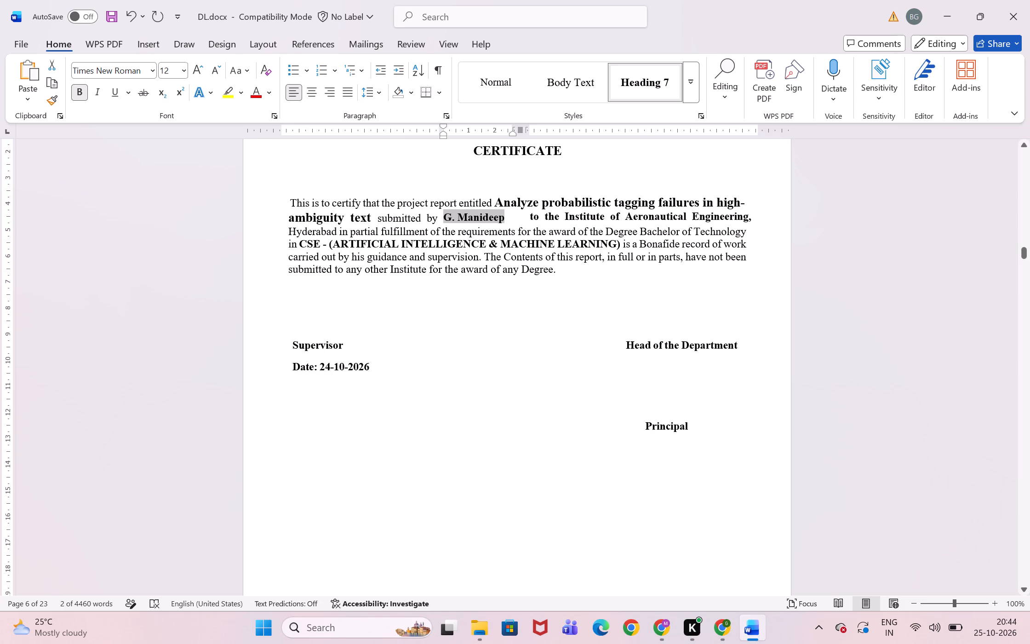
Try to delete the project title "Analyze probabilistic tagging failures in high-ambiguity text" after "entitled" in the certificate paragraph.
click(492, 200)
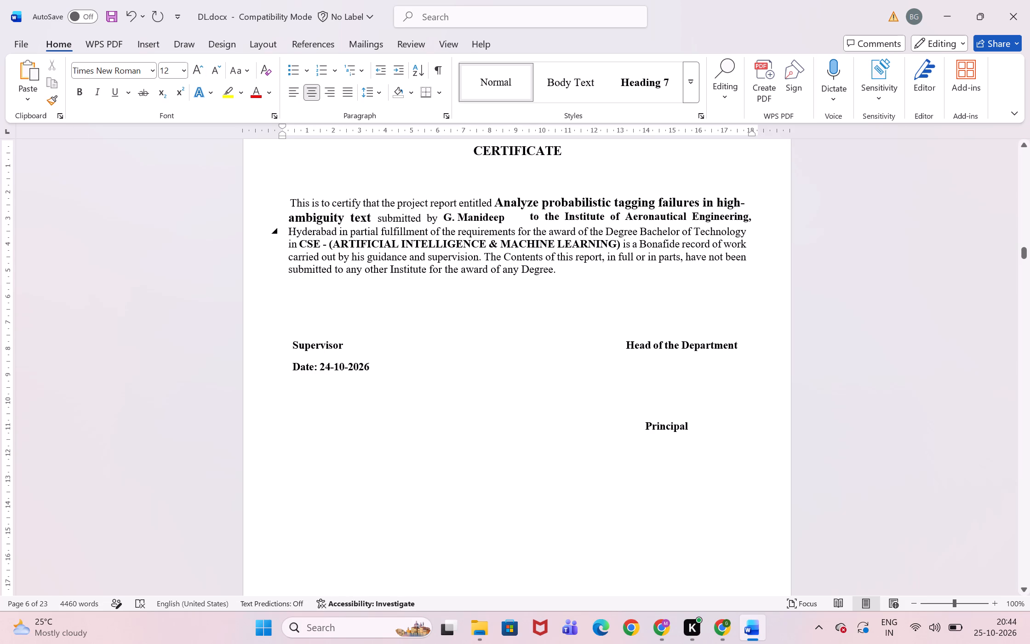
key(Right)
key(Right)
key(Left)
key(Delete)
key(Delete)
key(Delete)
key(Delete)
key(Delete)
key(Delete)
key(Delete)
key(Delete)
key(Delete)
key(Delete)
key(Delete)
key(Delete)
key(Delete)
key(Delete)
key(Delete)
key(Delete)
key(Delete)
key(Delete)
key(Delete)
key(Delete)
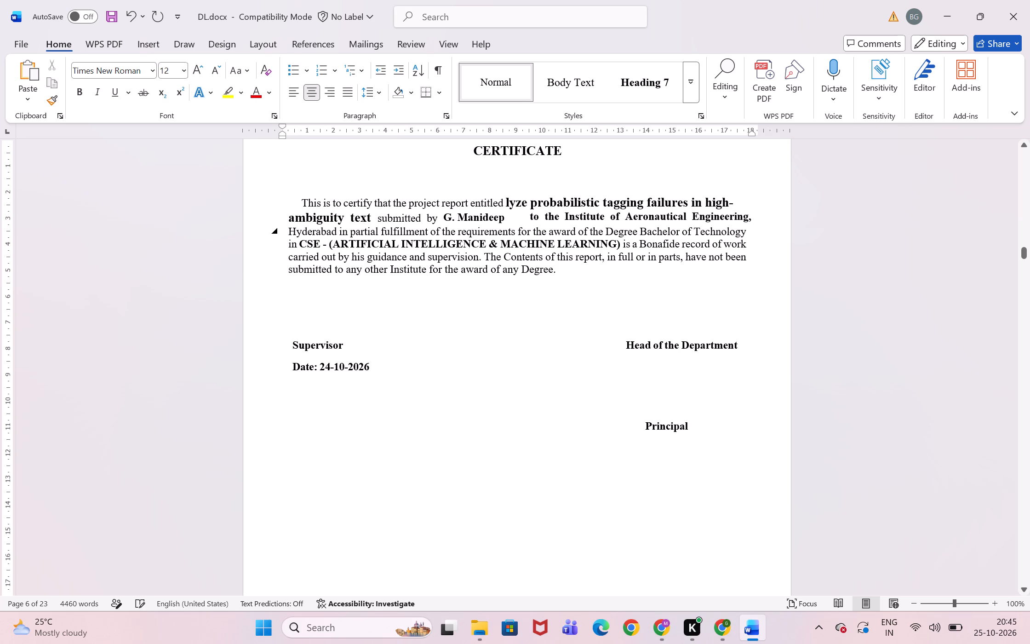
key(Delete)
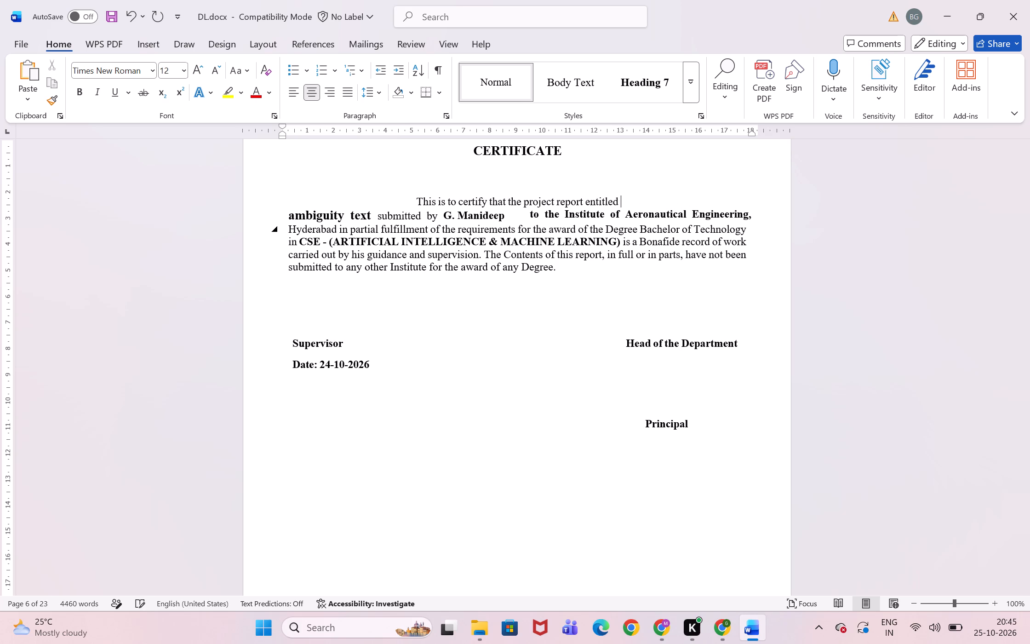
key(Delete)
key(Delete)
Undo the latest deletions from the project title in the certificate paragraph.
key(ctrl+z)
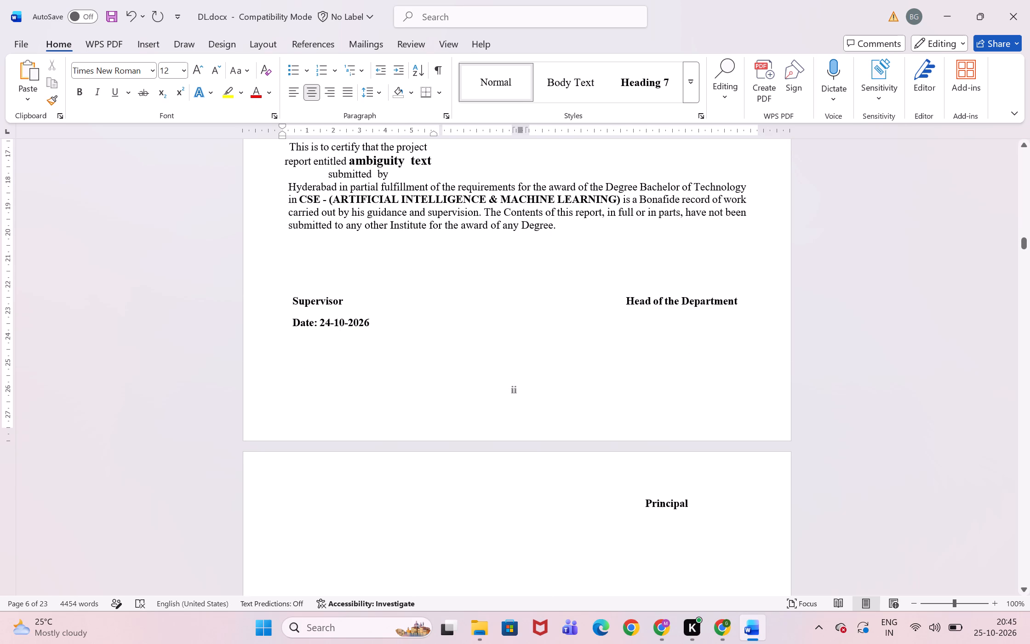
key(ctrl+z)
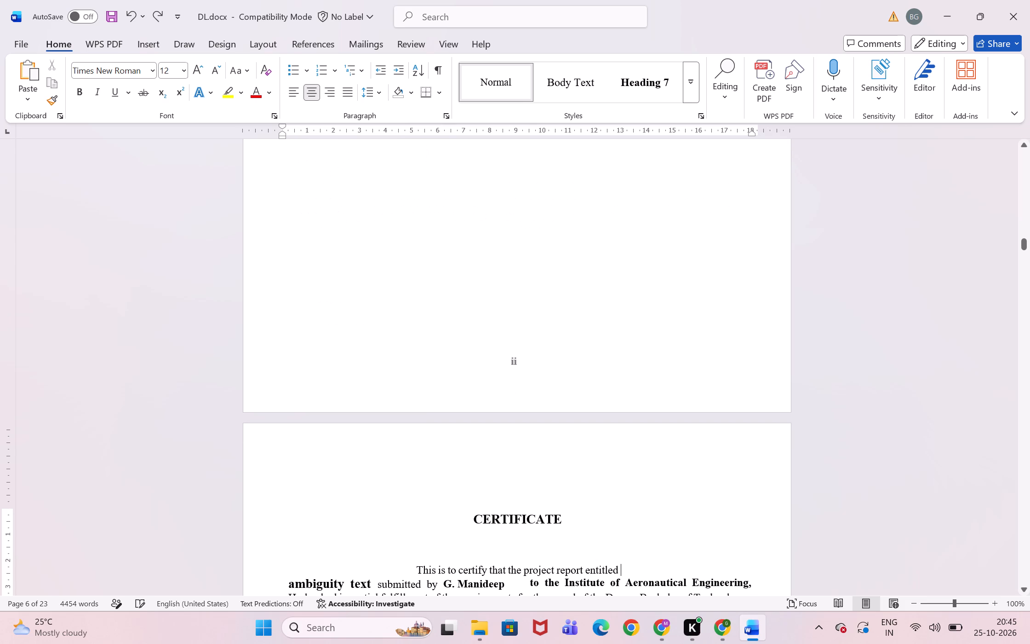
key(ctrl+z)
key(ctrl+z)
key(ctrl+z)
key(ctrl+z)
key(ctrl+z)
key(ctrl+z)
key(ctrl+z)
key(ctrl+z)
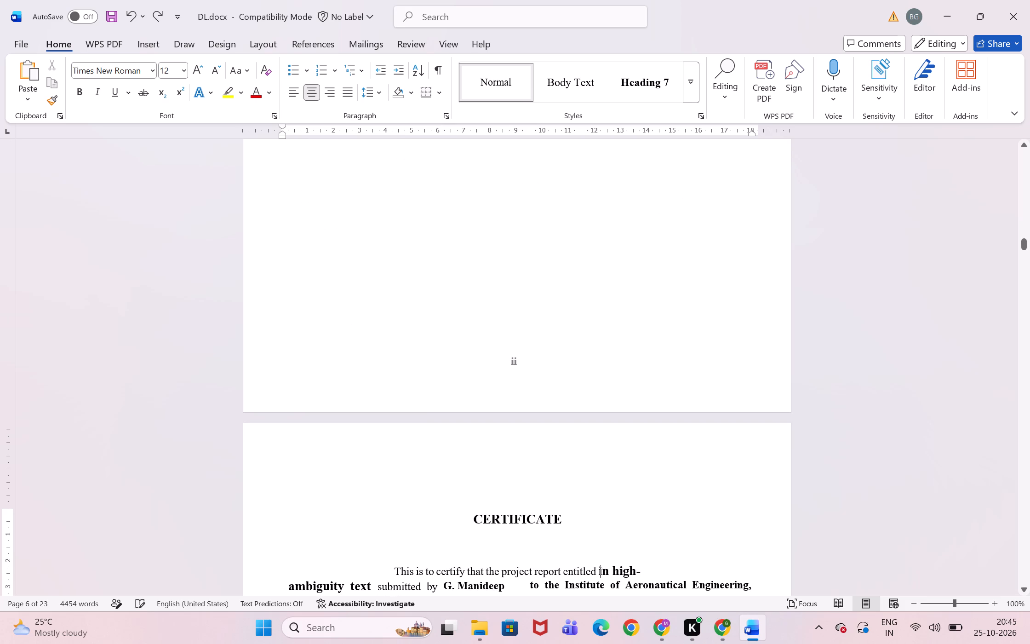
Close DL.docx without saving the changes.
click(1029, 0)
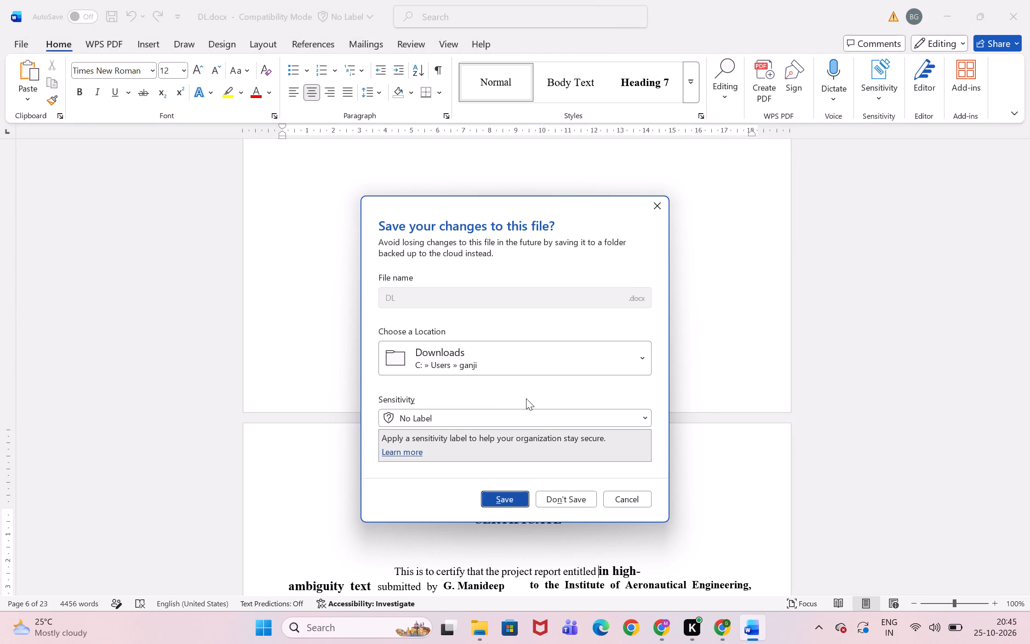
click(567, 504)
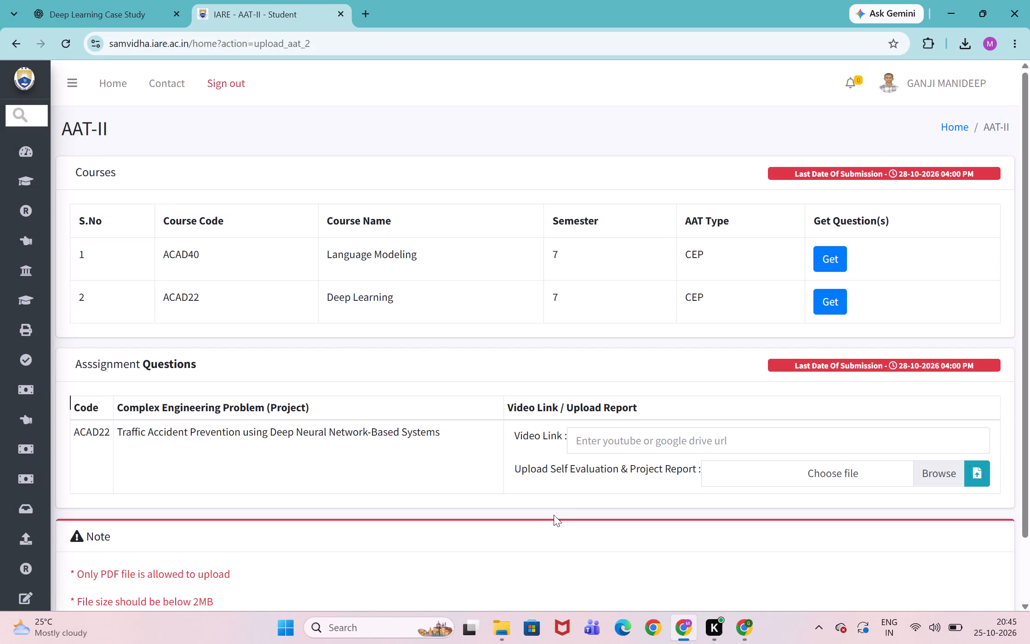
Close the browser window with the AAT-II page and the File Explorer window showing Downloads.
click(1029, 0)
click(1019, 11)
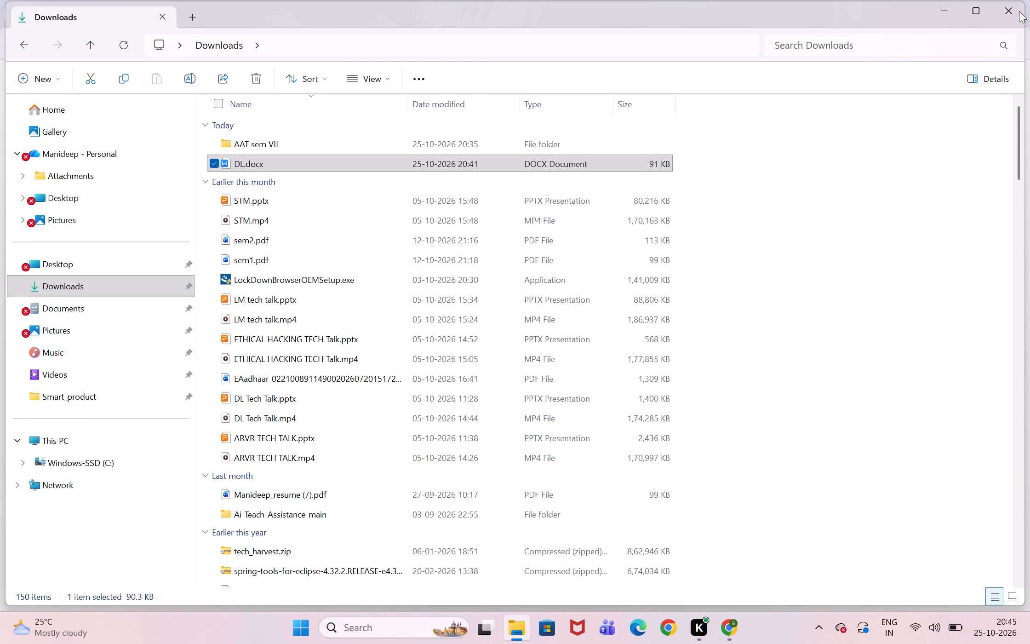